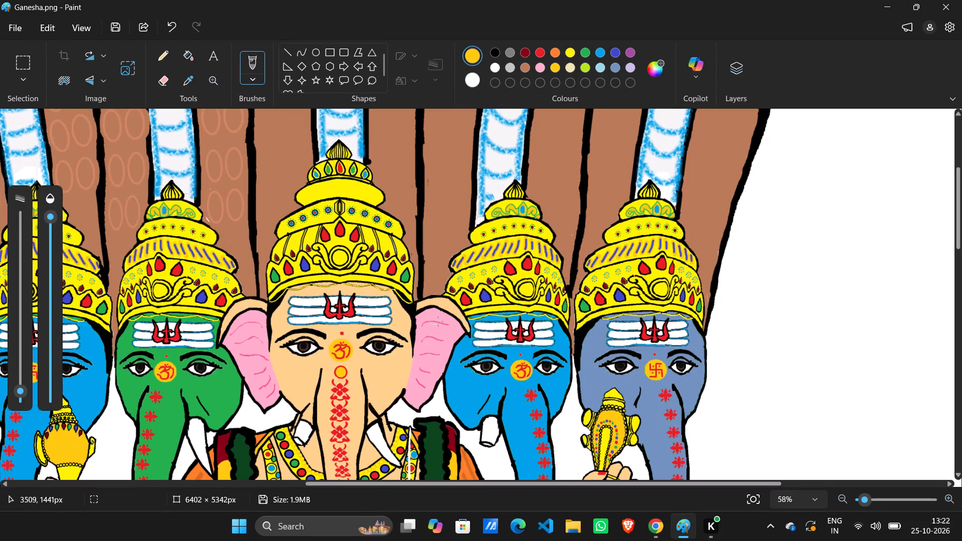
# Fill the inner circle of the central crown's front ornament with red.
pyautogui.keyDown('ctrl'); pyautogui.scroll(1, 430, 348); pyautogui.keyUp('ctrl')
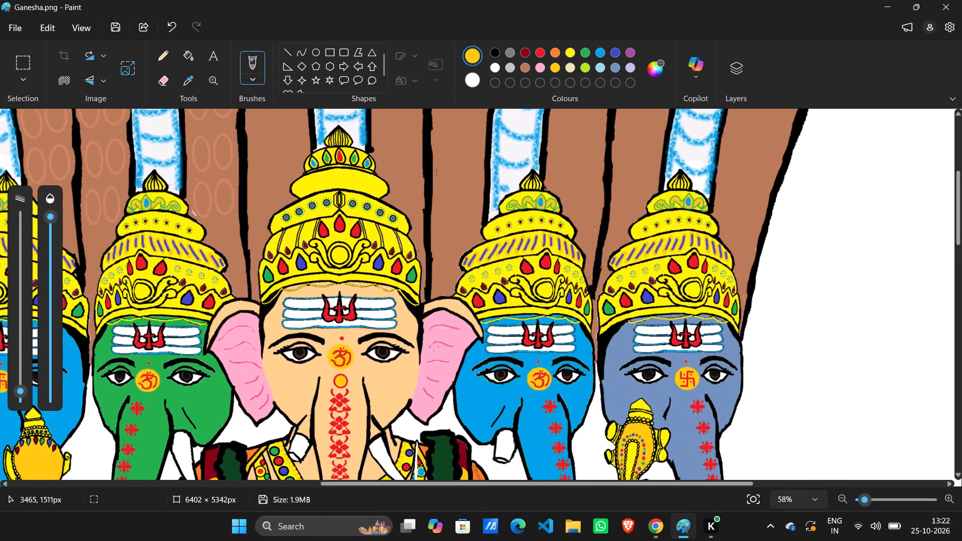
pyautogui.keyDown('ctrl'); pyautogui.scroll(2, 434, 347); pyautogui.keyUp('ctrl')
pyautogui.scroll(-2, 431, 361)
pyautogui.scroll(4, 267, 316)
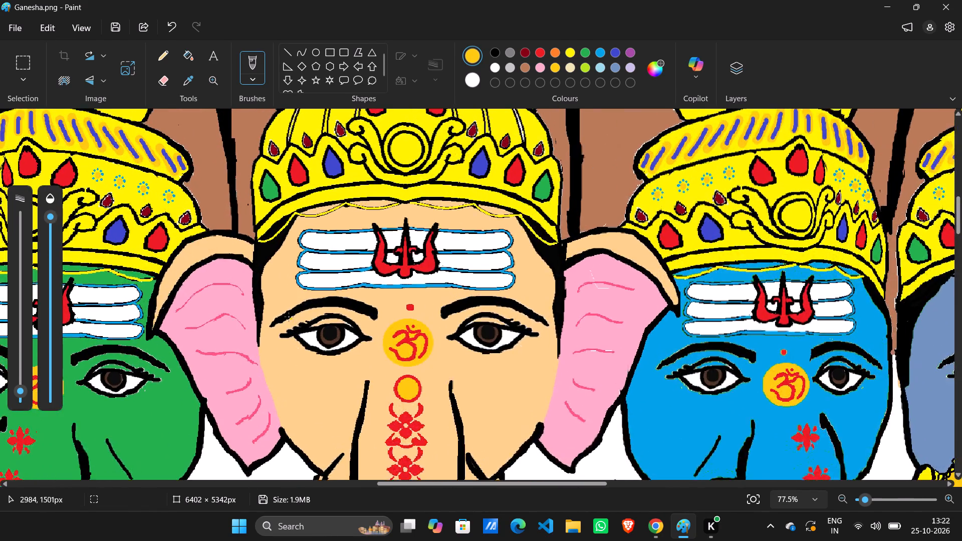
pyautogui.scroll(2, 389, 330)
pyautogui.keyDown('ctrl'); pyautogui.scroll(4, 493, 346); pyautogui.keyUp('ctrl')
pyautogui.scroll(1, 552, 349)
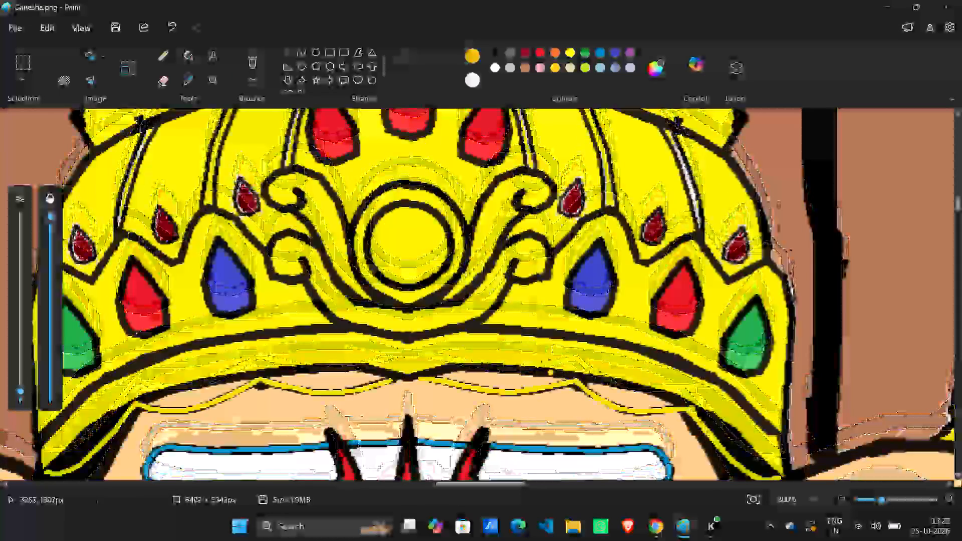
pyautogui.keyDown('ctrl'); pyautogui.scroll(4, 430, 312); pyautogui.keyUp('ctrl')
pyautogui.scroll(2, 468, 333)
pyautogui.keyDown('ctrl'); pyautogui.scroll(2, 509, 358); pyautogui.keyUp('ctrl')
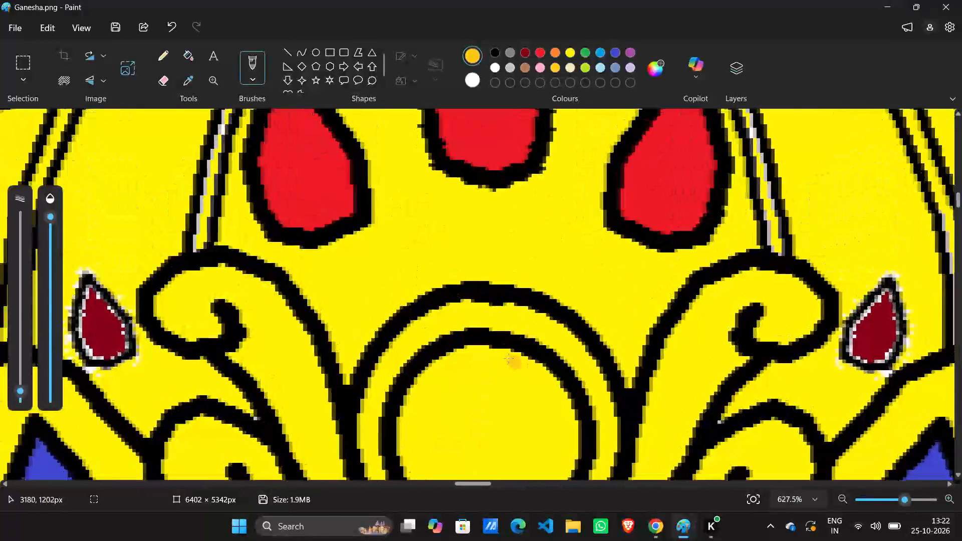
pyautogui.keyDown('ctrl'); pyautogui.scroll(2, 509, 358); pyautogui.keyUp('ctrl')
pyautogui.scroll(-4, 509, 358)
pyautogui.keyDown('ctrl'); pyautogui.scroll(2, 606, 363); pyautogui.keyUp('ctrl')
pyautogui.scroll(1, 606, 363)
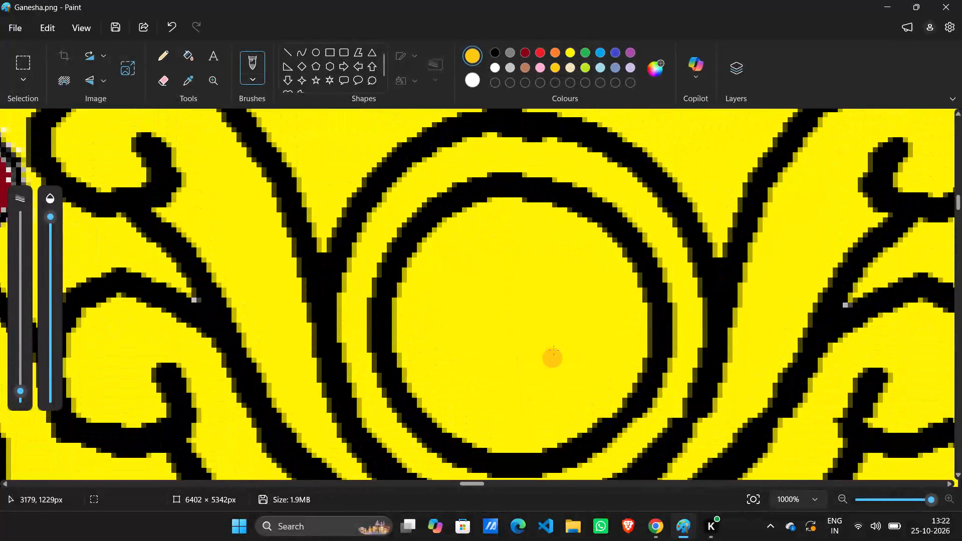
pyautogui.click(543, 53)
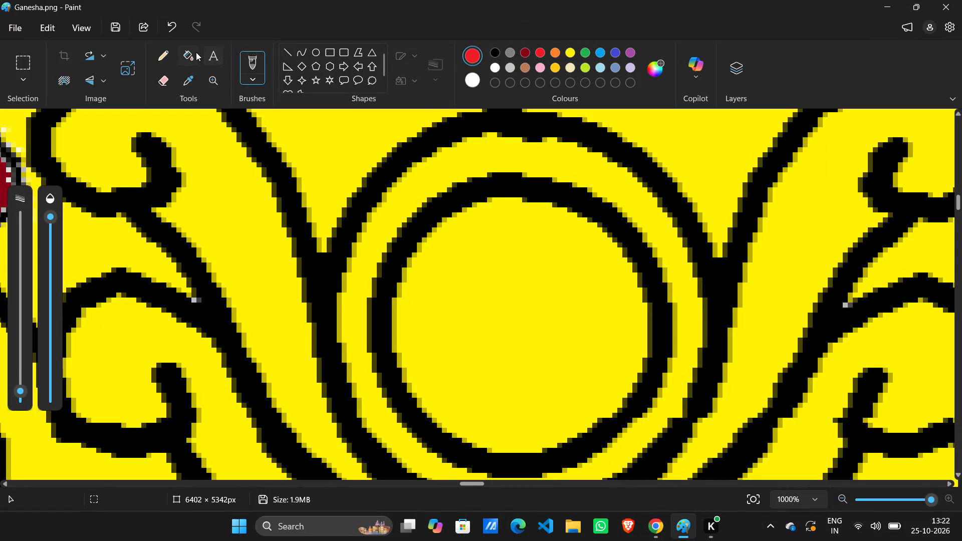
pyautogui.click(196, 52)
pyautogui.click(445, 306)
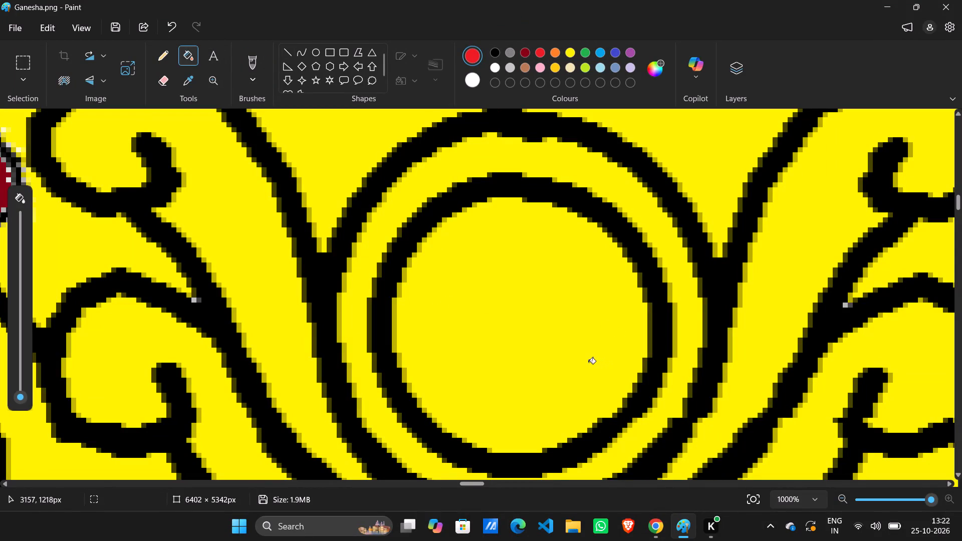
# Fill the matching ornament circles on the four side heads' crowns with the same red.
pyautogui.scroll(-2, 515, 343)
pyautogui.scroll(1, 518, 344)
pyautogui.keyDown('ctrl'); pyautogui.scroll(-2, 518, 343); pyautogui.keyUp('ctrl')
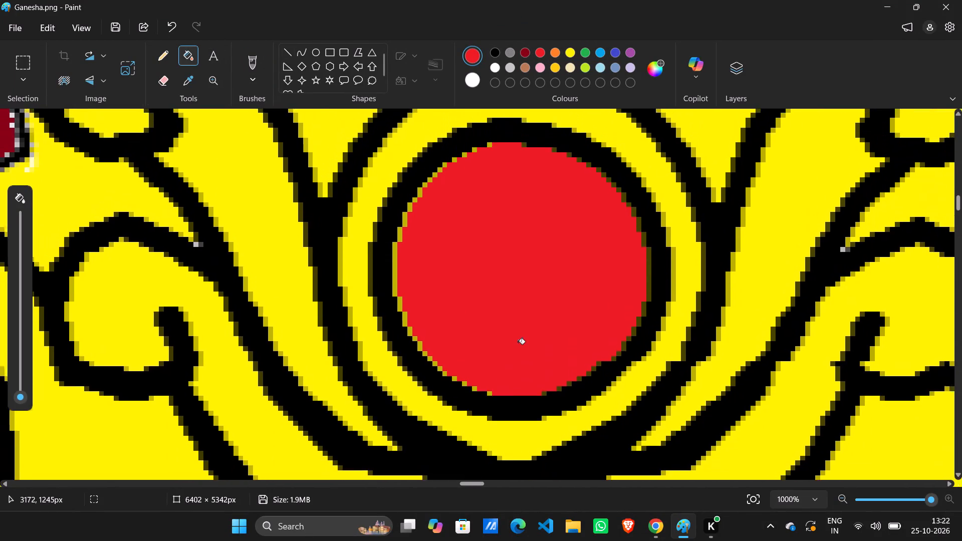
pyautogui.keyDown('ctrl'); pyautogui.scroll(-20, 518, 343); pyautogui.keyUp('ctrl')
pyautogui.keyDown('ctrl'); pyautogui.scroll(-1, 521, 341); pyautogui.keyUp('ctrl')
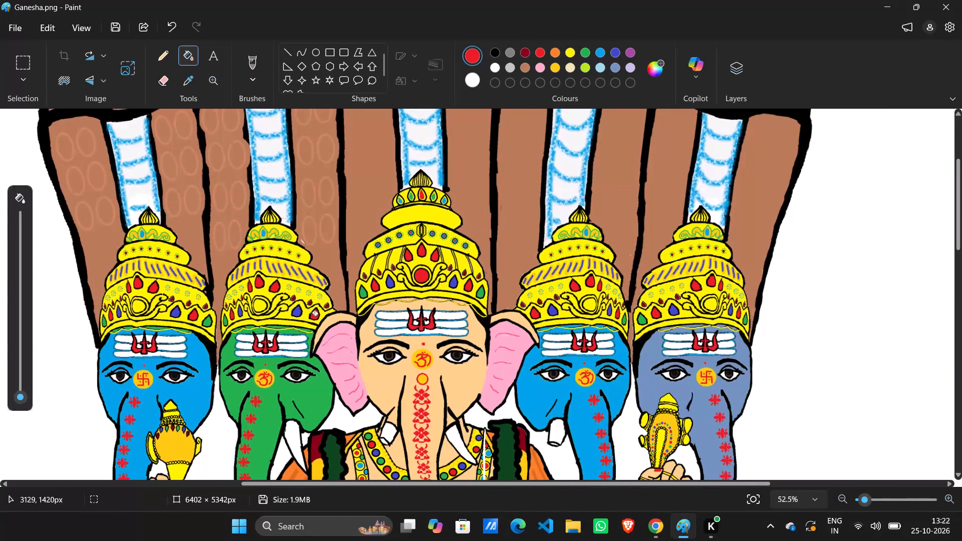
pyautogui.keyDown('ctrl'); pyautogui.scroll(4, 221, 305); pyautogui.keyUp('ctrl')
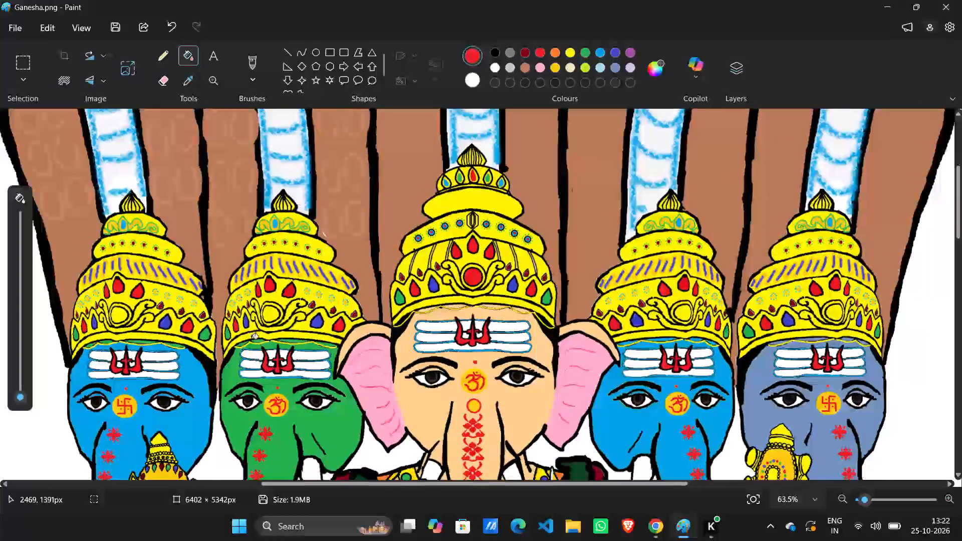
pyautogui.keyDown('ctrl'); pyautogui.scroll(2, 252, 338); pyautogui.keyUp('ctrl')
pyautogui.scroll(-5, 105, 350)
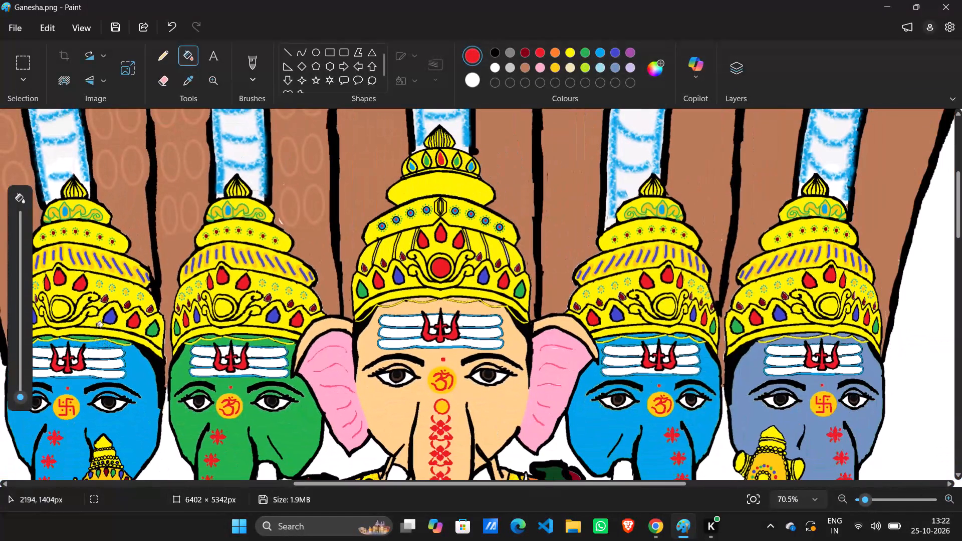
pyautogui.click(59, 307)
pyautogui.click(221, 309)
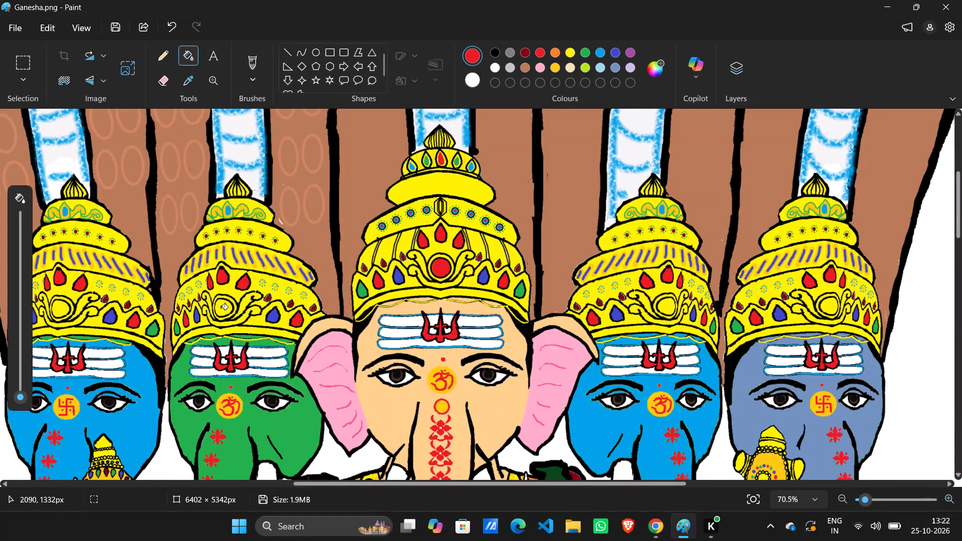
pyautogui.click(669, 305)
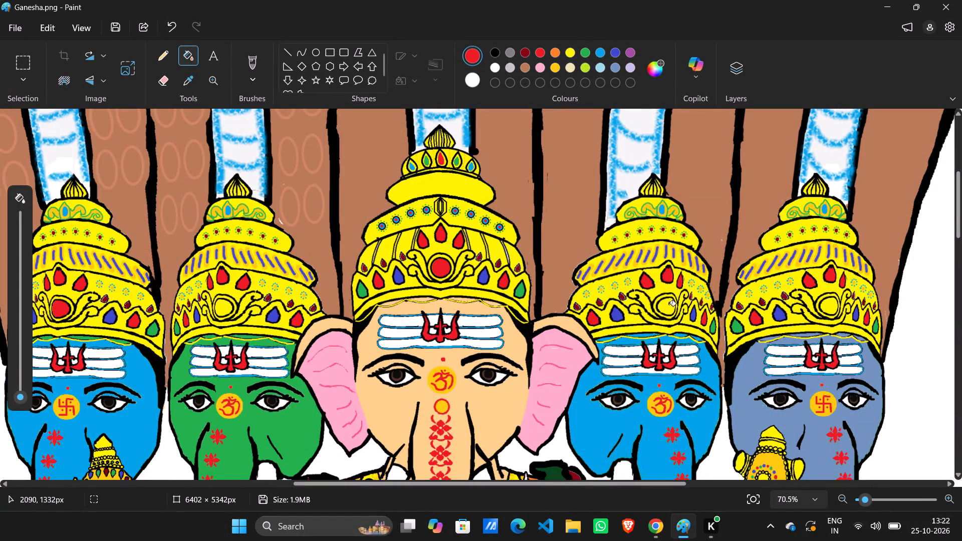
pyautogui.click(829, 309)
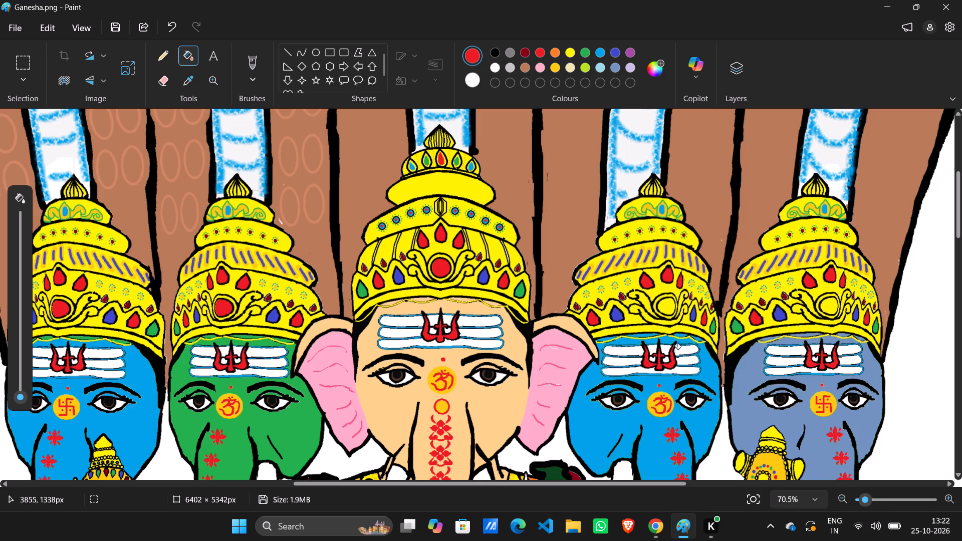
# Outline a black polygon's arched edge, about 304 px wide, across the plain yellow band of the central crown, from one side to the other.
pyautogui.scroll(-1, 637, 342)
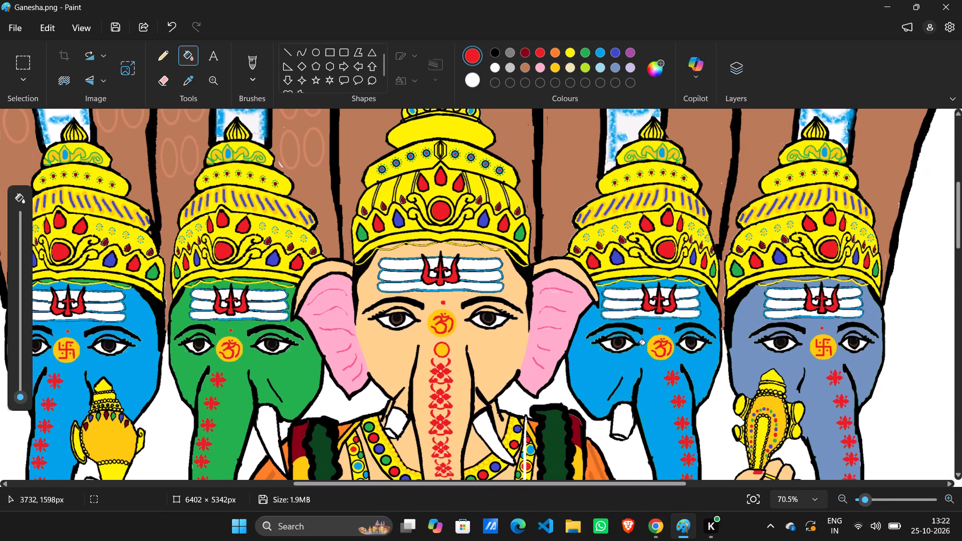
pyautogui.scroll(1, 642, 337)
pyautogui.keyDown('ctrl'); pyautogui.scroll(-3, 569, 325); pyautogui.keyUp('ctrl')
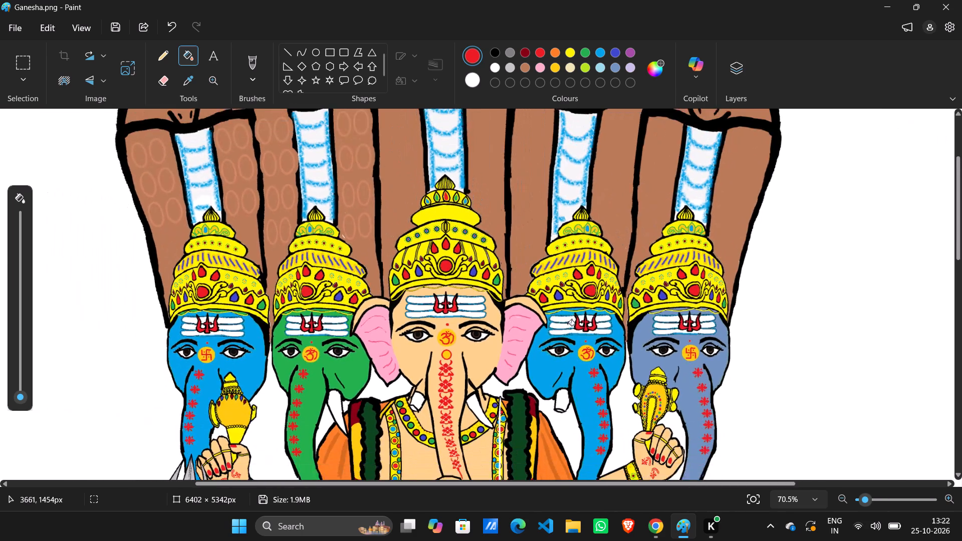
pyautogui.keyDown('ctrl'); pyautogui.scroll(-2, 462, 313); pyautogui.keyUp('ctrl')
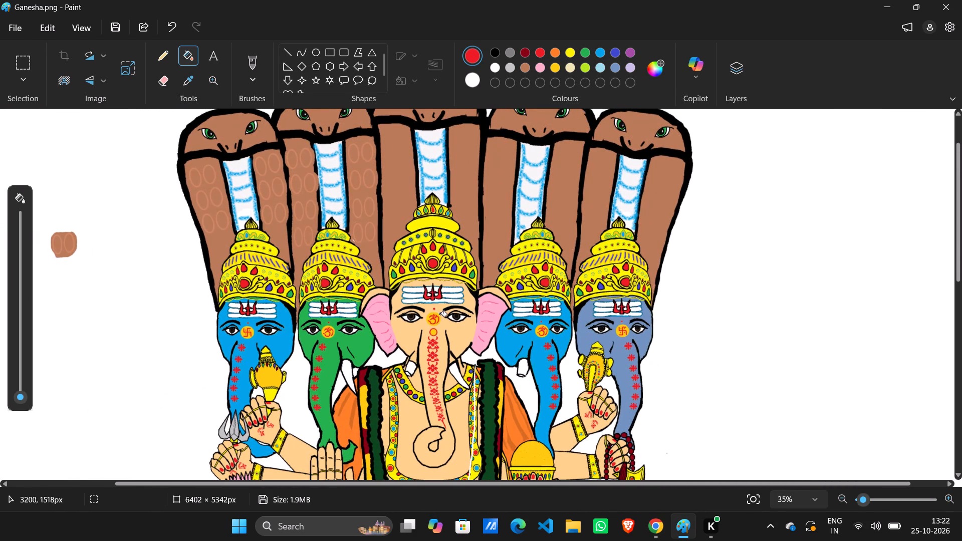
pyautogui.keyDown('ctrl'); pyautogui.scroll(1, 441, 316); pyautogui.keyUp('ctrl')
pyautogui.keyDown('ctrl'); pyautogui.scroll(3, 477, 254); pyautogui.keyUp('ctrl')
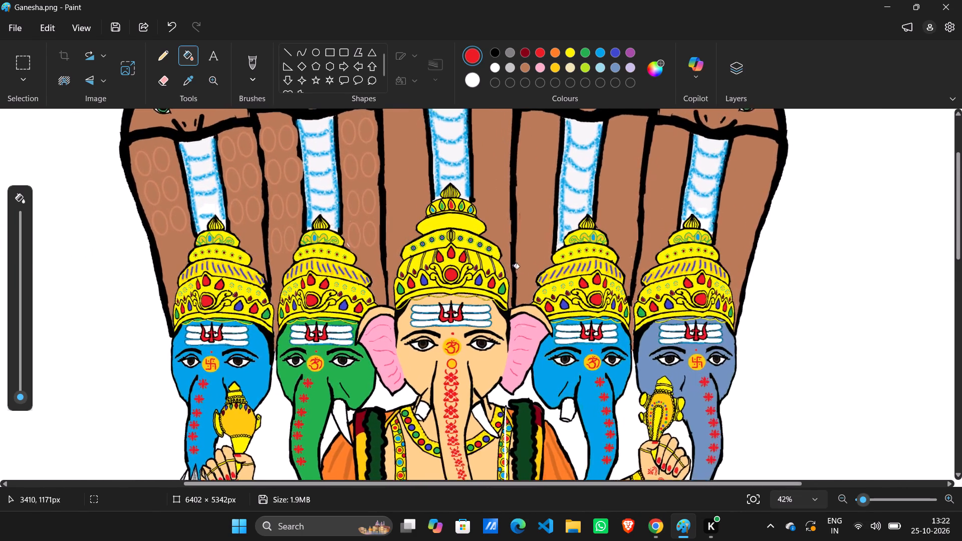
pyautogui.keyDown('ctrl'); pyautogui.scroll(4, 513, 268); pyautogui.keyUp('ctrl')
pyautogui.scroll(1, 545, 279)
pyautogui.keyDown('ctrl'); pyautogui.scroll(1, 540, 279); pyautogui.keyUp('ctrl')
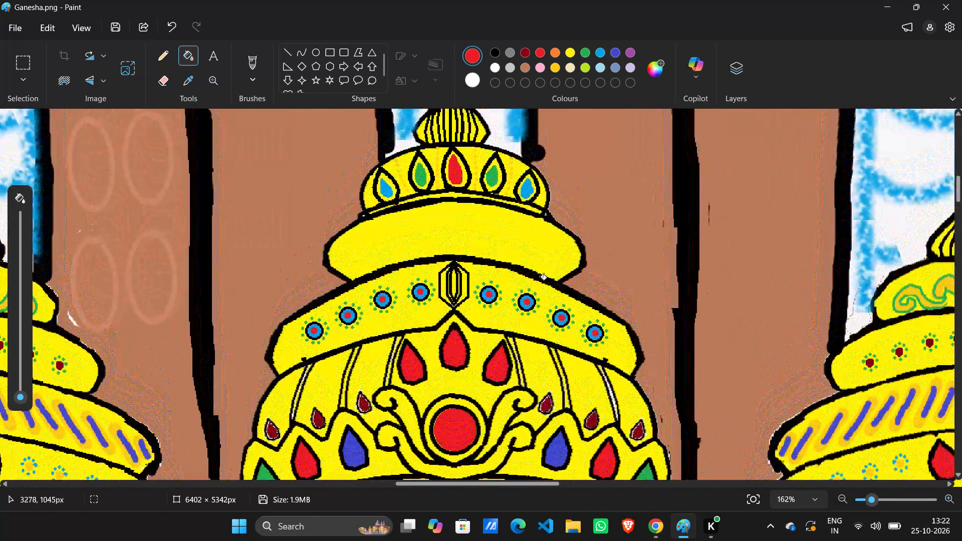
pyautogui.keyDown('ctrl'); pyautogui.scroll(6, 540, 279); pyautogui.keyUp('ctrl')
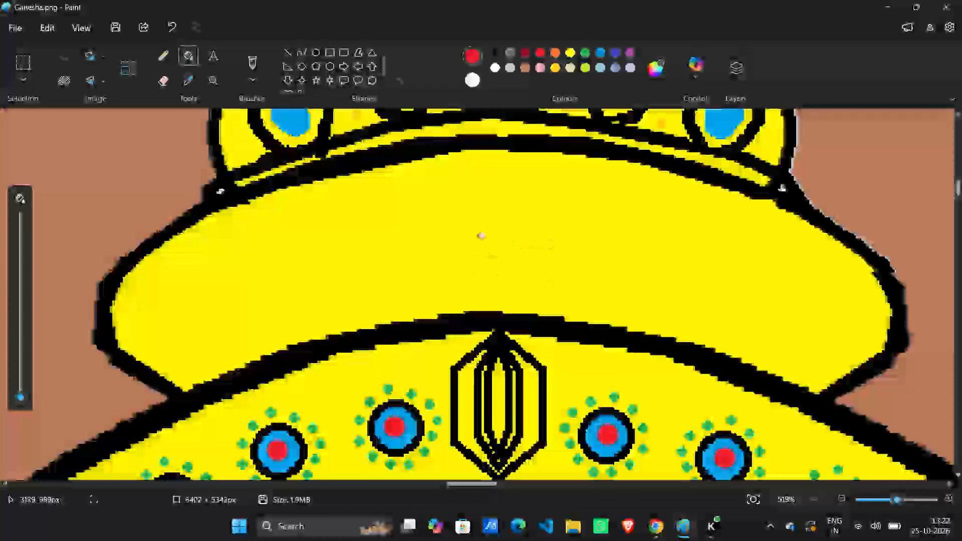
pyautogui.click(359, 52)
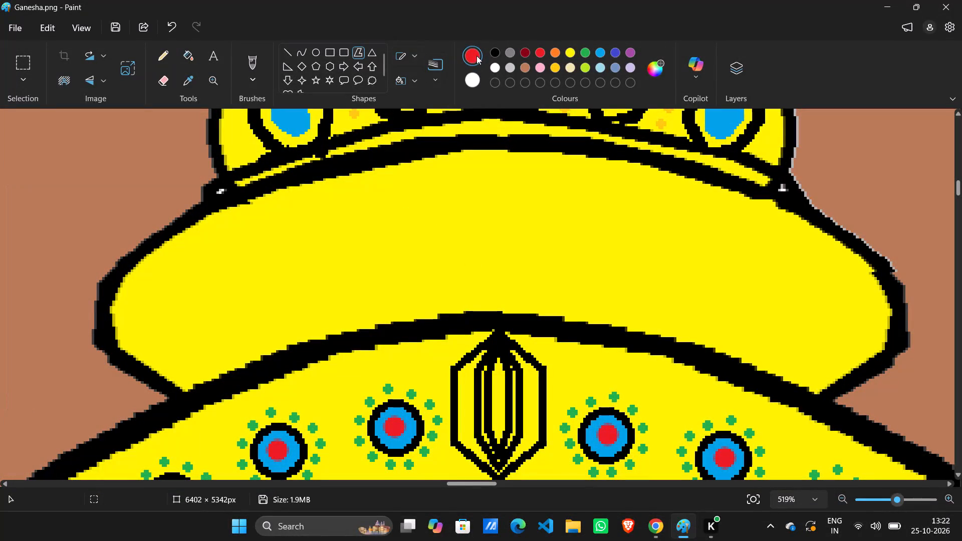
pyautogui.click(488, 54)
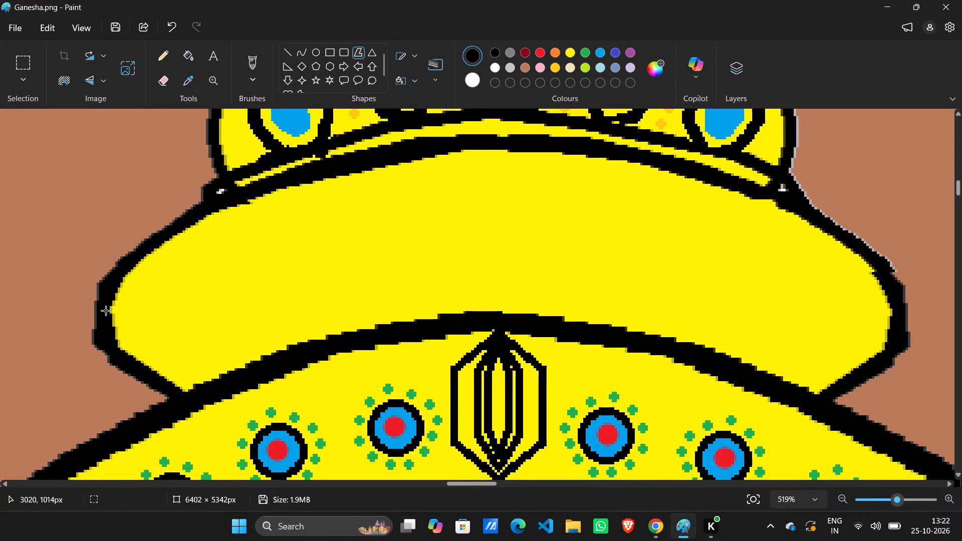
pyautogui.moveTo(106, 311); pyautogui.dragTo(174, 274)
pyautogui.moveTo(181, 269); pyautogui.dragTo(210, 258)
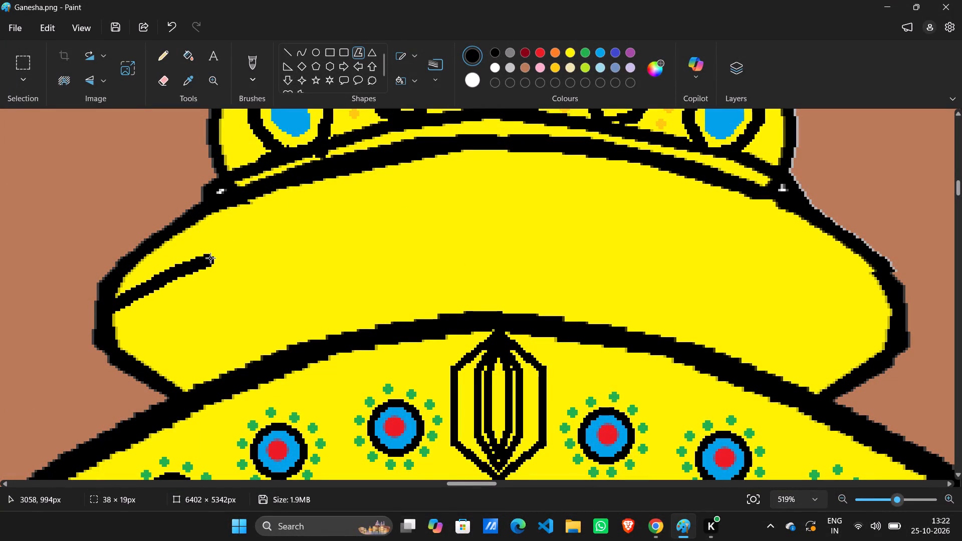
pyautogui.moveTo(210, 258); pyautogui.dragTo(227, 254)
pyautogui.moveTo(232, 252); pyautogui.dragTo(300, 234)
pyautogui.moveTo(307, 233); pyautogui.dragTo(352, 223)
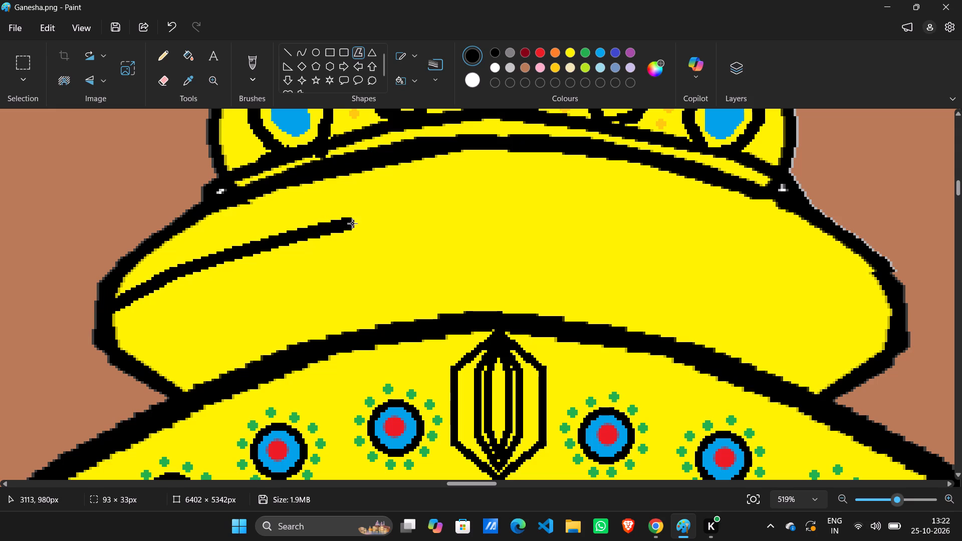
pyautogui.moveTo(352, 223); pyautogui.dragTo(378, 223)
pyautogui.moveTo(381, 222); pyautogui.dragTo(492, 217)
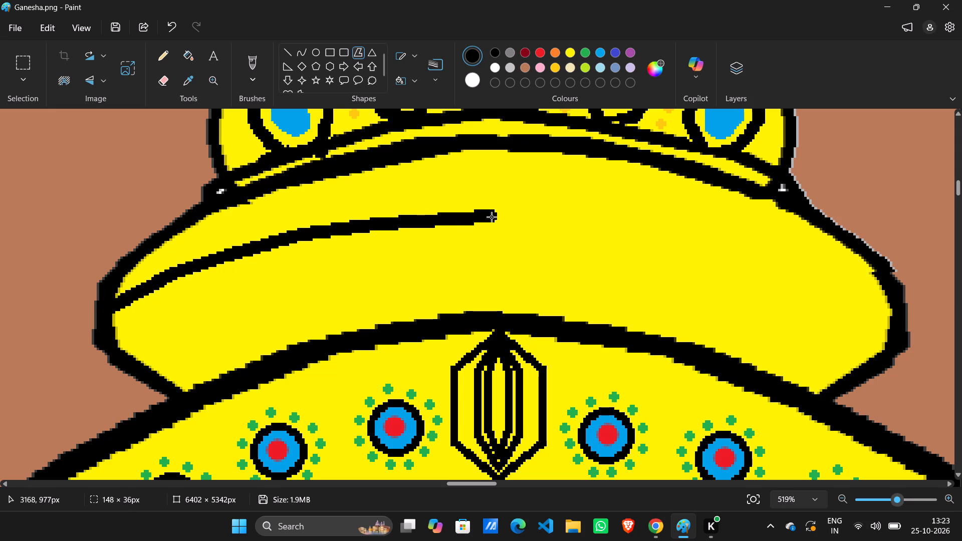
pyautogui.moveTo(492, 217); pyautogui.dragTo(495, 218)
pyautogui.moveTo(497, 218); pyautogui.dragTo(598, 225)
pyautogui.moveTo(602, 225); pyautogui.dragTo(611, 227)
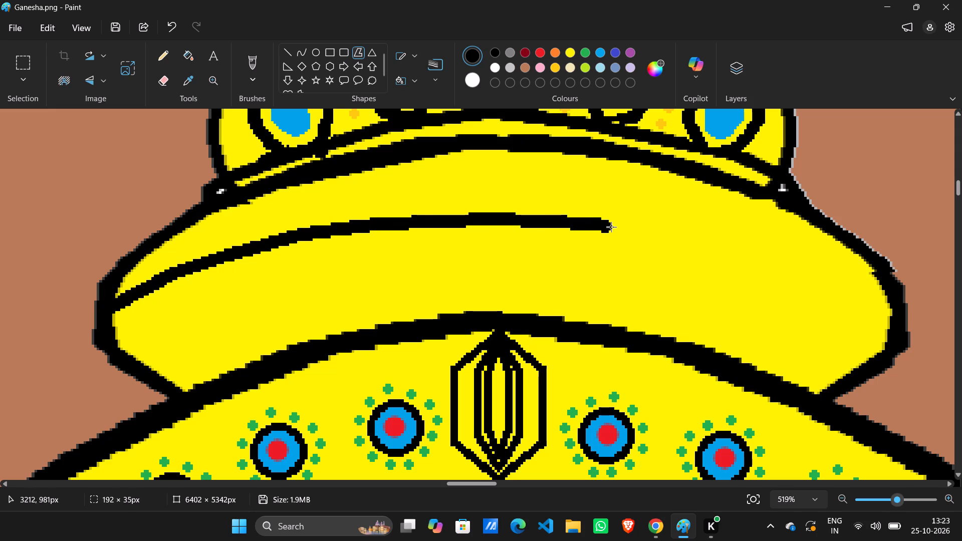
pyautogui.moveTo(611, 227); pyautogui.dragTo(688, 241)
pyautogui.moveTo(694, 242); pyautogui.dragTo(763, 263)
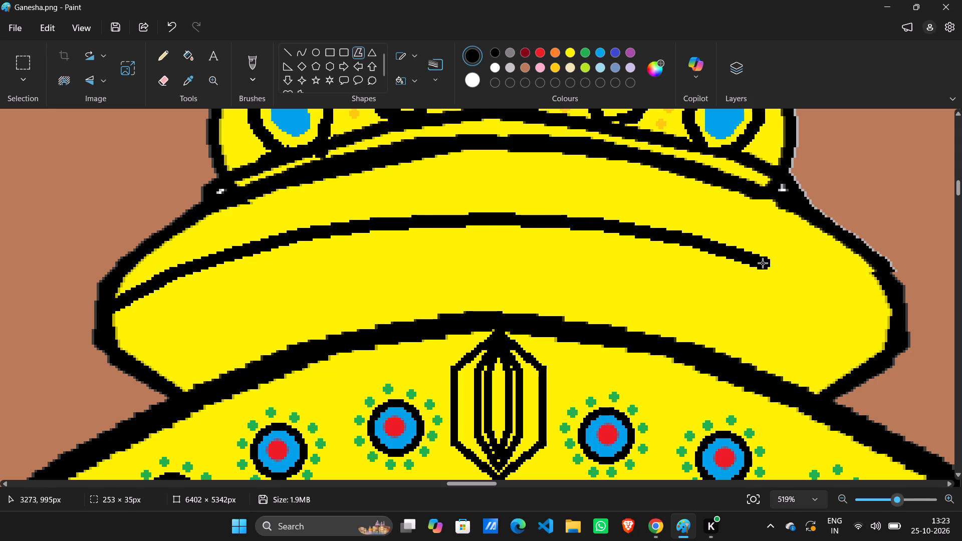
pyautogui.moveTo(763, 263); pyautogui.dragTo(764, 263)
pyautogui.moveTo(771, 266); pyautogui.dragTo(826, 288)
pyautogui.moveTo(828, 290); pyautogui.dragTo(897, 329)
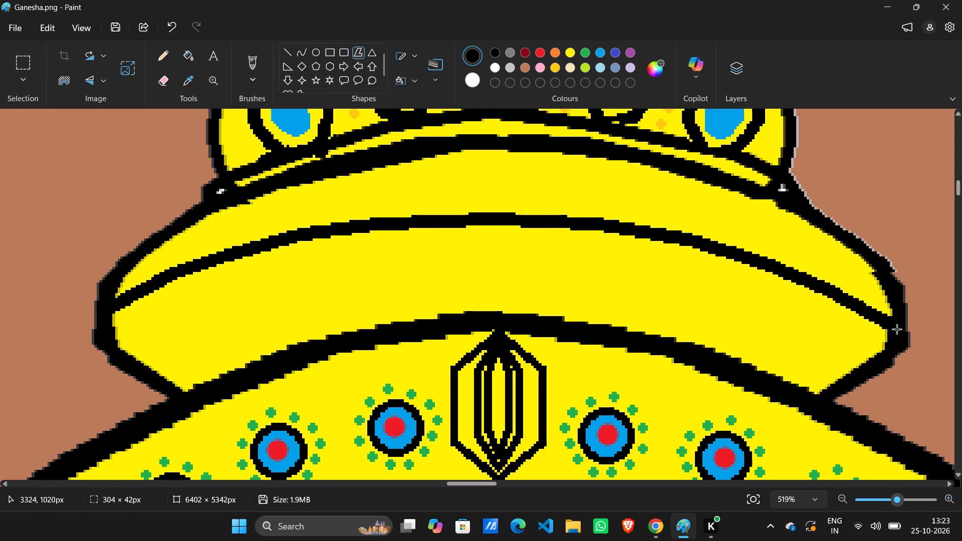
pyautogui.moveTo(897, 329); pyautogui.dragTo(897, 332)
# Trace the polygon back along the same arch to its starting point on the yellow band and close the shape.
pyautogui.moveTo(895, 328); pyautogui.dragTo(827, 288)
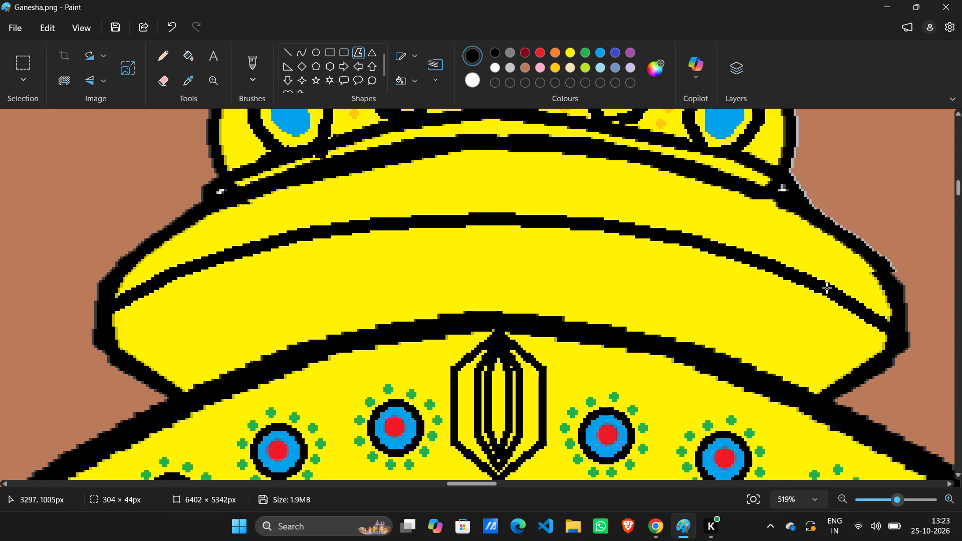
pyautogui.moveTo(827, 288); pyautogui.dragTo(721, 250)
pyautogui.moveTo(654, 196); pyautogui.dragTo(615, 202)
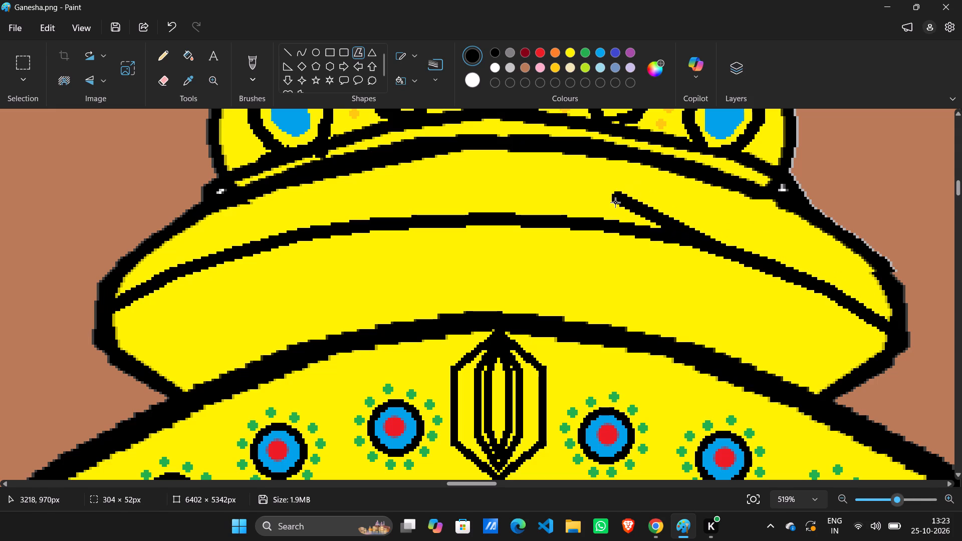
pyautogui.moveTo(615, 202); pyautogui.dragTo(608, 229)
pyautogui.moveTo(601, 222); pyautogui.dragTo(488, 224)
pyautogui.moveTo(490, 206); pyautogui.dragTo(391, 226)
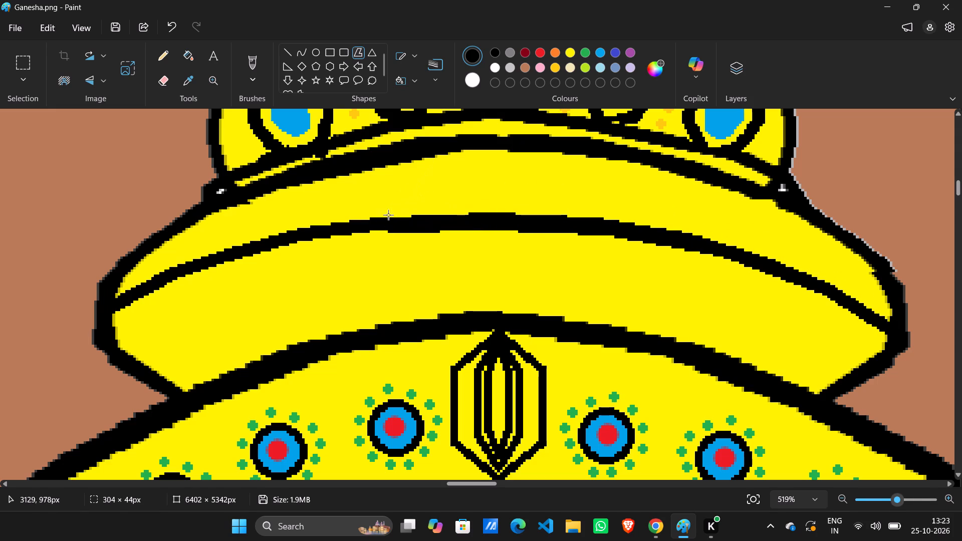
pyautogui.moveTo(388, 214); pyautogui.dragTo(309, 237)
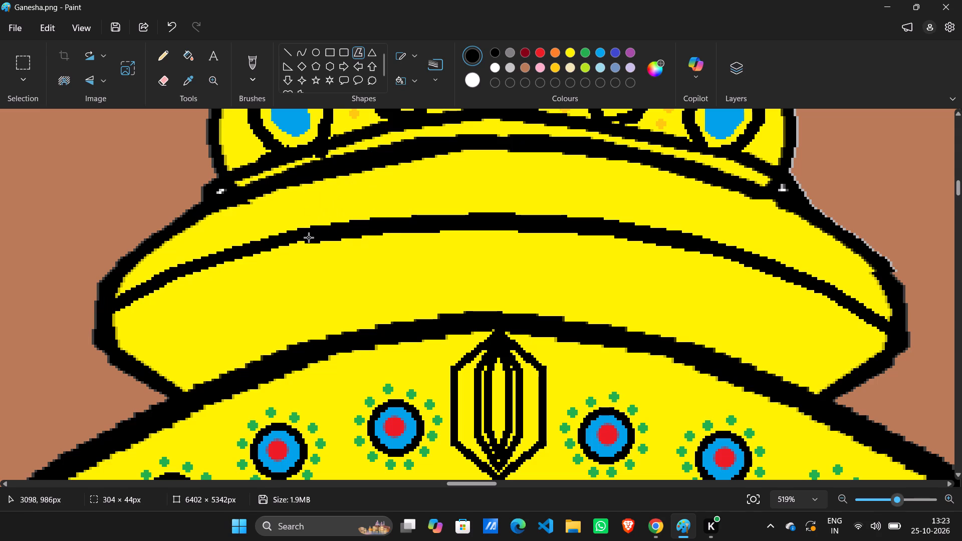
pyautogui.moveTo(309, 237); pyautogui.dragTo(300, 237)
pyautogui.moveTo(300, 237); pyautogui.dragTo(221, 241)
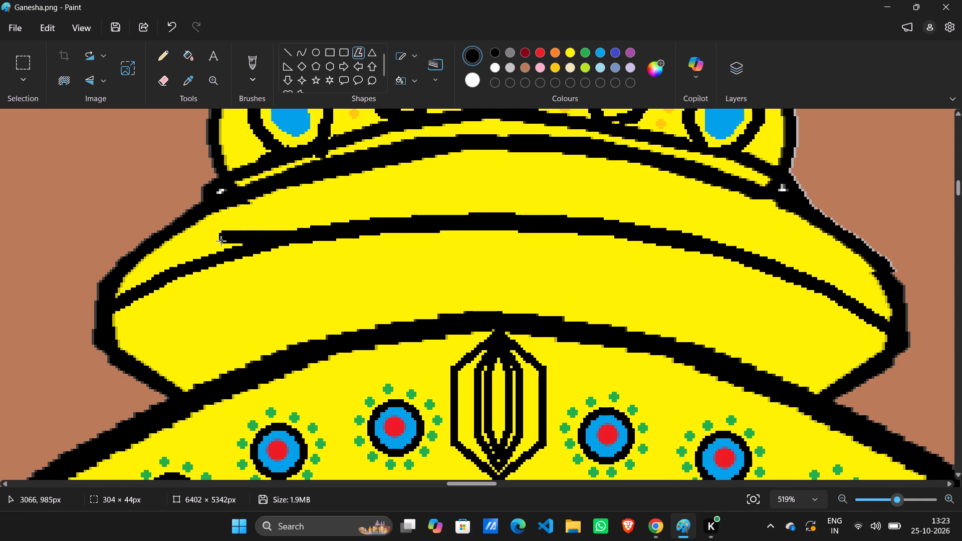
pyautogui.moveTo(221, 241); pyautogui.dragTo(205, 265)
pyautogui.moveTo(204, 263); pyautogui.dragTo(142, 276)
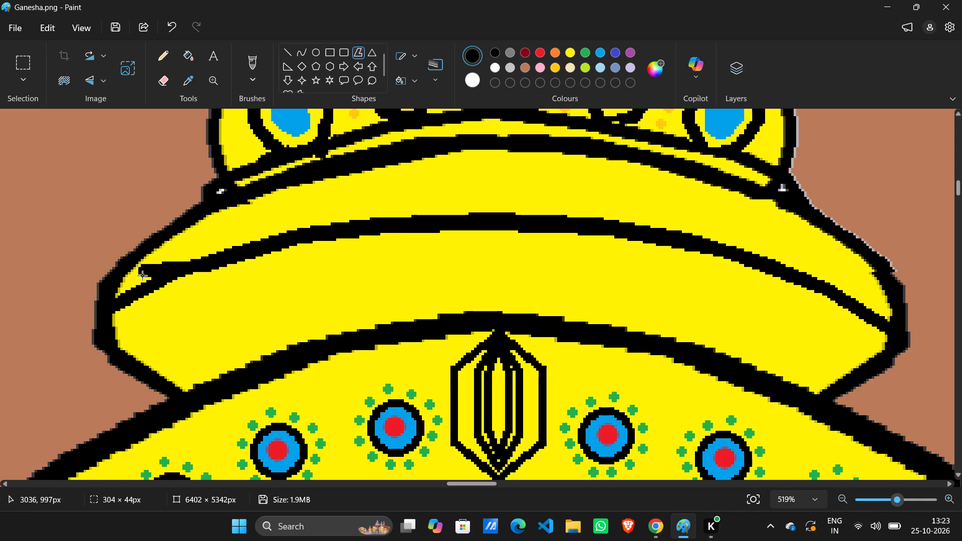
pyautogui.moveTo(142, 276); pyautogui.dragTo(106, 314)
pyautogui.click(141, 168)
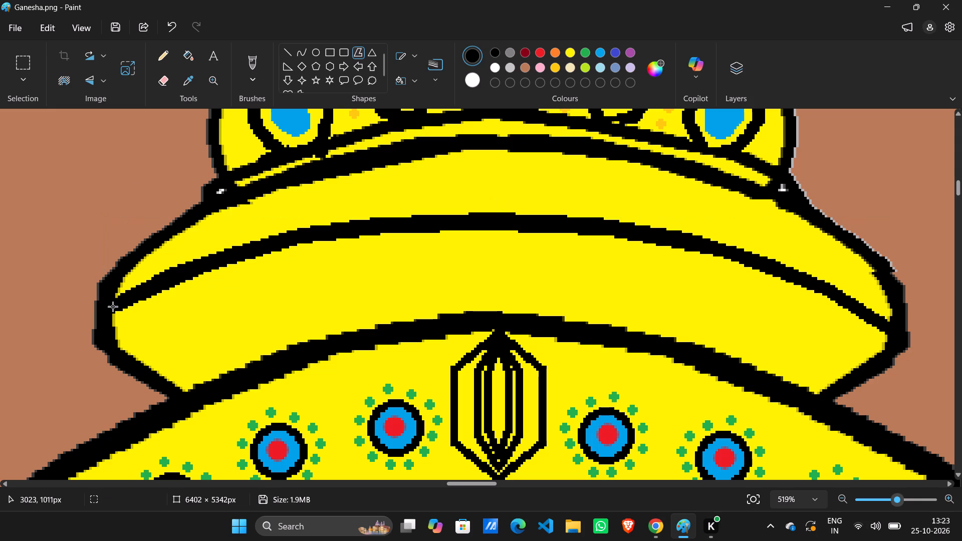
# Outline a second black polygon's arched edge, about 298 px wide, just below the first arch, from one side of the crown band to the other.
pyautogui.moveTo(105, 330); pyautogui.dragTo(183, 296)
pyautogui.moveTo(190, 294); pyautogui.dragTo(282, 264)
pyautogui.moveTo(285, 263); pyautogui.dragTo(337, 260)
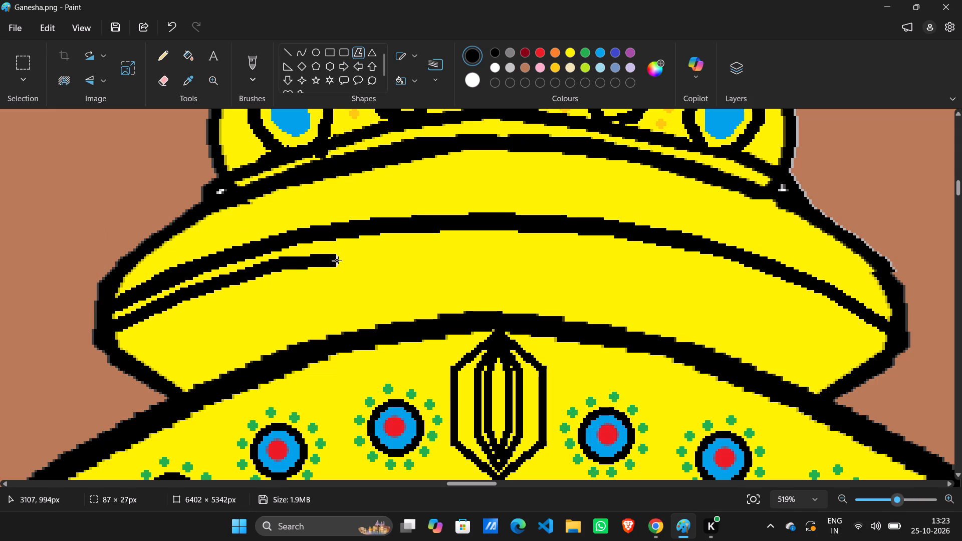
pyautogui.moveTo(337, 260); pyautogui.dragTo(353, 254)
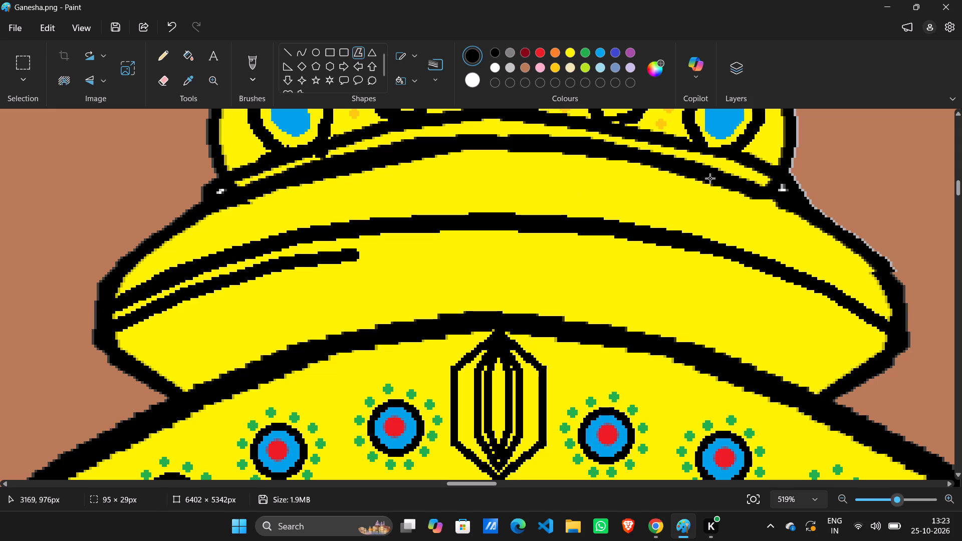
pyautogui.moveTo(413, 251); pyautogui.dragTo(407, 249)
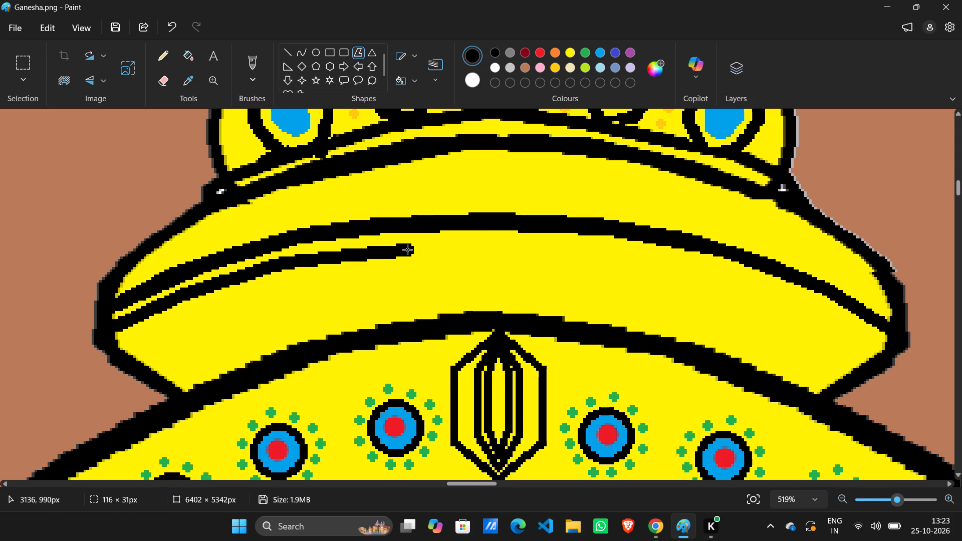
pyautogui.moveTo(407, 249); pyautogui.dragTo(408, 249)
pyautogui.moveTo(435, 243); pyautogui.dragTo(441, 245)
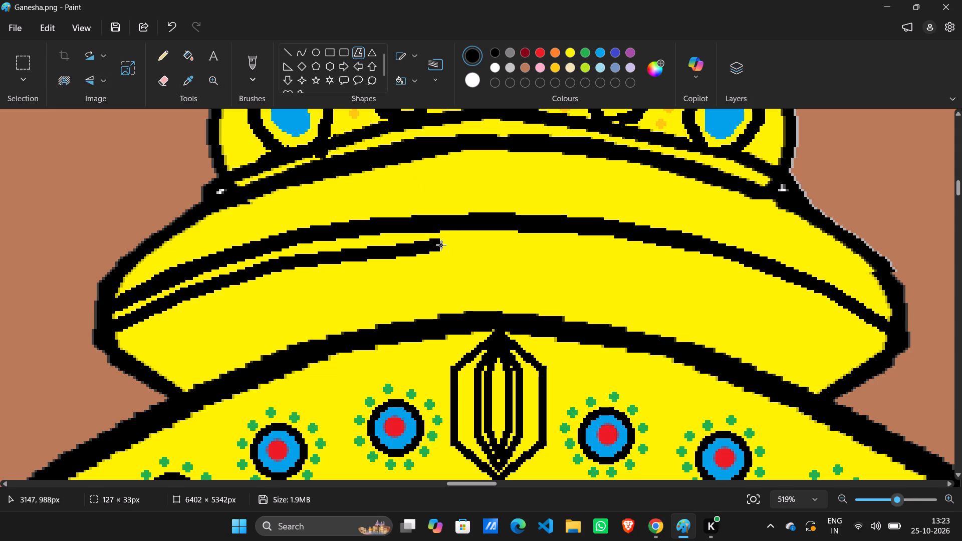
pyautogui.moveTo(441, 245); pyautogui.dragTo(457, 246)
pyautogui.moveTo(462, 246); pyautogui.dragTo(517, 250)
pyautogui.click(518, 249)
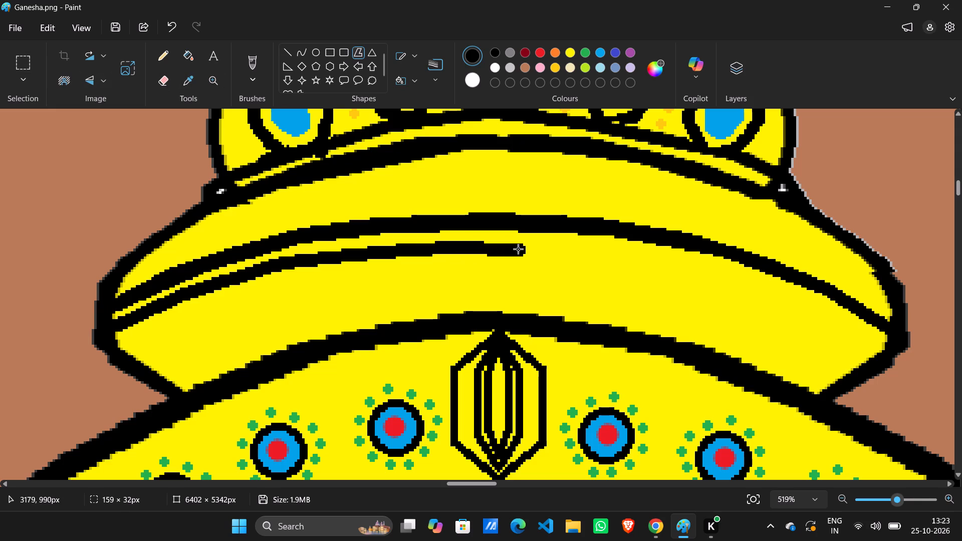
pyautogui.moveTo(523, 247); pyautogui.dragTo(583, 250)
pyautogui.moveTo(583, 250); pyautogui.dragTo(650, 262)
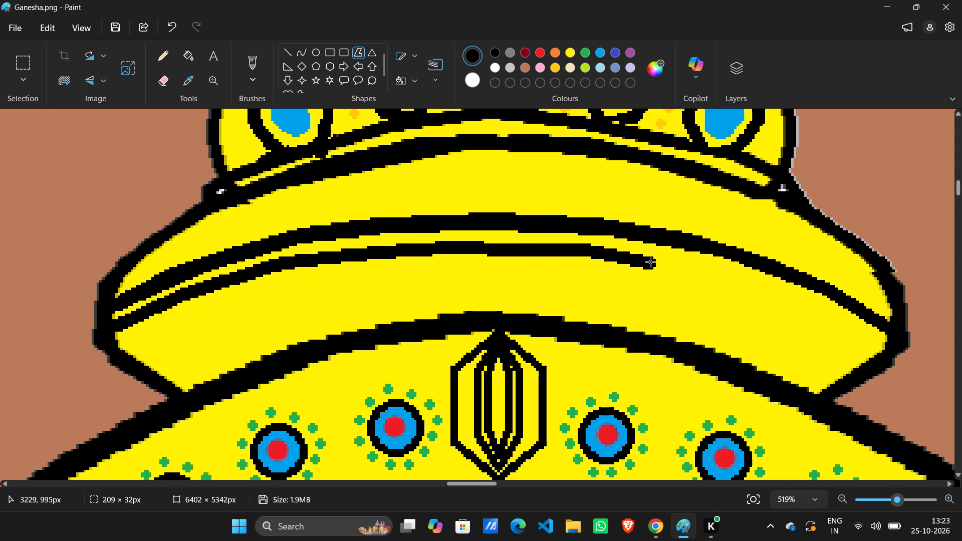
pyautogui.moveTo(650, 262); pyautogui.dragTo(651, 262)
pyautogui.moveTo(652, 262); pyautogui.dragTo(727, 283)
pyautogui.moveTo(731, 286); pyautogui.dragTo(818, 320)
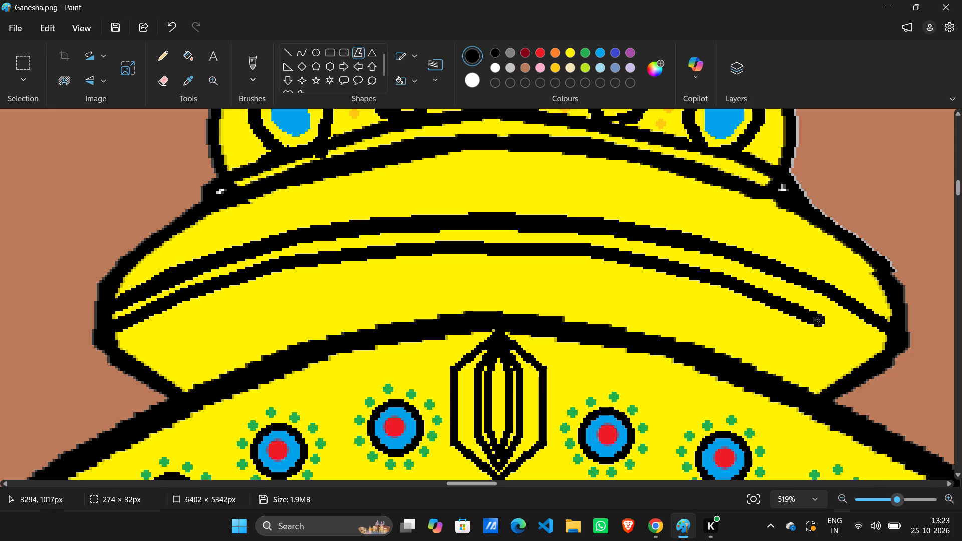
pyautogui.moveTo(818, 320); pyautogui.dragTo(819, 320)
pyautogui.moveTo(822, 321); pyautogui.dragTo(880, 352)
# Trace the second polygon back along its own arch to its starting point at the band's left end and close the shape.
pyautogui.moveTo(877, 348); pyautogui.dragTo(751, 292)
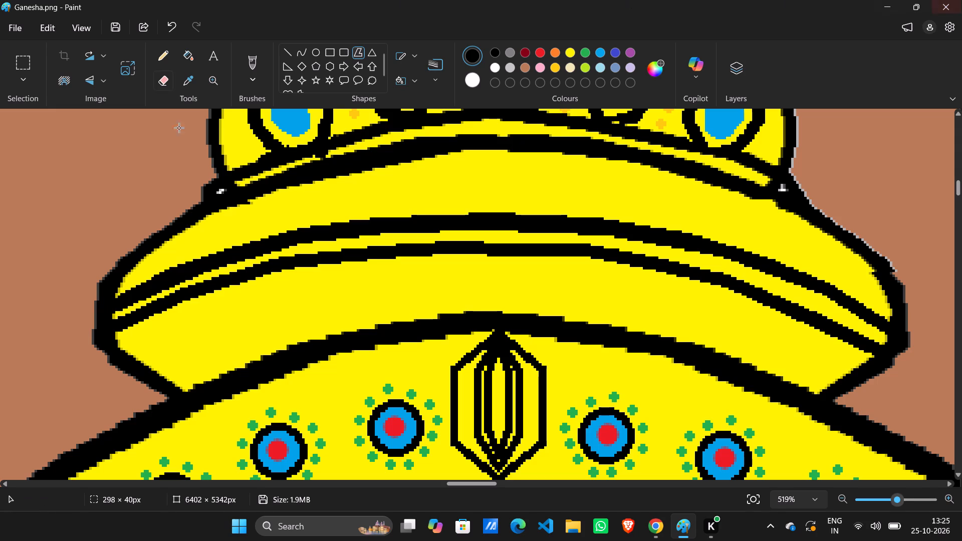
pyautogui.moveTo(793, 303); pyautogui.dragTo(774, 305)
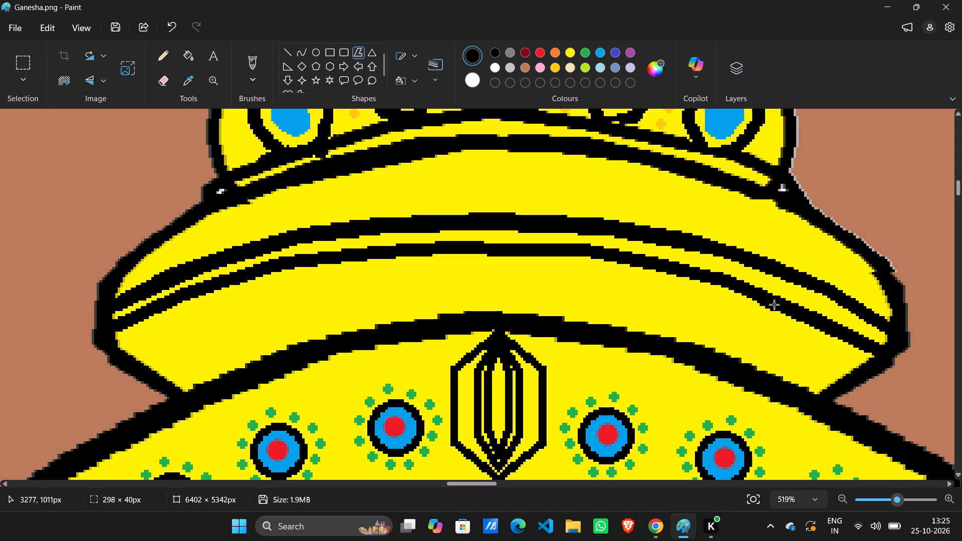
pyautogui.moveTo(774, 305); pyautogui.dragTo(658, 264)
pyautogui.moveTo(653, 262); pyautogui.dragTo(589, 247)
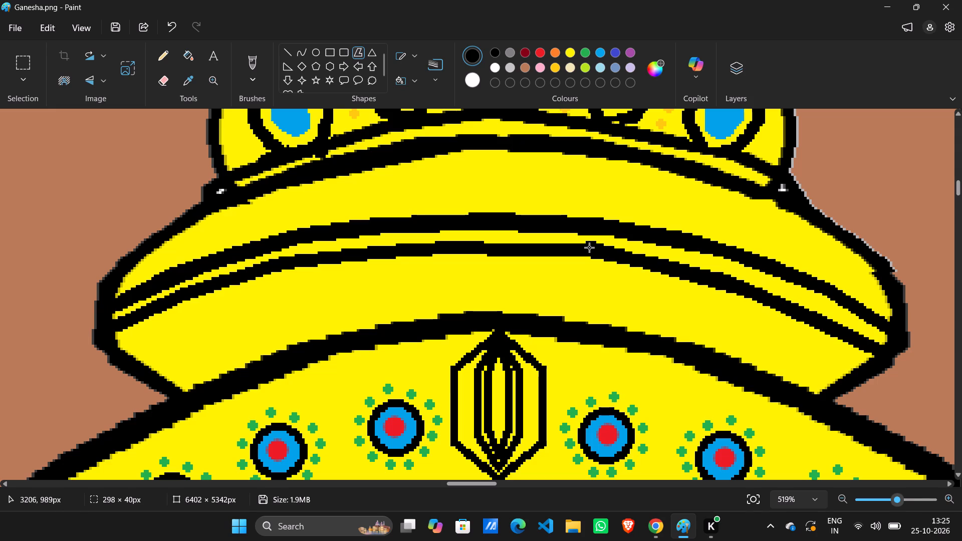
pyautogui.moveTo(589, 247); pyautogui.dragTo(588, 252)
pyautogui.moveTo(513, 250); pyautogui.dragTo(504, 248)
pyautogui.click(504, 248)
pyautogui.click(399, 247)
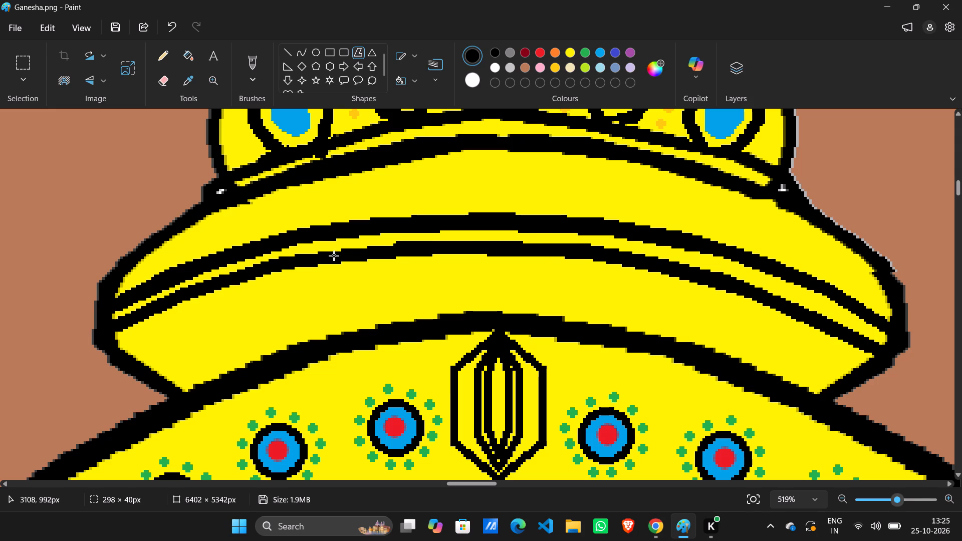
pyautogui.click(334, 255)
pyautogui.click(247, 273)
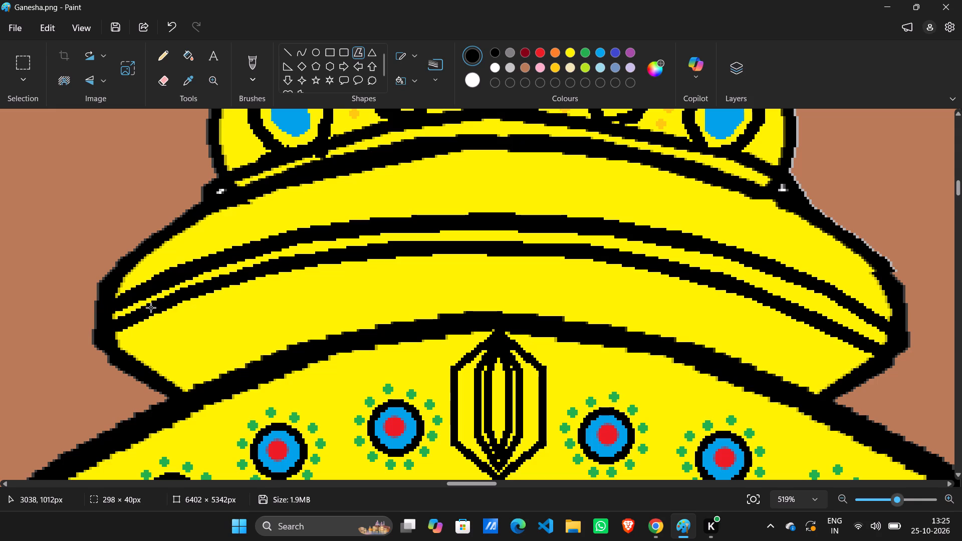
pyautogui.moveTo(136, 316); pyautogui.dragTo(112, 327)
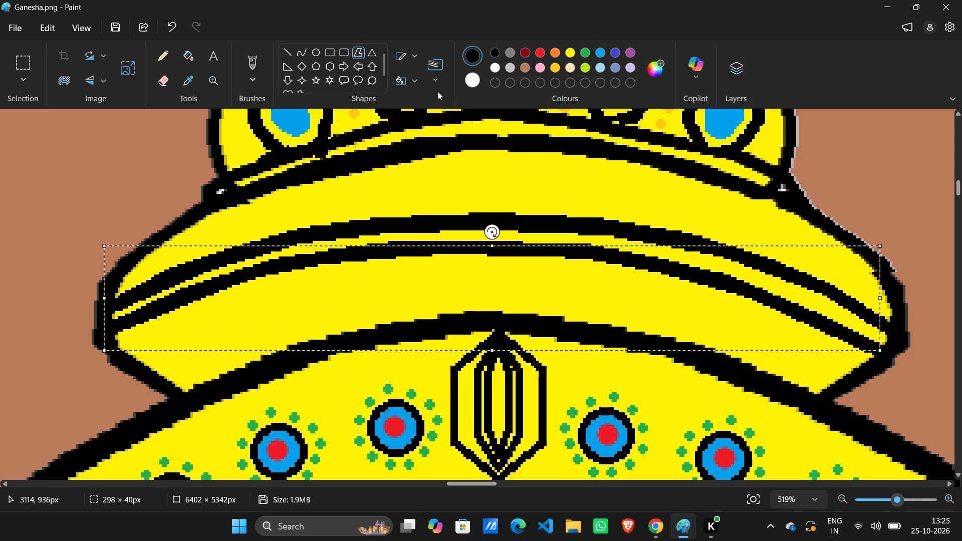
# Set the shape outline to 3 px and draw a slanted black line across the lower band near its left end.
pyautogui.click(447, 90)
pyautogui.click(434, 77)
pyautogui.click(540, 126)
pyautogui.click(439, 66)
pyautogui.click(600, 158)
pyautogui.click(577, 153)
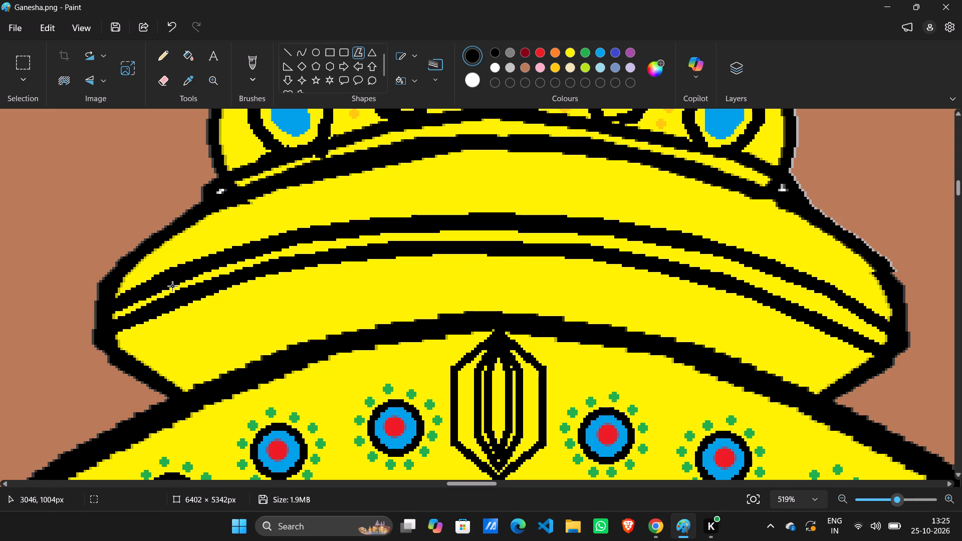
pyautogui.click(434, 79)
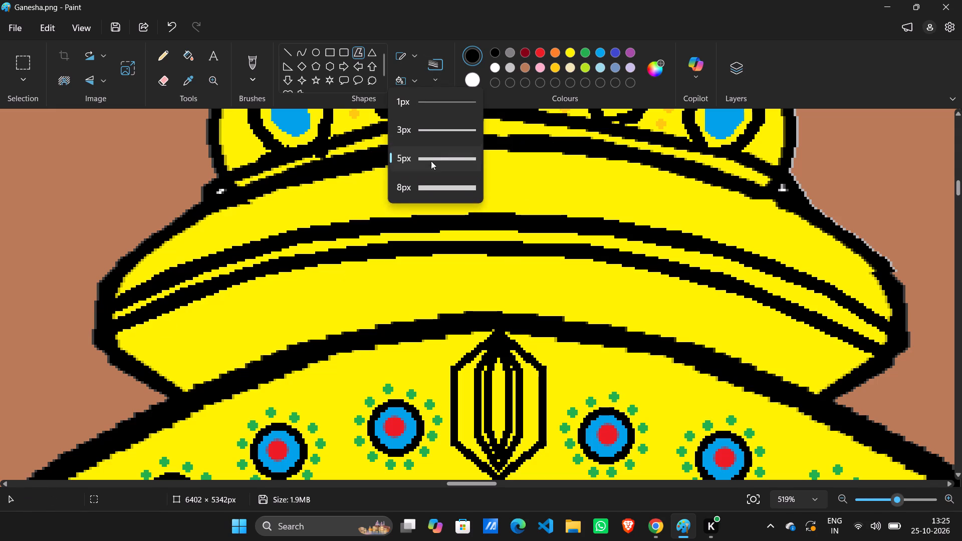
pyautogui.click(429, 134)
pyautogui.moveTo(132, 323); pyautogui.dragTo(195, 379)
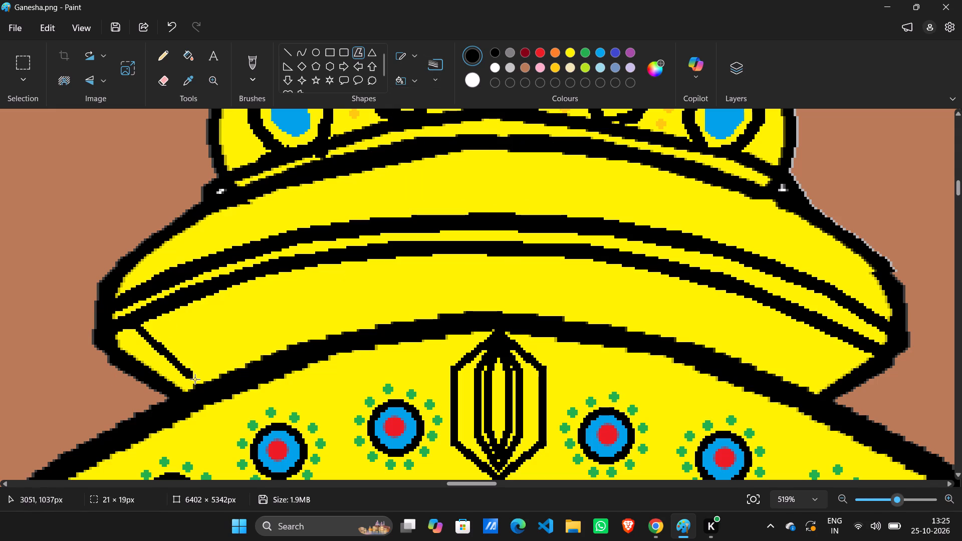
pyautogui.moveTo(195, 379); pyautogui.dragTo(204, 386)
pyautogui.doubleClick(204, 386)
pyautogui.click(247, 338)
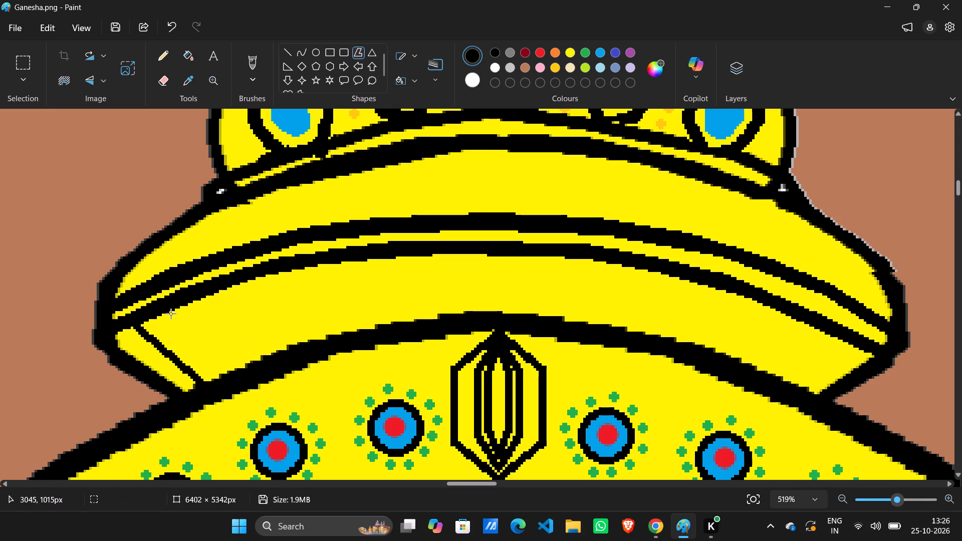
# Add three more slanted black lines across the lower band, each steeper than the last, spaced from the first line towards the centre.
pyautogui.moveTo(163, 312); pyautogui.dragTo(223, 379)
pyautogui.doubleClick(223, 379)
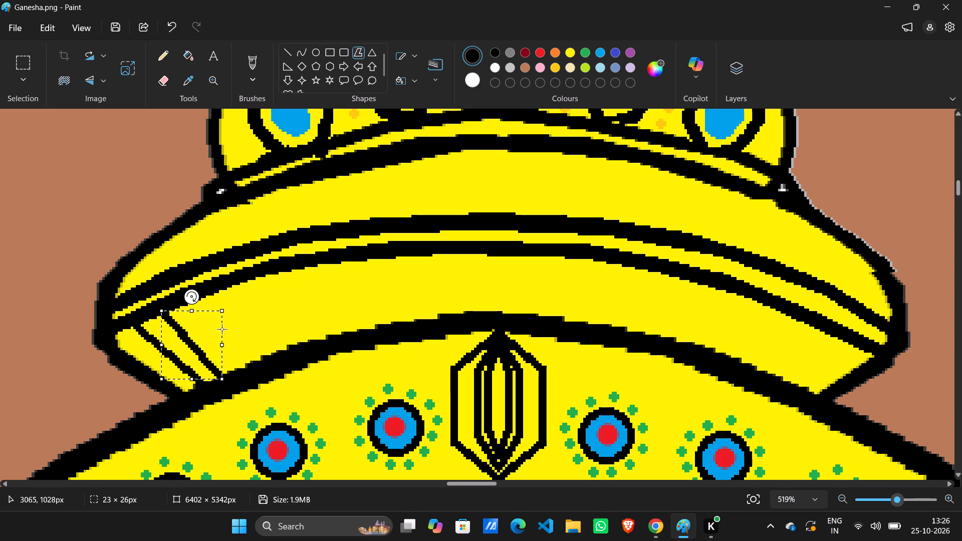
pyautogui.click(232, 291)
pyautogui.moveTo(205, 298); pyautogui.dragTo(242, 367)
pyautogui.tripleClick(242, 367)
pyautogui.click(302, 354)
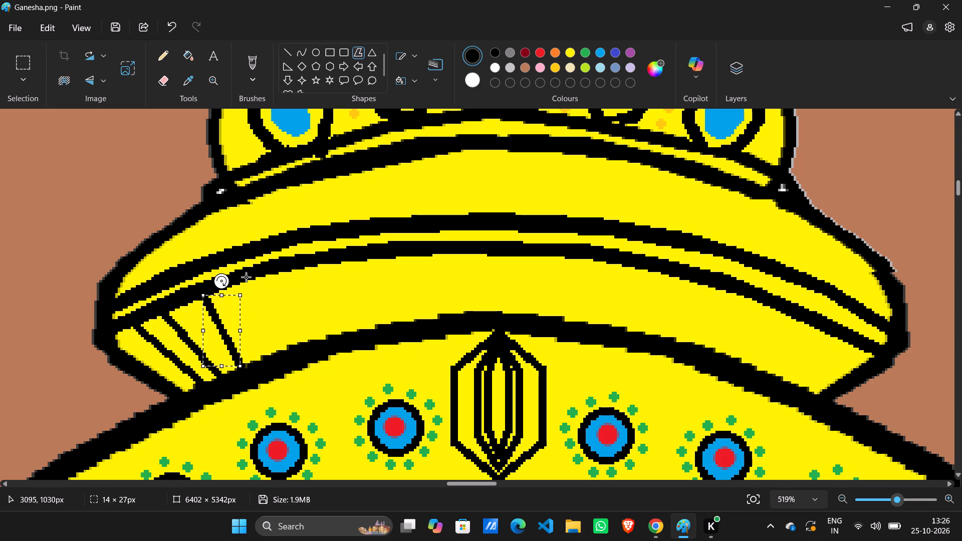
pyautogui.moveTo(236, 284); pyautogui.dragTo(261, 360)
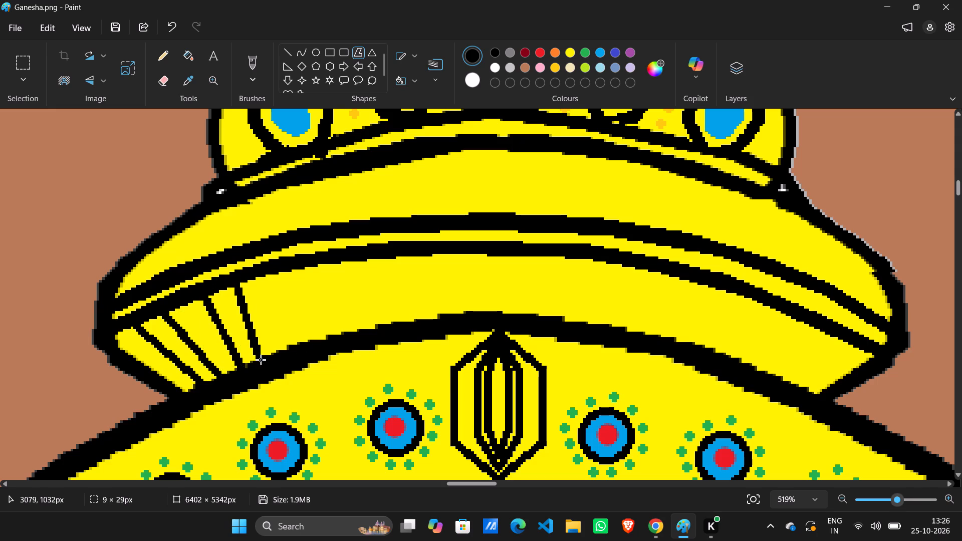
pyautogui.doubleClick(261, 360)
pyautogui.click(299, 298)
# Add three nearly vertical black lines, about 30 px tall, across the lower band, continuing the row towards the centre.
pyautogui.moveTo(264, 275); pyautogui.dragTo(283, 357)
pyautogui.doubleClick(283, 357)
pyautogui.click(344, 282)
pyautogui.moveTo(294, 271); pyautogui.dragTo(305, 329)
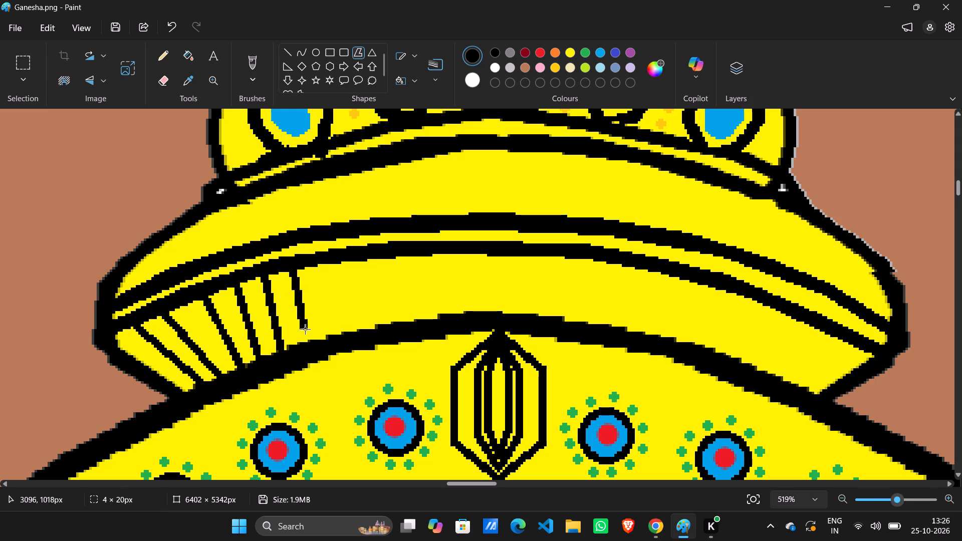
pyautogui.moveTo(305, 329); pyautogui.dragTo(304, 350)
pyautogui.doubleClick(304, 350)
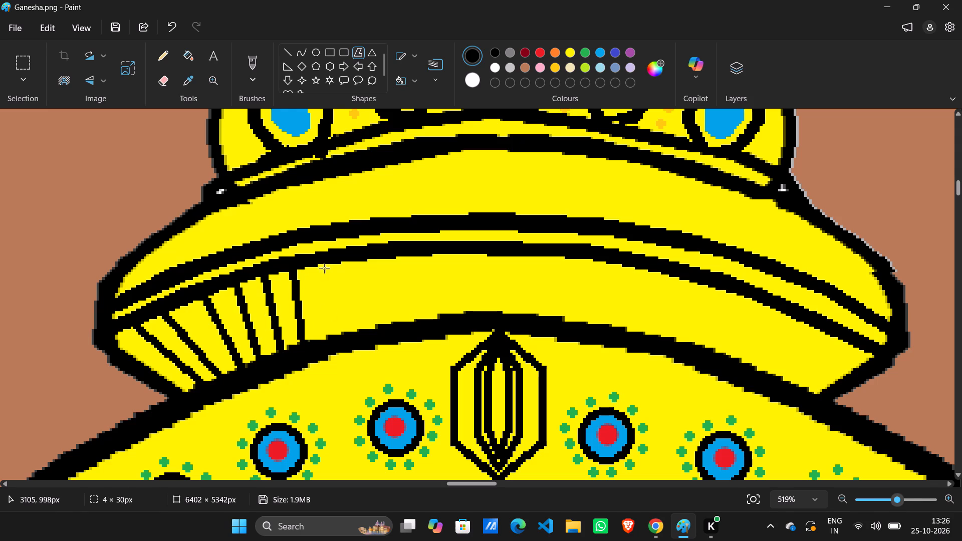
pyautogui.click(296, 265)
pyautogui.click(324, 262)
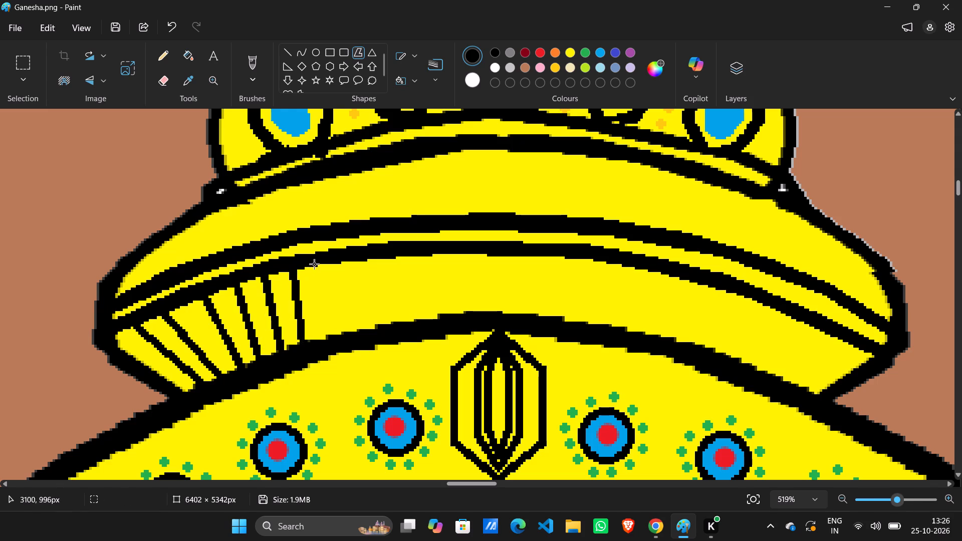
pyautogui.moveTo(314, 264); pyautogui.dragTo(322, 339)
pyautogui.doubleClick(322, 339)
pyautogui.click(350, 338)
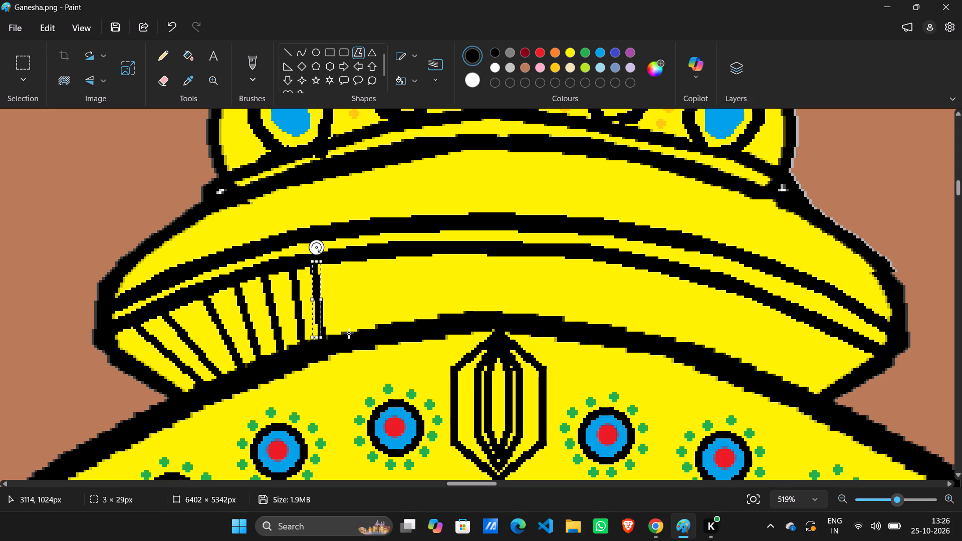
# Continue the row with four evenly spaced, nearly vertical black lines across the lower band, stopping just before the central hexagonal ornament.
pyautogui.moveTo(337, 259); pyautogui.dragTo(345, 343)
pyautogui.doubleClick(345, 343)
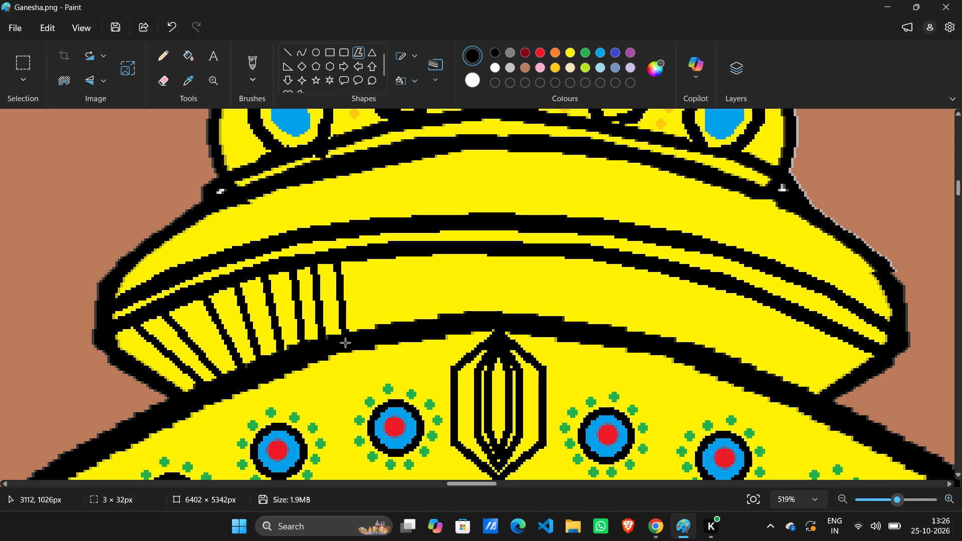
pyautogui.moveTo(371, 335); pyautogui.dragTo(368, 257)
pyautogui.doubleClick(368, 257)
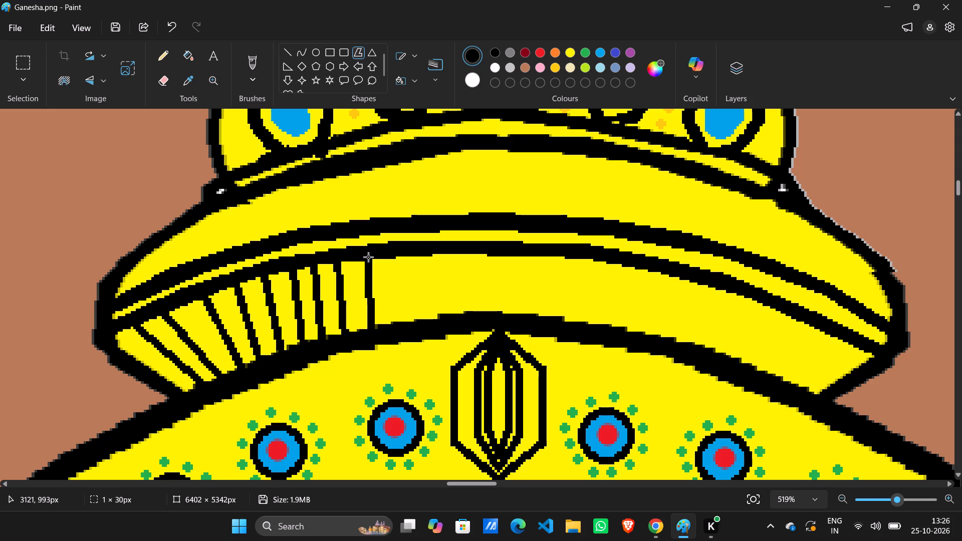
pyautogui.moveTo(393, 254); pyautogui.dragTo(391, 334)
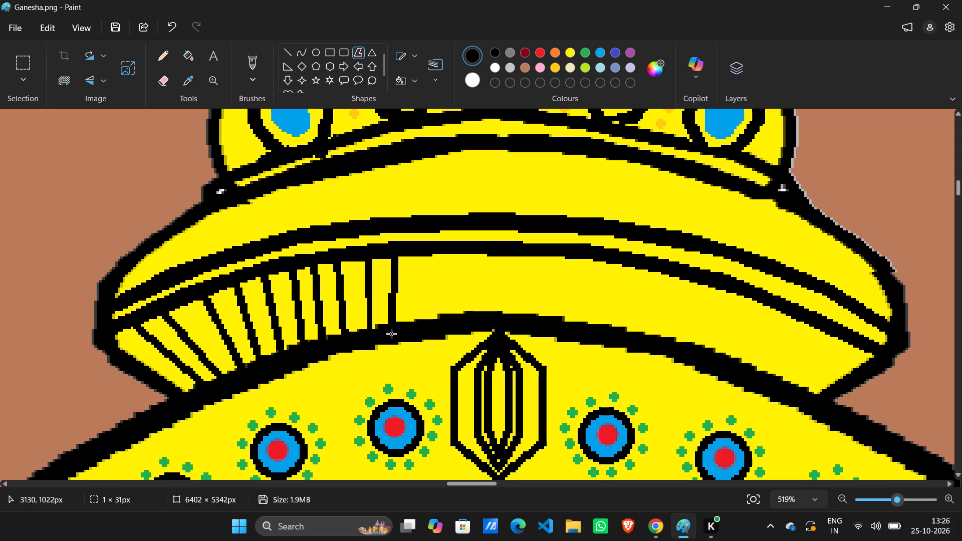
pyautogui.moveTo(391, 334); pyautogui.dragTo(393, 335)
pyautogui.doubleClick(393, 335)
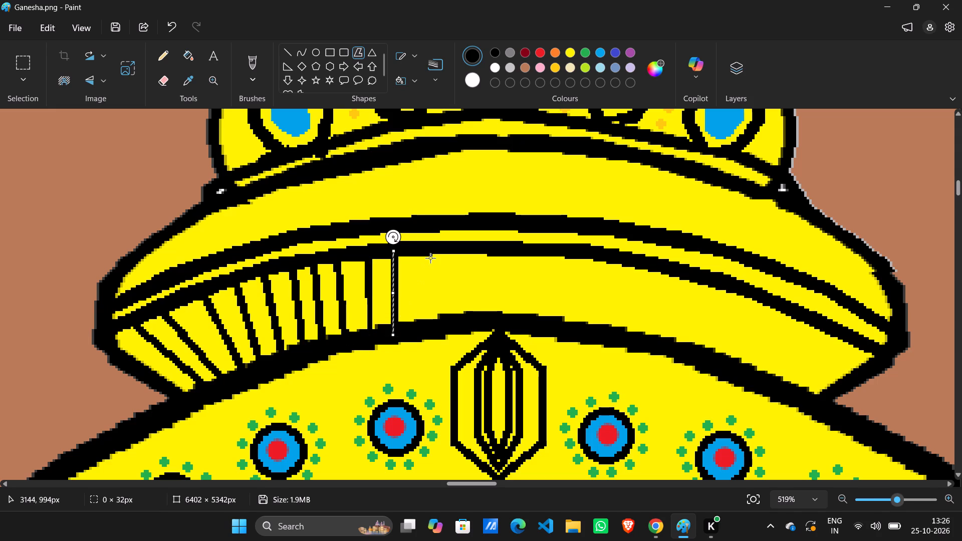
pyautogui.moveTo(422, 254); pyautogui.dragTo(421, 323)
pyautogui.doubleClick(421, 323)
pyautogui.click(497, 278)
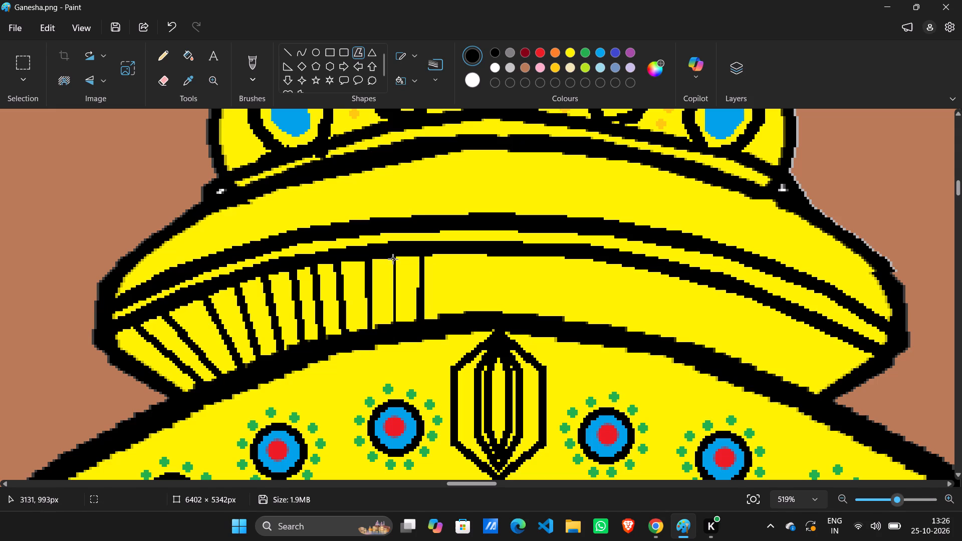
# Thicken the thin second-to-last line of the row by drawing another black line, about 25 px tall, alongside it.
pyautogui.moveTo(393, 259); pyautogui.dragTo(389, 323)
pyautogui.doubleClick(389, 323)
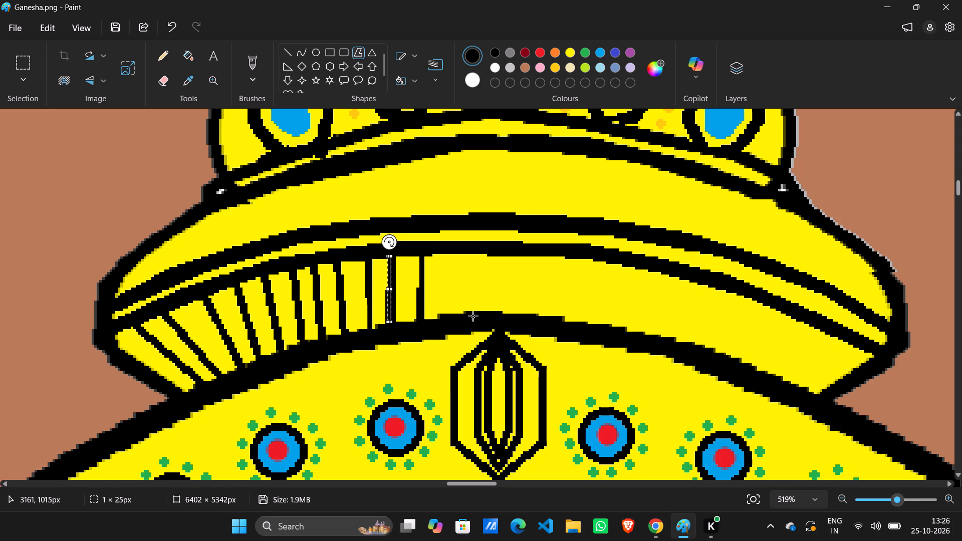
pyautogui.click(473, 316)
# Continue the row with three nearly vertical black lines, about 25 px tall, across the lower band above the central hexagonal ornament.
pyautogui.moveTo(456, 257); pyautogui.dragTo(453, 322)
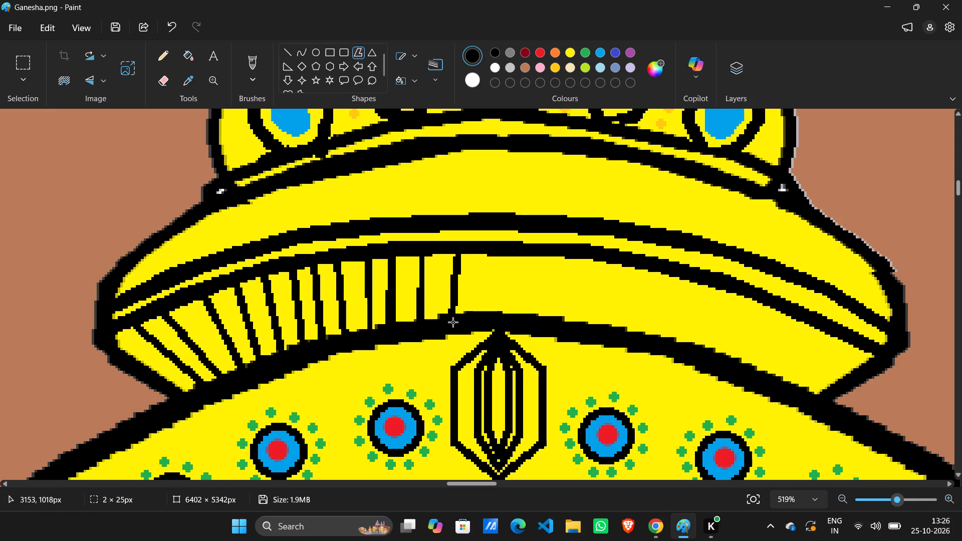
pyautogui.moveTo(453, 322); pyautogui.dragTo(453, 324)
pyautogui.doubleClick(453, 324)
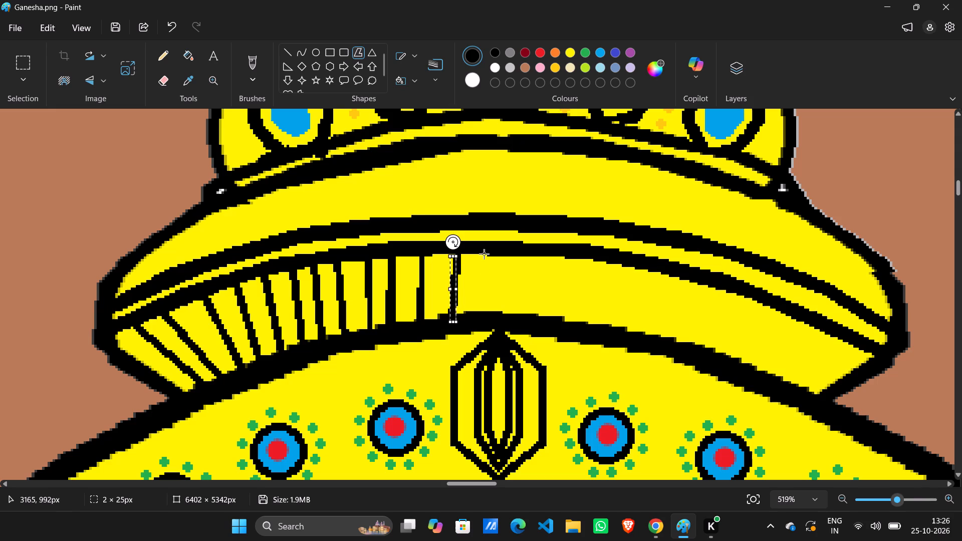
pyautogui.moveTo(484, 253); pyautogui.dragTo(480, 313)
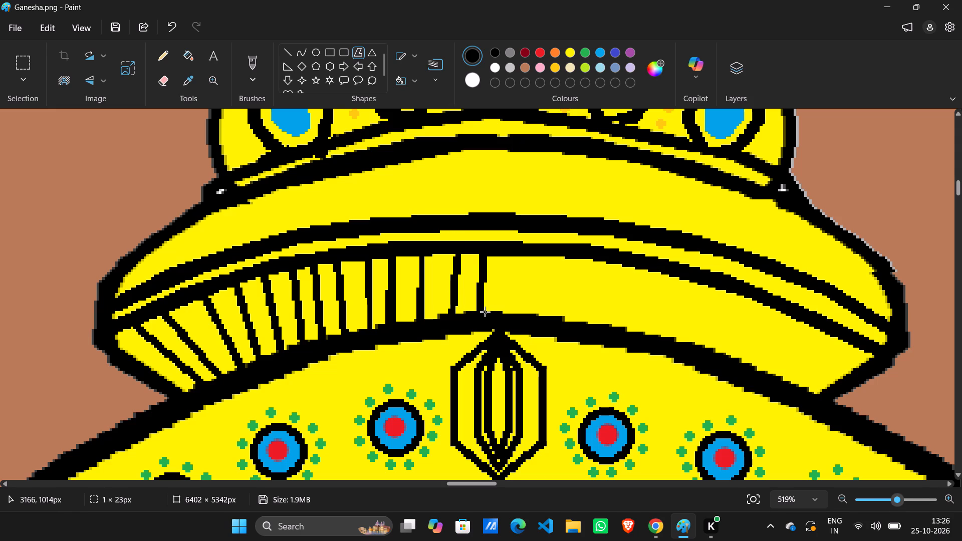
pyautogui.doubleClick(485, 312)
pyautogui.click(517, 307)
pyautogui.moveTo(509, 255); pyautogui.dragTo(512, 318)
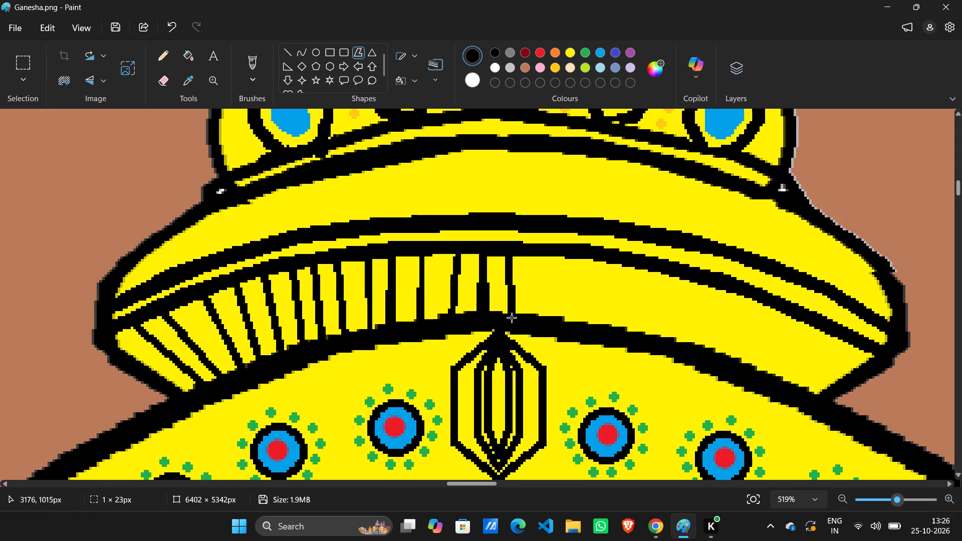
pyautogui.moveTo(512, 318); pyautogui.dragTo(511, 321)
pyautogui.tripleClick(511, 321)
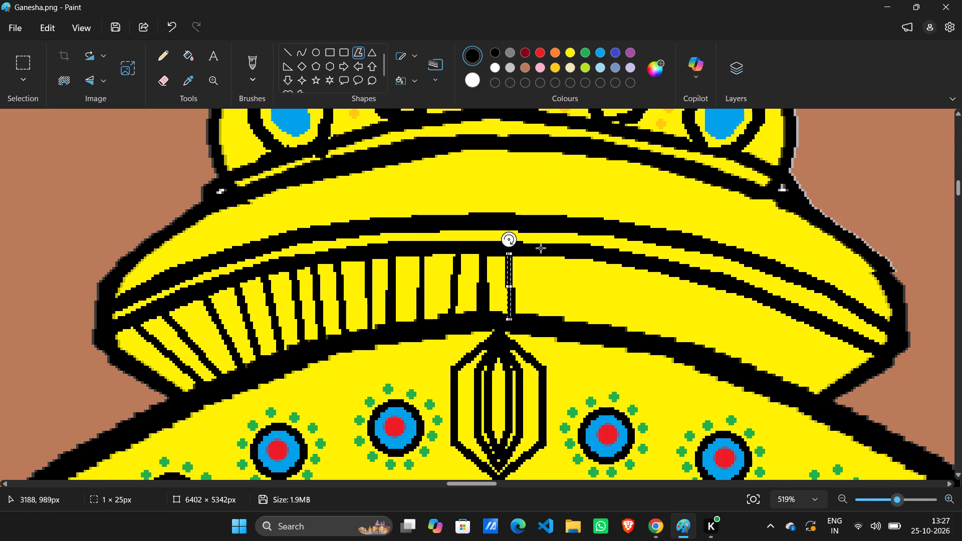
# Add three more black lines, about 26 px tall, just past the central ornament, gradually leaning outward at the top.
pyautogui.moveTo(540, 250); pyautogui.dragTo(538, 321)
pyautogui.doubleClick(538, 321)
pyautogui.moveTo(565, 320); pyautogui.dragTo(572, 281)
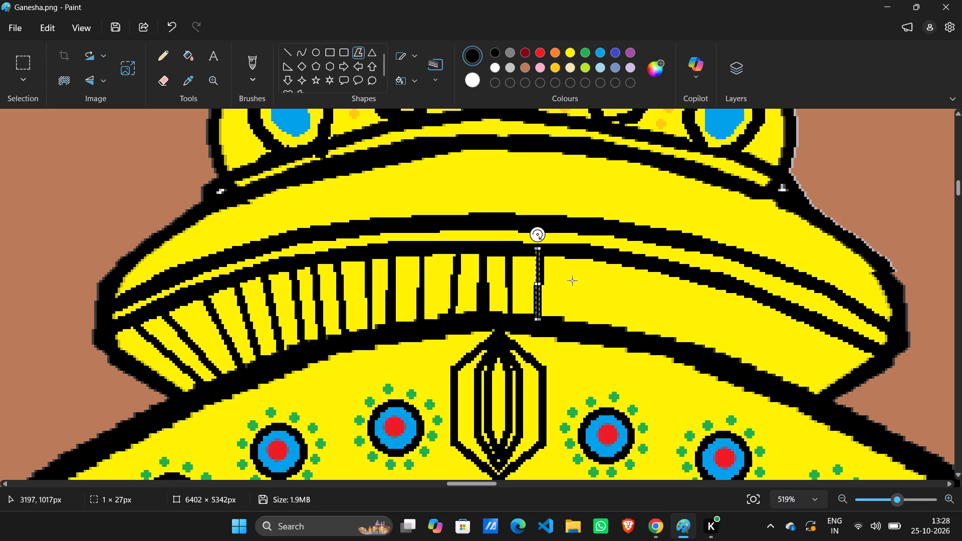
pyautogui.moveTo(572, 281); pyautogui.dragTo(573, 254)
pyautogui.doubleClick(573, 254)
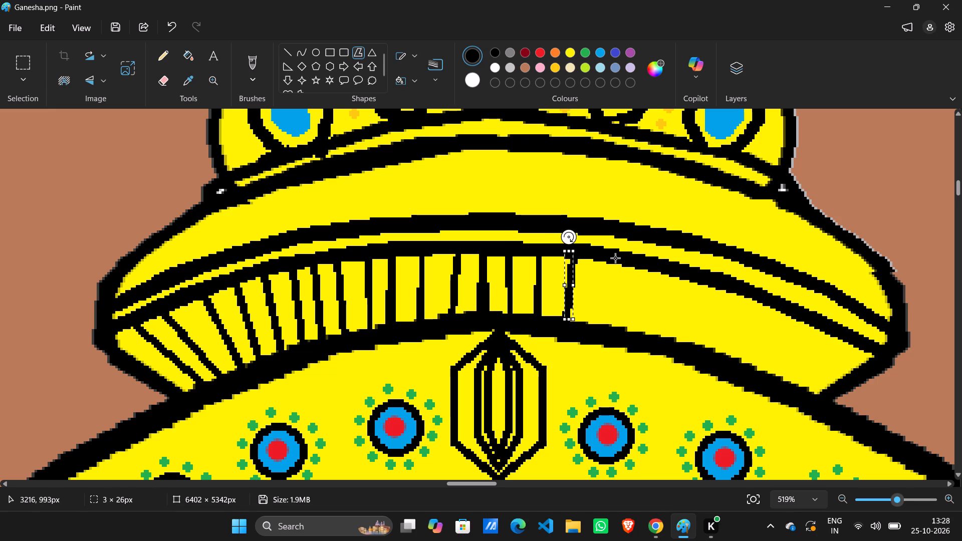
pyautogui.moveTo(608, 260); pyautogui.dragTo(595, 329)
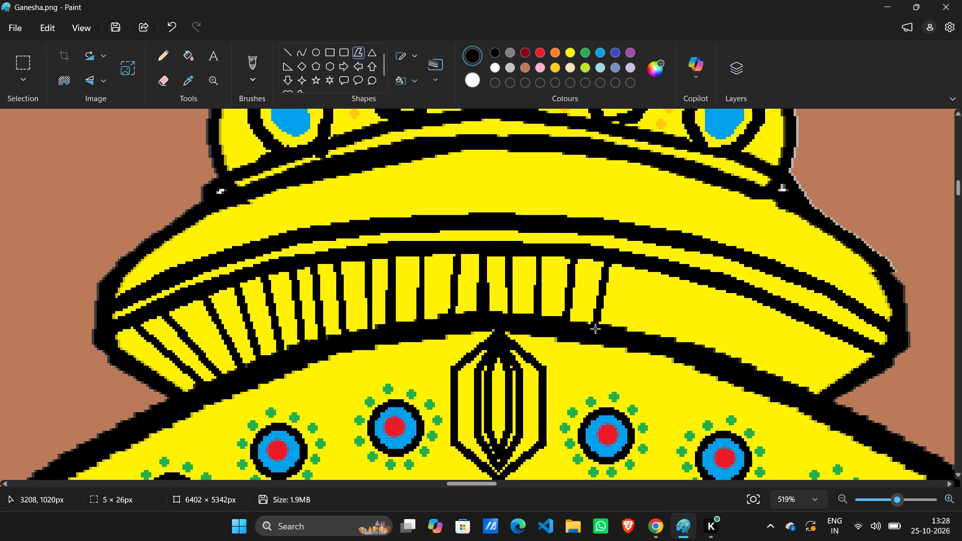
pyautogui.doubleClick(595, 329)
# Continue the row along the band's right half with three evenly spaced black lines slanting outward at the top.
pyautogui.moveTo(626, 330); pyautogui.dragTo(644, 266)
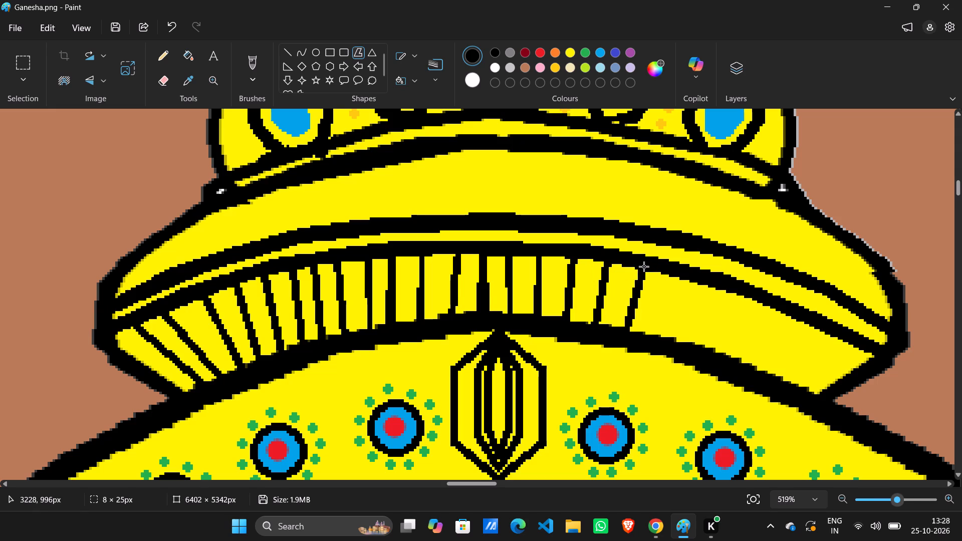
pyautogui.moveTo(644, 266); pyautogui.dragTo(642, 268)
pyautogui.doubleClick(642, 268)
pyautogui.moveTo(657, 336); pyautogui.dragTo(670, 295)
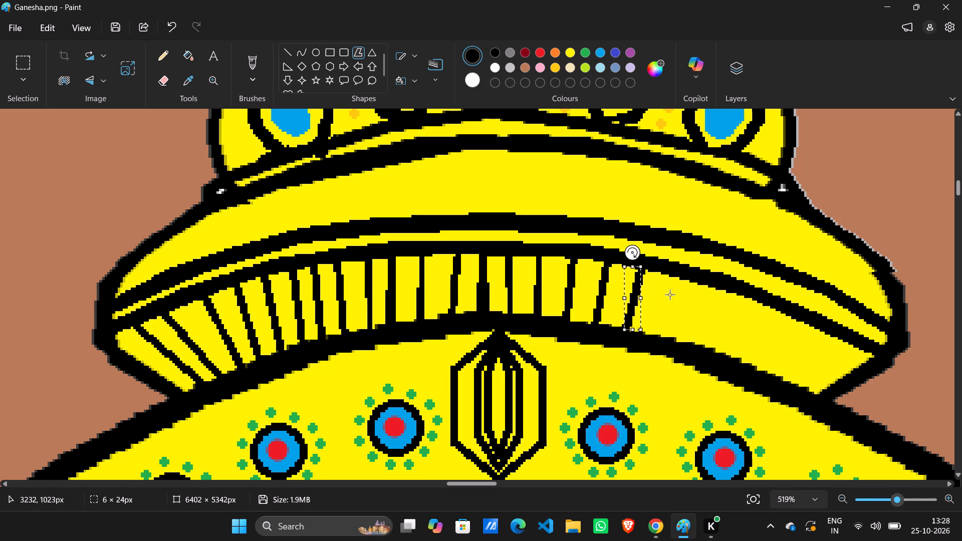
pyautogui.moveTo(670, 295); pyautogui.dragTo(676, 278)
pyautogui.doubleClick(676, 278)
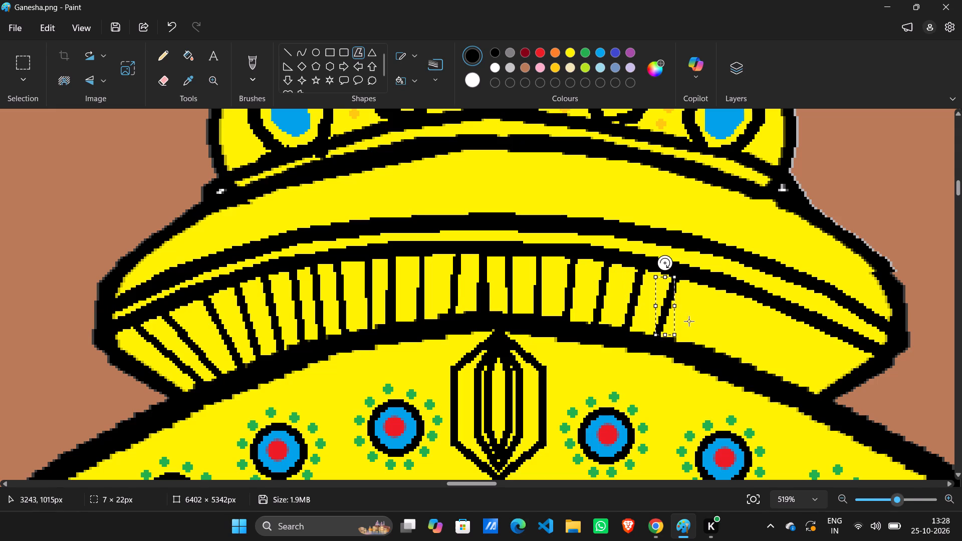
pyautogui.click(692, 339)
pyautogui.moveTo(685, 342); pyautogui.dragTo(711, 284)
pyautogui.doubleClick(711, 284)
pyautogui.moveTo(732, 312); pyautogui.dragTo(737, 309)
# Add three more black lines across the lower band towards its right end, each slanting further outward than the last.
pyautogui.moveTo(732, 295); pyautogui.dragTo(715, 331)
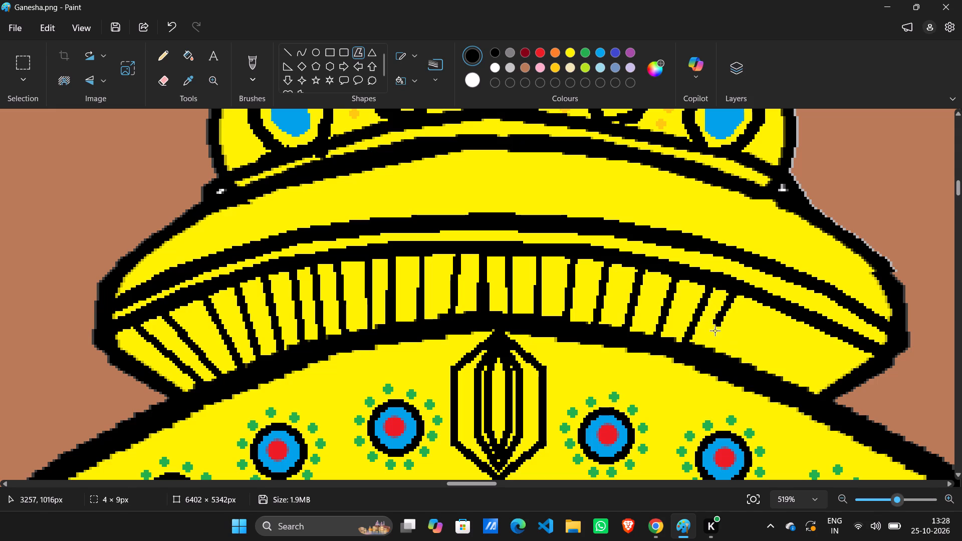
pyautogui.moveTo(715, 331); pyautogui.dragTo(703, 353)
pyautogui.doubleClick(703, 353)
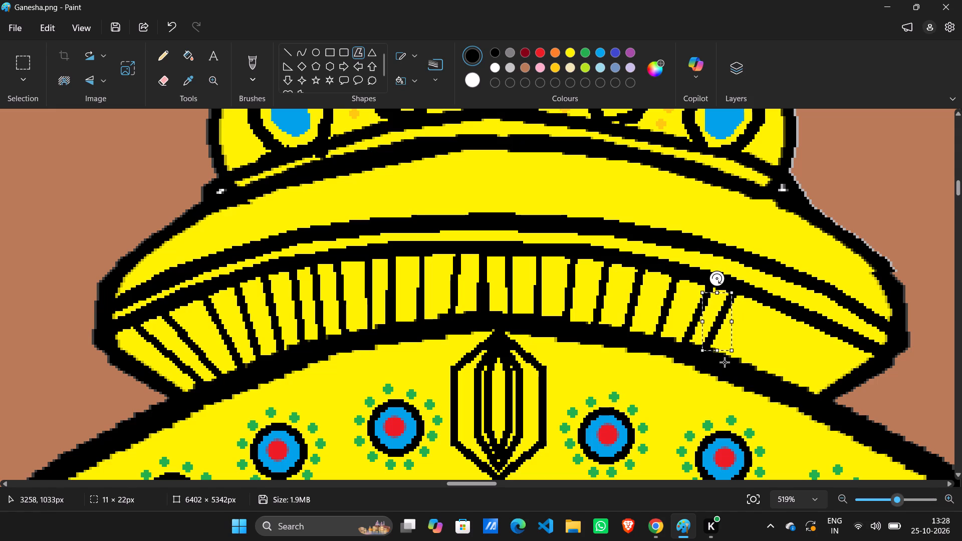
pyautogui.click(725, 367)
pyautogui.moveTo(723, 363); pyautogui.dragTo(761, 300)
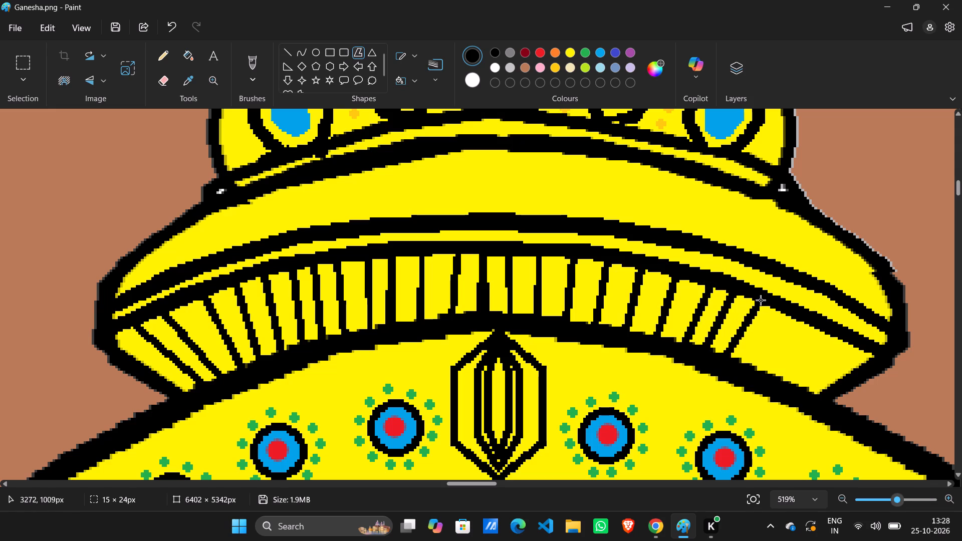
pyautogui.moveTo(761, 300); pyautogui.dragTo(761, 302)
pyautogui.doubleClick(761, 302)
pyautogui.click(787, 309)
pyautogui.moveTo(785, 315); pyautogui.dragTo(745, 356)
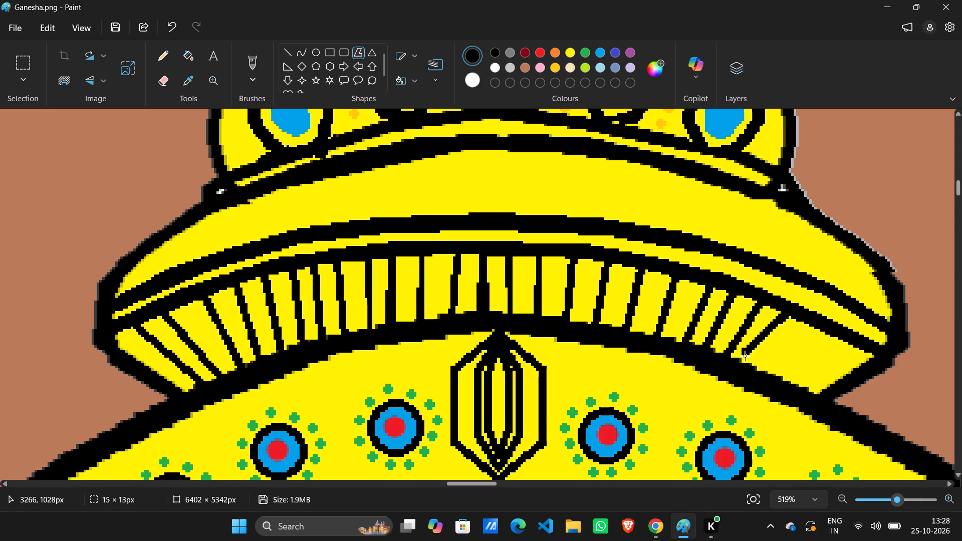
pyautogui.moveTo(745, 356); pyautogui.dragTo(748, 368)
pyautogui.doubleClick(748, 368)
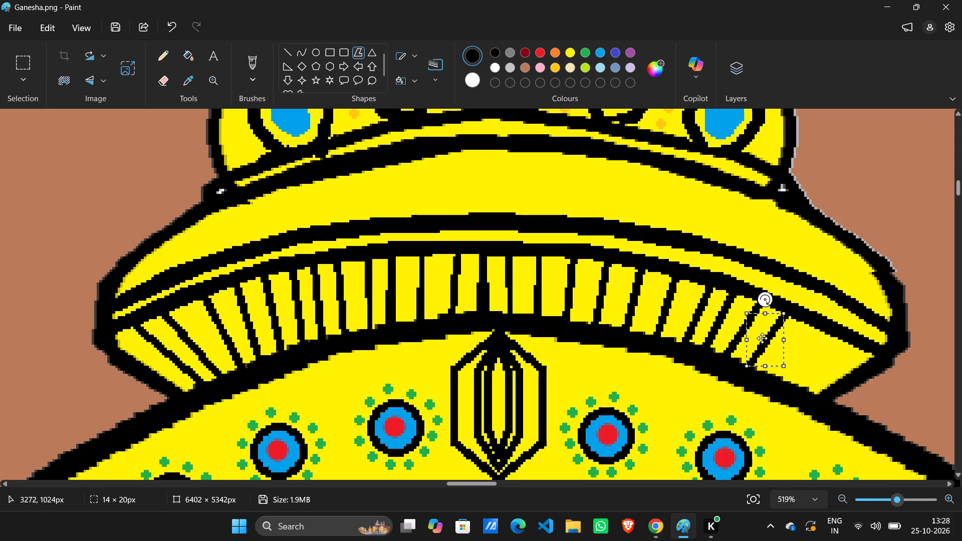
pyautogui.click(762, 338)
pyautogui.click(817, 345)
# Finish the row with two strongly slanted black lines at the right end of the lower band.
pyautogui.moveTo(812, 330); pyautogui.dragTo(790, 362)
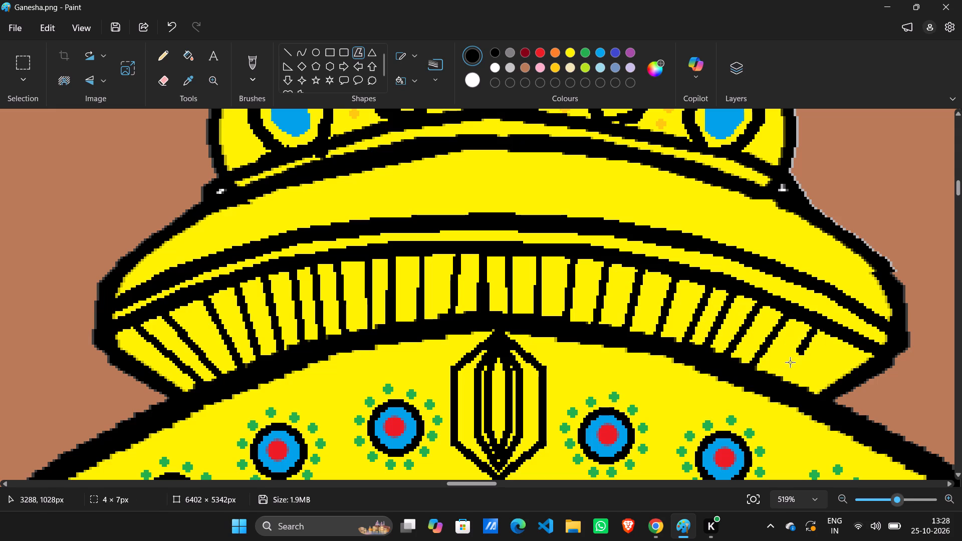
pyautogui.moveTo(790, 362); pyautogui.dragTo(770, 378)
pyautogui.doubleClick(770, 378)
pyautogui.click(838, 367)
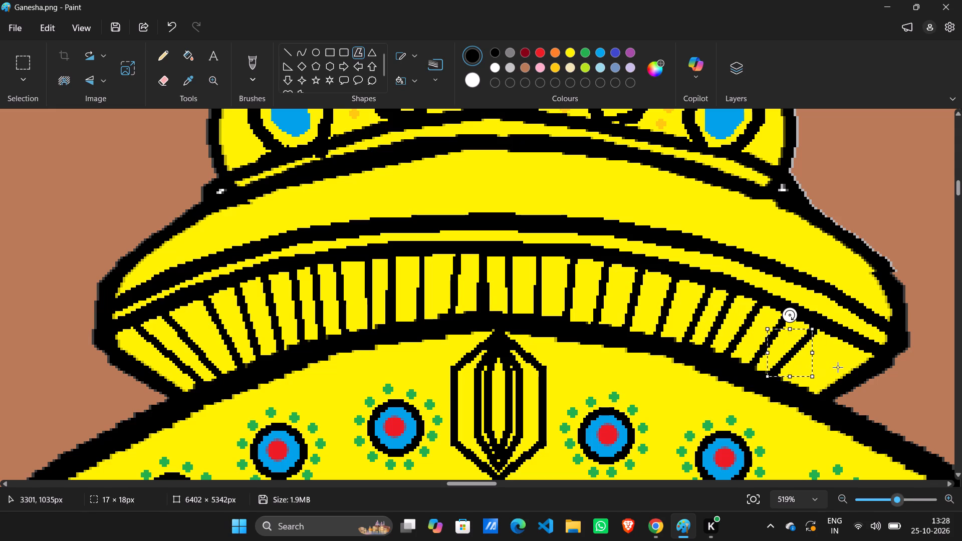
pyautogui.moveTo(841, 343); pyautogui.dragTo(790, 382)
pyautogui.doubleClick(790, 382)
pyautogui.click(885, 355)
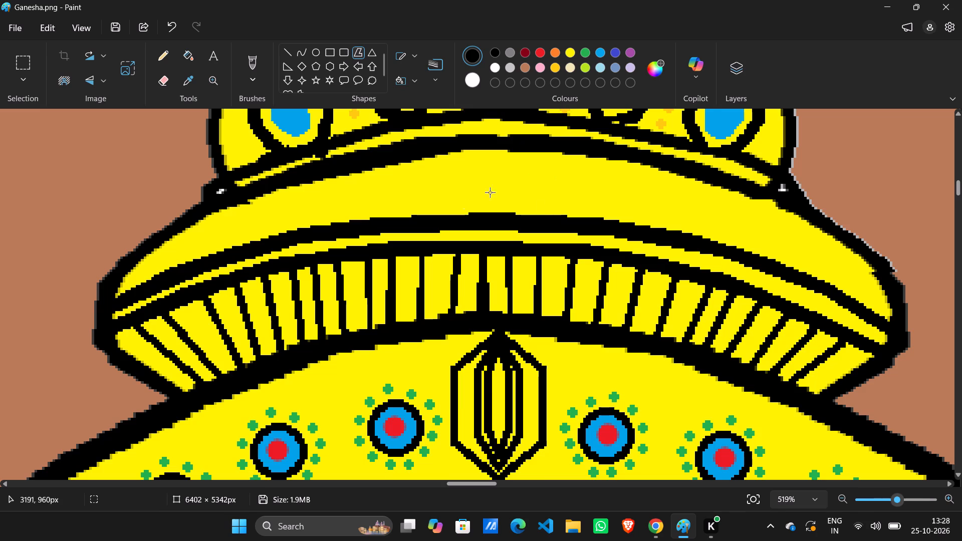
# Brush yellow along the lower edge of the black outline above the wide upper band's left half to neaten it.
pyautogui.scroll(1, 465, 215)
pyautogui.scroll(1, 582, 291)
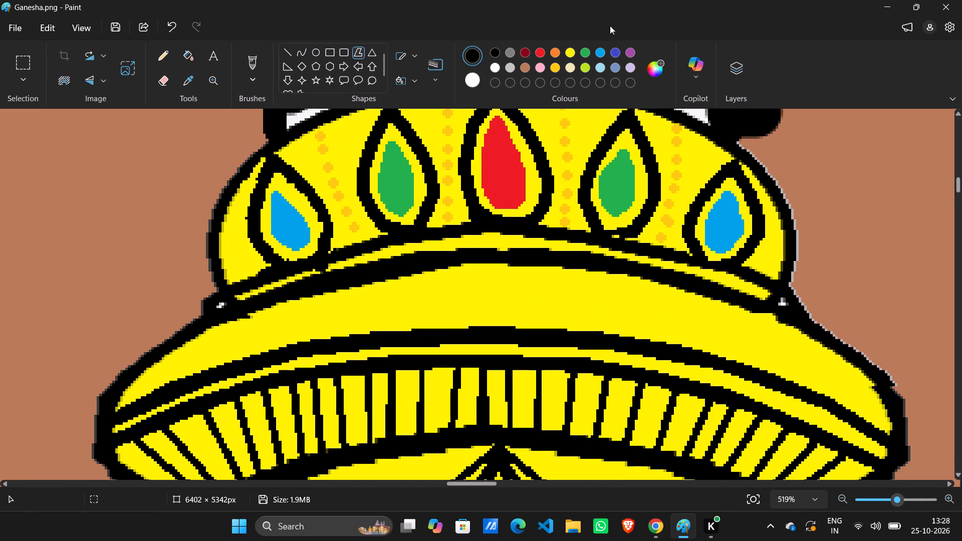
pyautogui.click(569, 51)
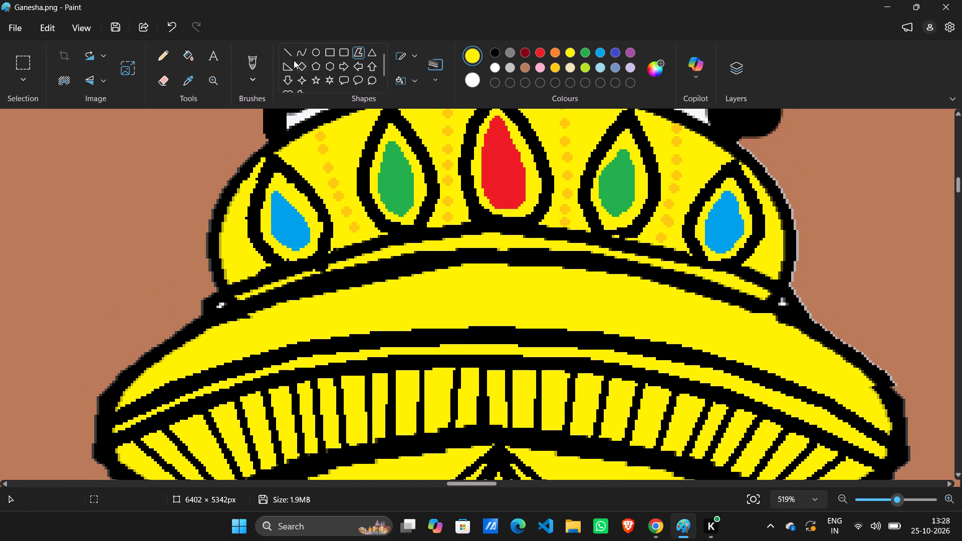
pyautogui.click(262, 60)
pyautogui.moveTo(460, 277); pyautogui.dragTo(426, 277)
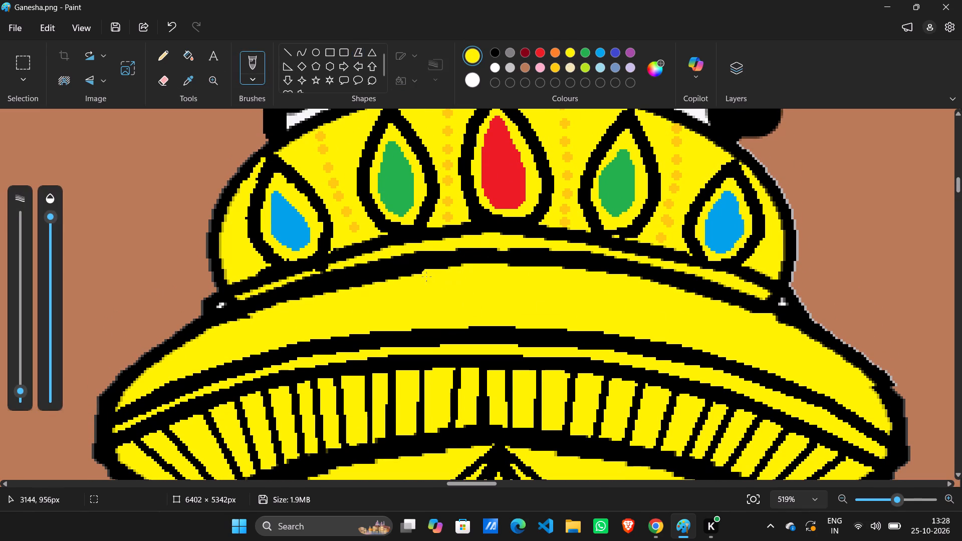
pyautogui.moveTo(426, 277); pyautogui.dragTo(321, 304)
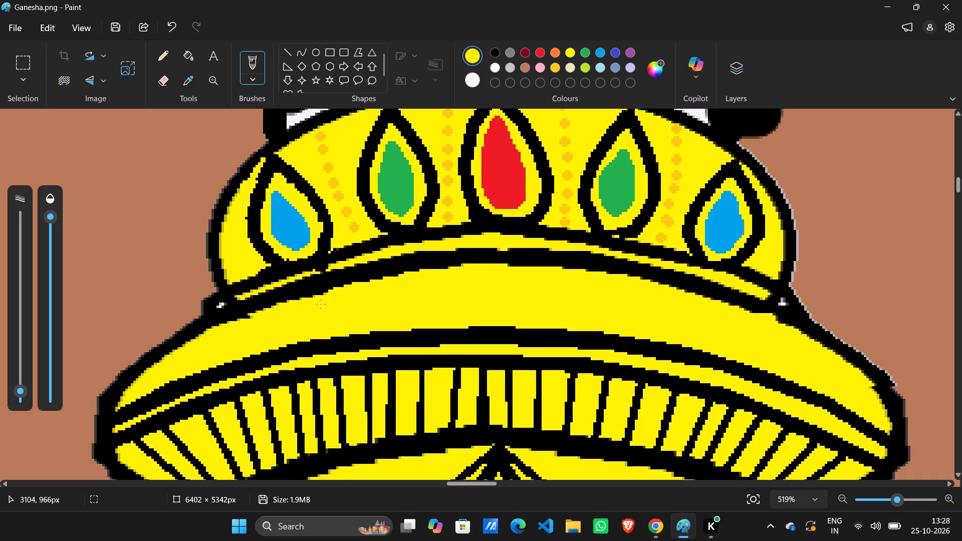
pyautogui.moveTo(321, 304); pyautogui.dragTo(301, 304)
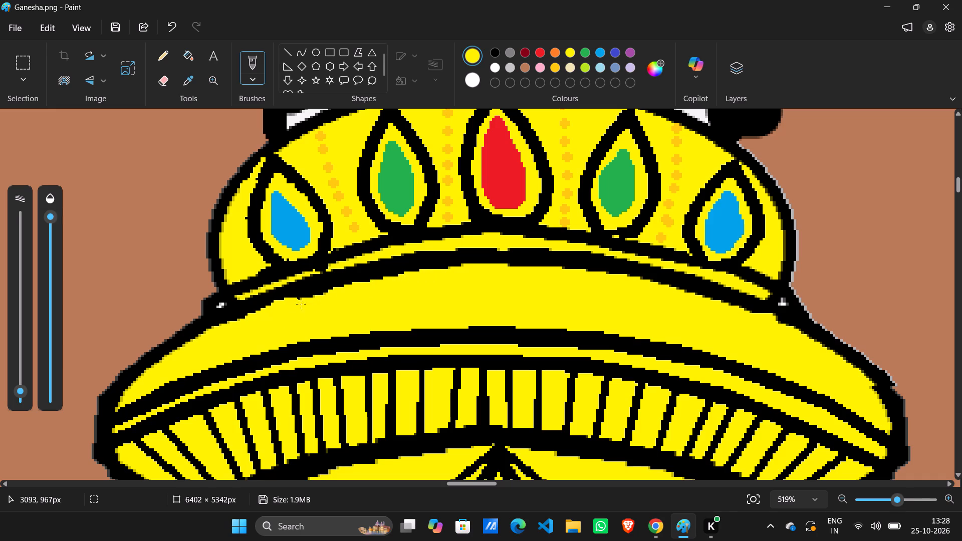
pyautogui.moveTo(301, 304); pyautogui.dragTo(416, 290)
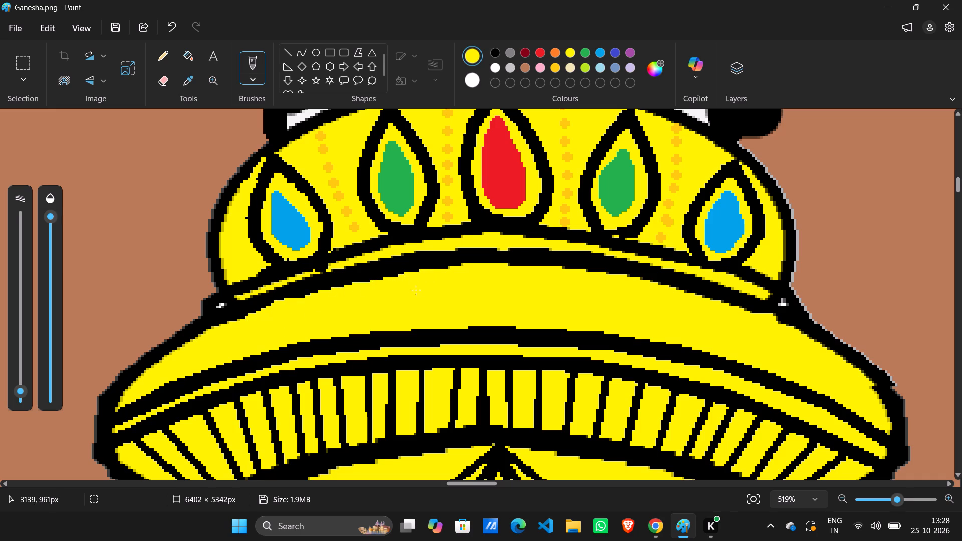
pyautogui.moveTo(416, 290); pyautogui.dragTo(439, 291)
pyautogui.click(439, 291)
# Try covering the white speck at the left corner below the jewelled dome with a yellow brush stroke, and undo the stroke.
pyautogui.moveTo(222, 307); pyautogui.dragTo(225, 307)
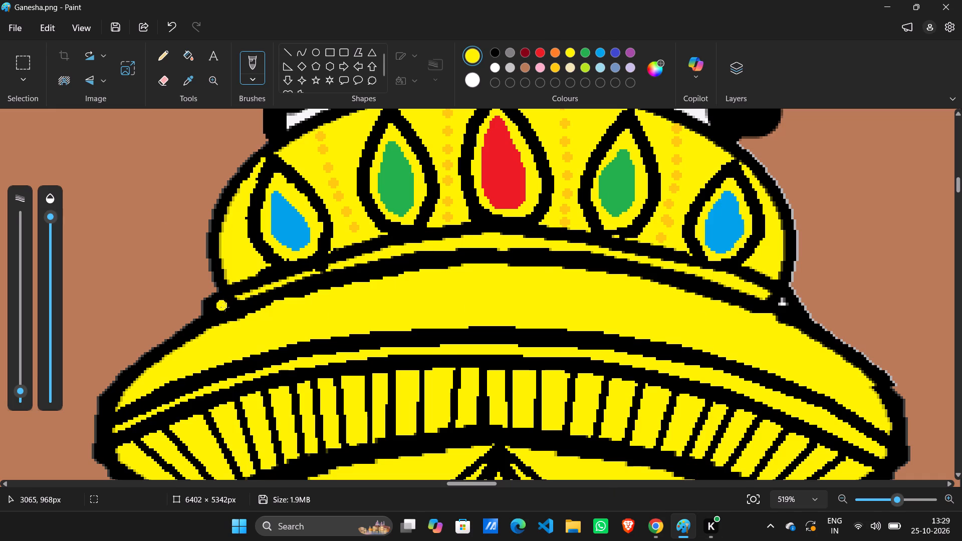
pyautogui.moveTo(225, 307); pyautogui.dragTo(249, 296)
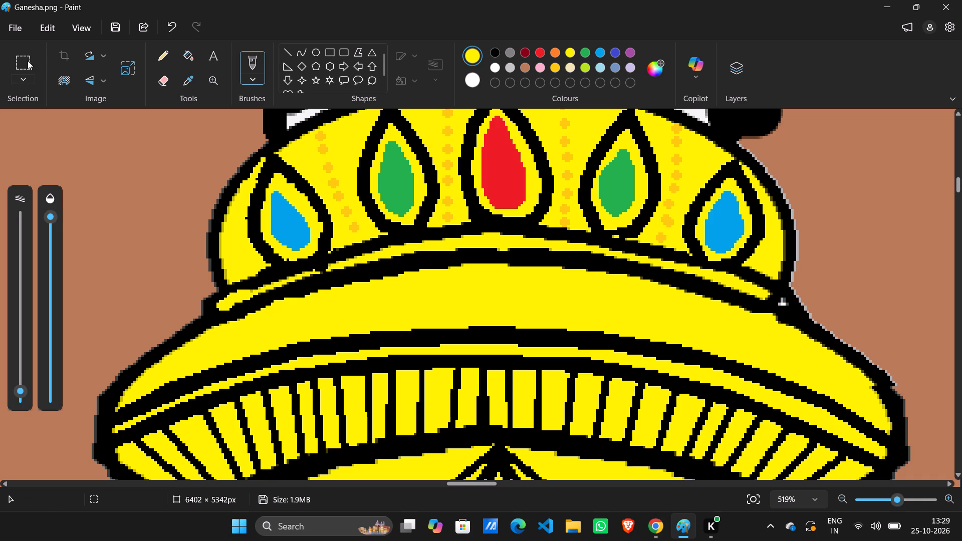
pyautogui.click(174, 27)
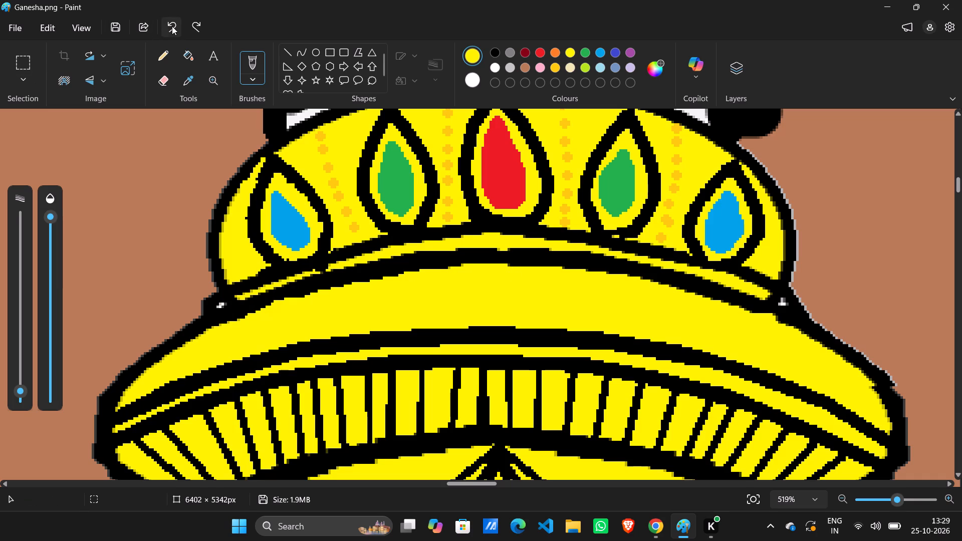
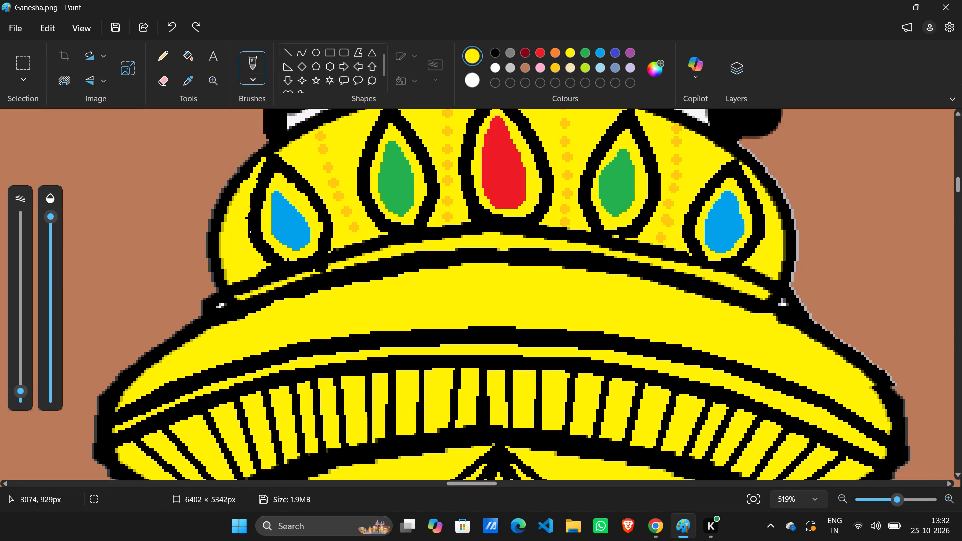
# Reduce the brush size and paint yellow over the white speck at the left corner below the jewelled dome.
pyautogui.keyDown('ctrl'); pyautogui.scroll(6, 232, 328); pyautogui.keyUp('ctrl')
pyautogui.keyDown('ctrl'); pyautogui.scroll(5, 325, 291); pyautogui.keyUp('ctrl')
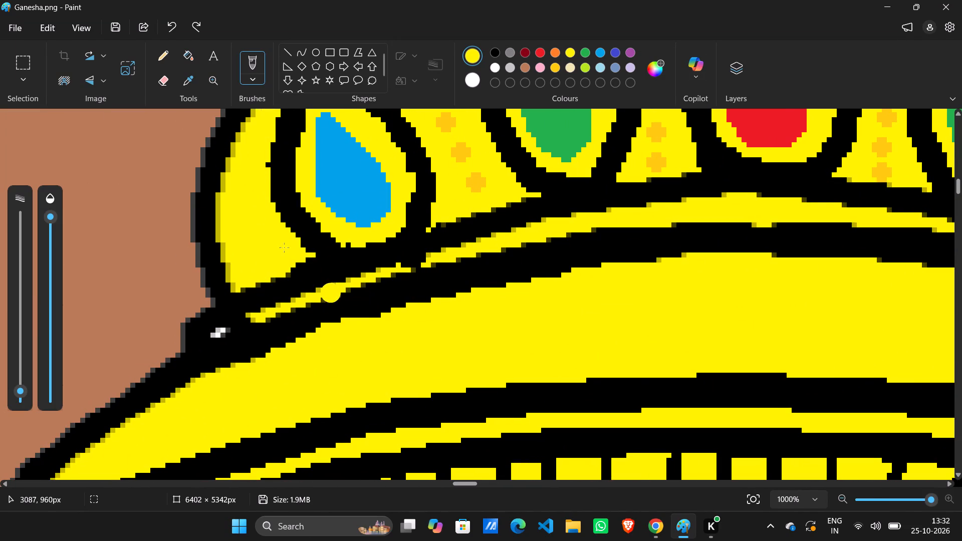
pyautogui.moveTo(23, 394); pyautogui.dragTo(32, 409)
pyautogui.moveTo(216, 333); pyautogui.dragTo(259, 317)
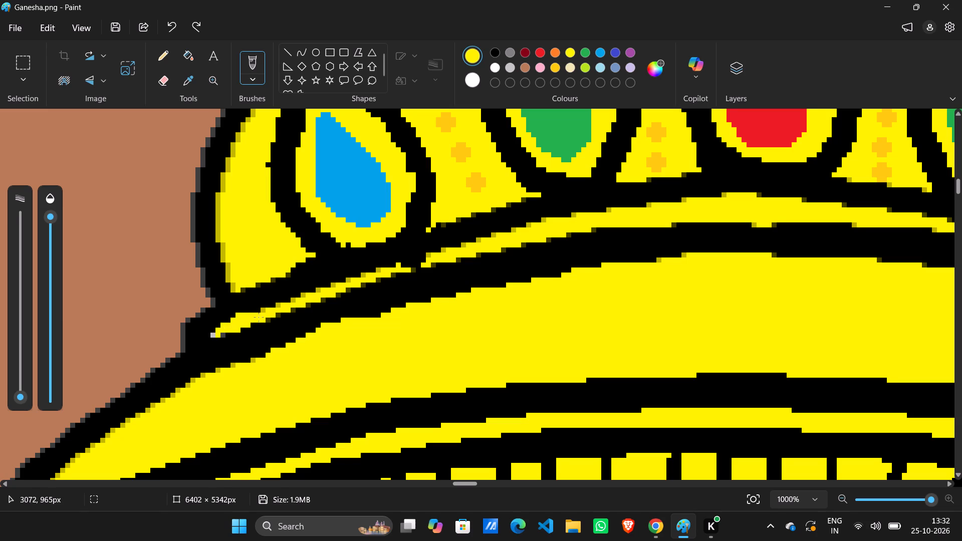
pyautogui.moveTo(259, 317); pyautogui.dragTo(257, 319)
# Brush yellow across the black gap in the thin band beneath the dome's left blue jewel.
pyautogui.keyDown('ctrl'); pyautogui.scroll(-4, 377, 280); pyautogui.keyUp('ctrl')
pyautogui.keyDown('ctrl'); pyautogui.scroll(2, 417, 250); pyautogui.keyUp('ctrl')
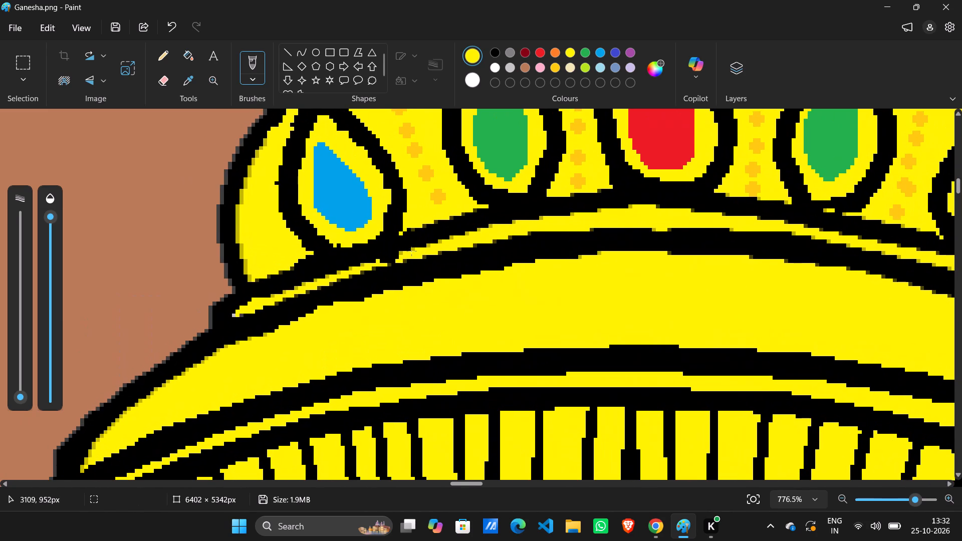
pyautogui.moveTo(405, 255); pyautogui.dragTo(371, 265)
# Extend the thin yellow band to its right end, painting over the white speck at that corner below the dome.
pyautogui.keyDown('ctrl'); pyautogui.scroll(-4, 533, 252); pyautogui.keyUp('ctrl')
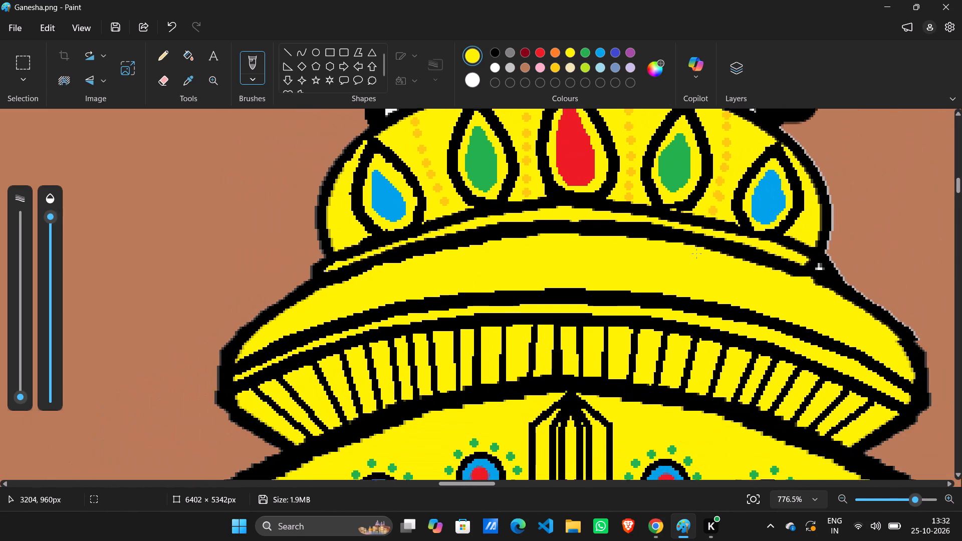
pyautogui.keyDown('ctrl'); pyautogui.scroll(-2, 720, 253); pyautogui.keyUp('ctrl')
pyautogui.keyDown('ctrl'); pyautogui.scroll(5, 773, 246); pyautogui.keyUp('ctrl')
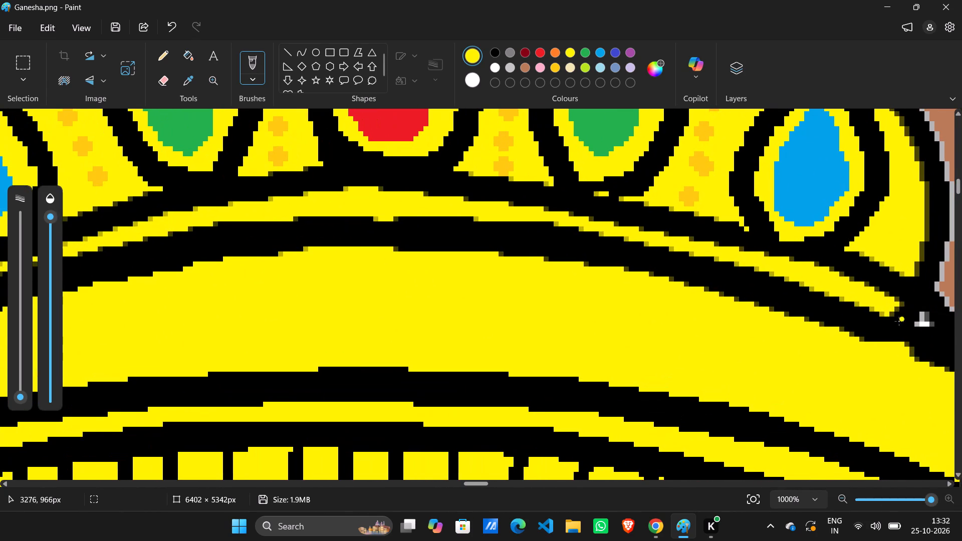
pyautogui.moveTo(887, 314); pyautogui.dragTo(893, 314)
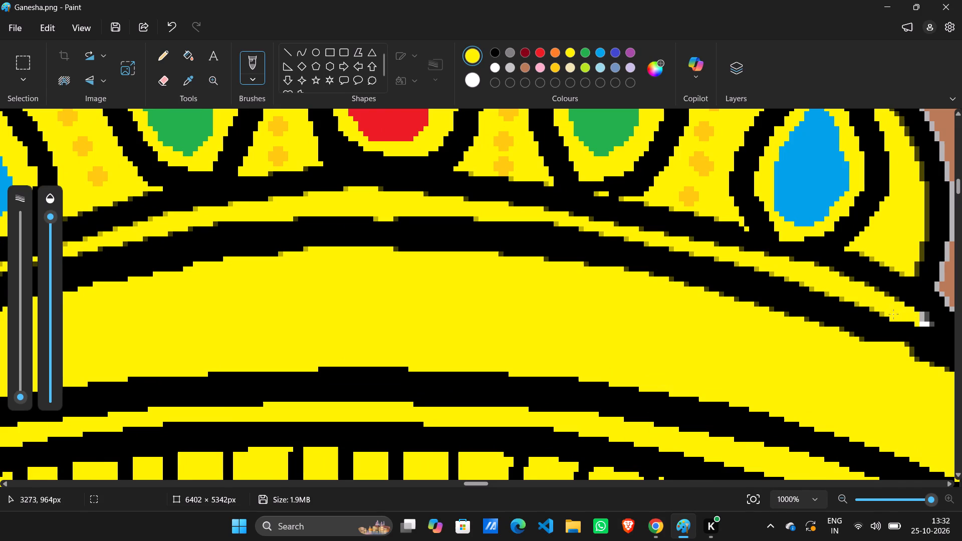
pyautogui.moveTo(893, 314); pyautogui.dragTo(919, 325)
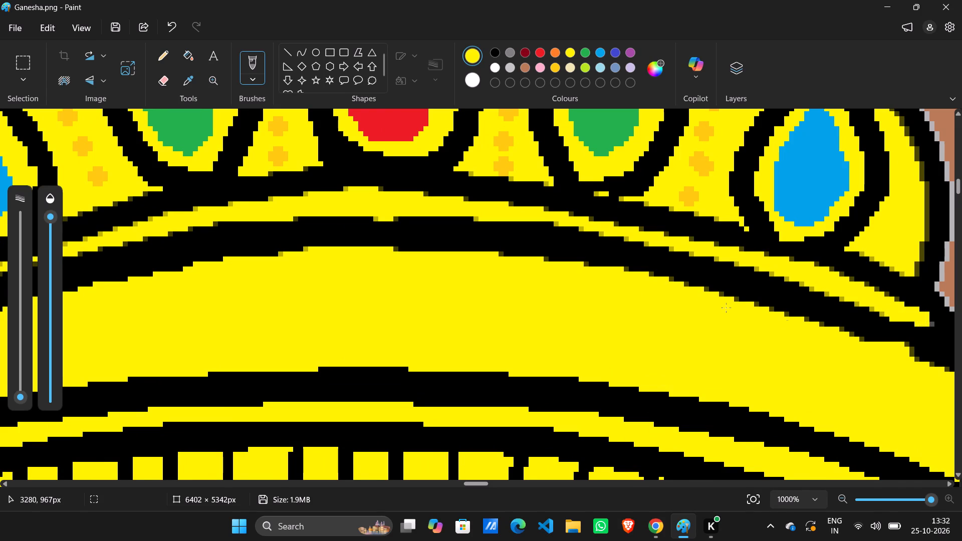
# Examine the cleaned-up bands of the central crown and compare them with the crowns on the other heads.
pyautogui.keyDown('ctrl'); pyautogui.scroll(-5, 584, 290); pyautogui.keyUp('ctrl')
pyautogui.keyDown('ctrl'); pyautogui.scroll(4, 243, 275); pyautogui.keyUp('ctrl')
pyautogui.keyDown('ctrl'); pyautogui.scroll(-2, 322, 277); pyautogui.keyUp('ctrl')
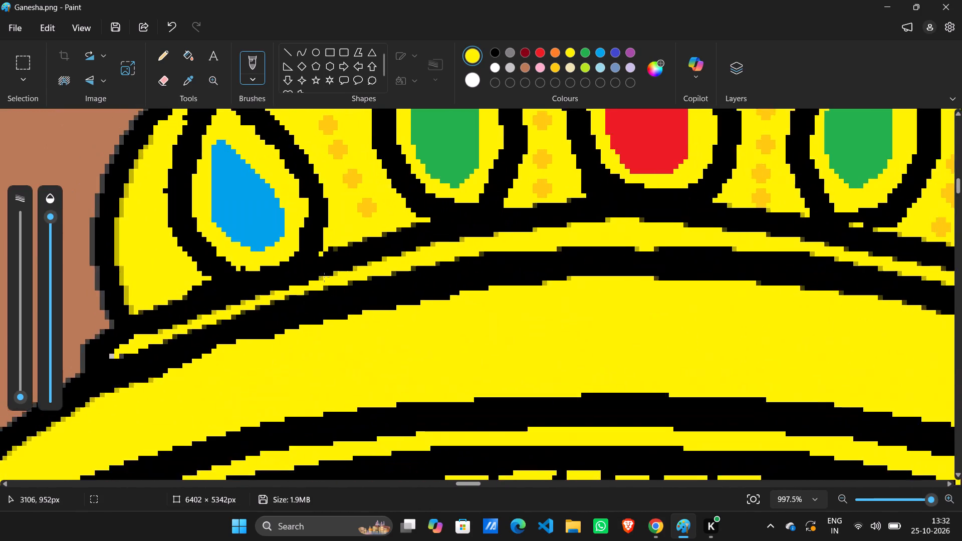
pyautogui.keyDown('ctrl'); pyautogui.scroll(-2, 324, 277); pyautogui.keyUp('ctrl')
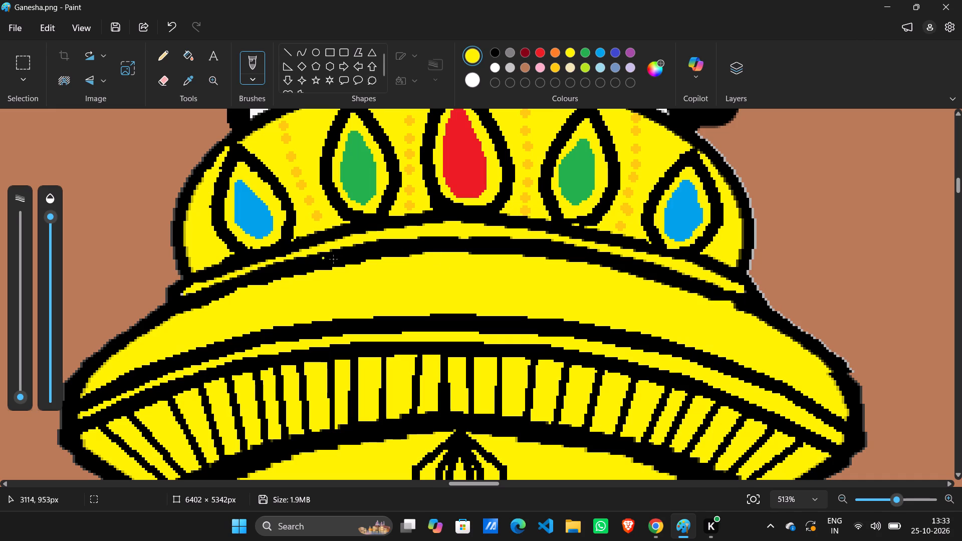
pyautogui.scroll(1, 385, 245)
pyautogui.scroll(-7, 387, 254)
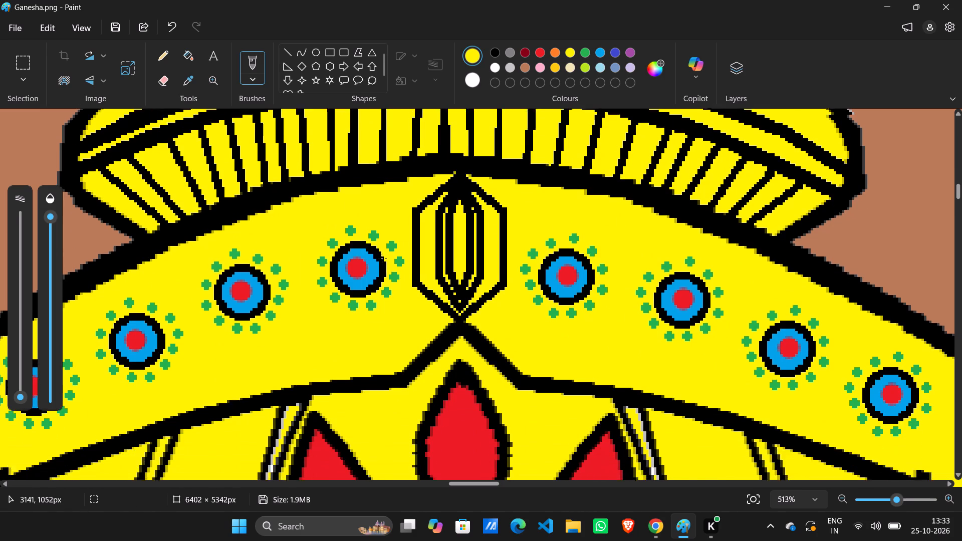
pyautogui.scroll(-3, 382, 258)
pyautogui.keyDown('ctrl'); pyautogui.scroll(-5, 388, 259); pyautogui.keyUp('ctrl')
pyautogui.keyDown('ctrl'); pyautogui.scroll(-4, 456, 328); pyautogui.keyUp('ctrl')
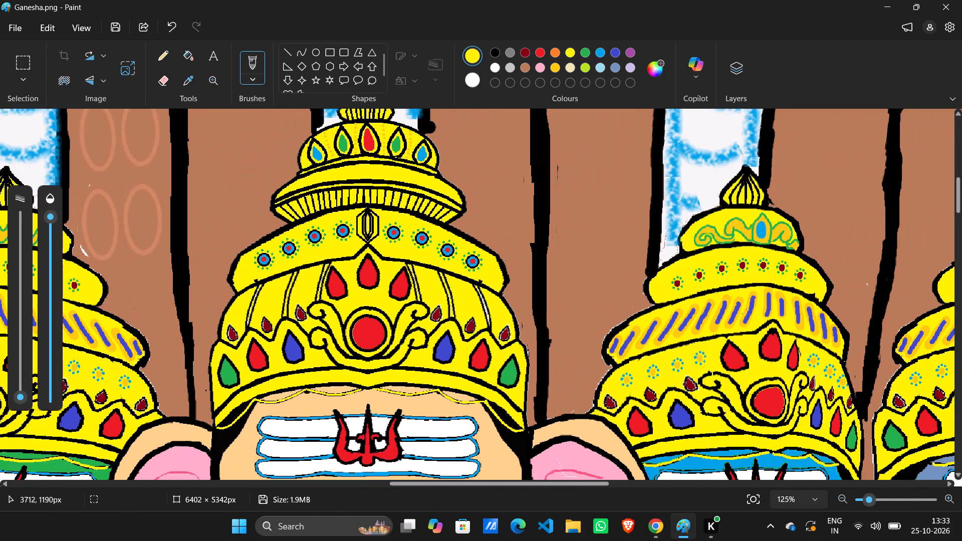
pyautogui.keyDown('ctrl'); pyautogui.scroll(-5, 758, 315); pyautogui.keyUp('ctrl')
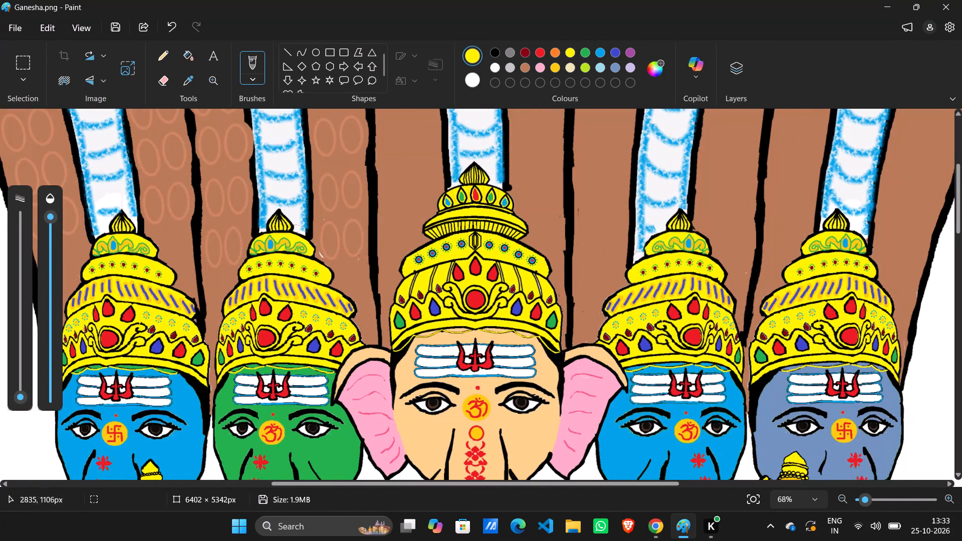
# Draw a black circle about 26 × 25 px at the centre of the wide band below the jewelled dome.
pyautogui.keyDown('ctrl'); pyautogui.scroll(1, 495, 241); pyautogui.keyUp('ctrl')
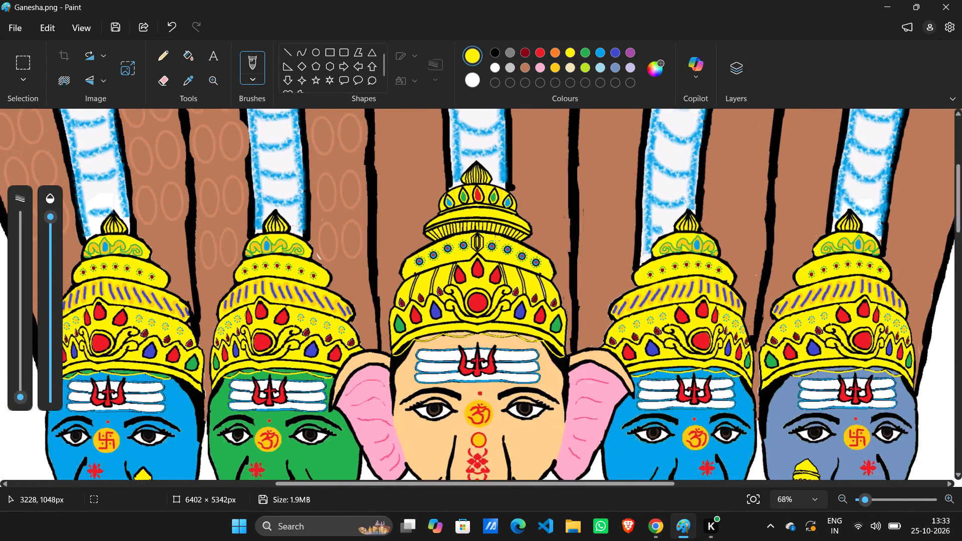
pyautogui.keyDown('ctrl'); pyautogui.scroll(6, 495, 240); pyautogui.keyUp('ctrl')
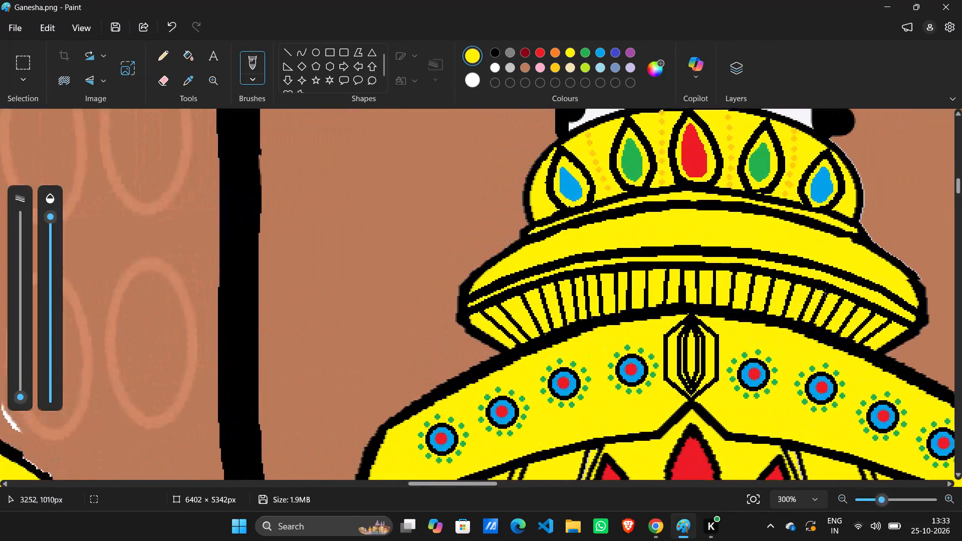
pyautogui.keyDown('ctrl'); pyautogui.scroll(3, 828, 292); pyautogui.keyUp('ctrl')
pyautogui.scroll(4, 833, 293)
pyautogui.scroll(-3, 833, 293)
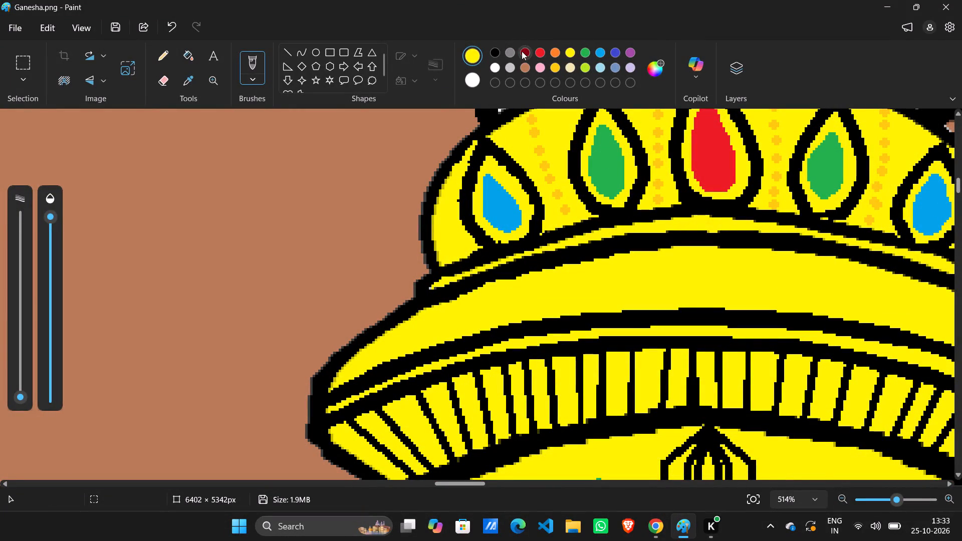
pyautogui.click(331, 51)
pyautogui.click(316, 50)
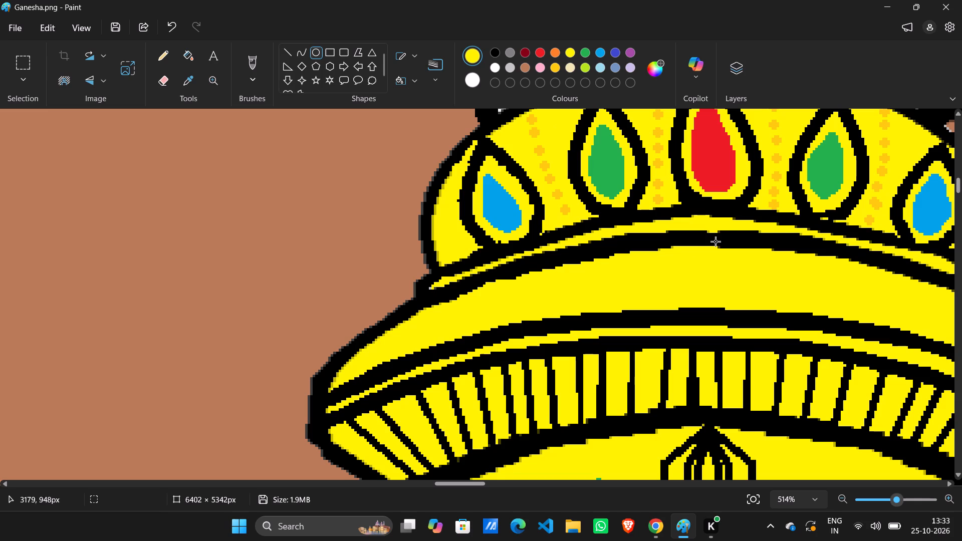
pyautogui.moveTo(668, 239); pyautogui.dragTo(743, 312)
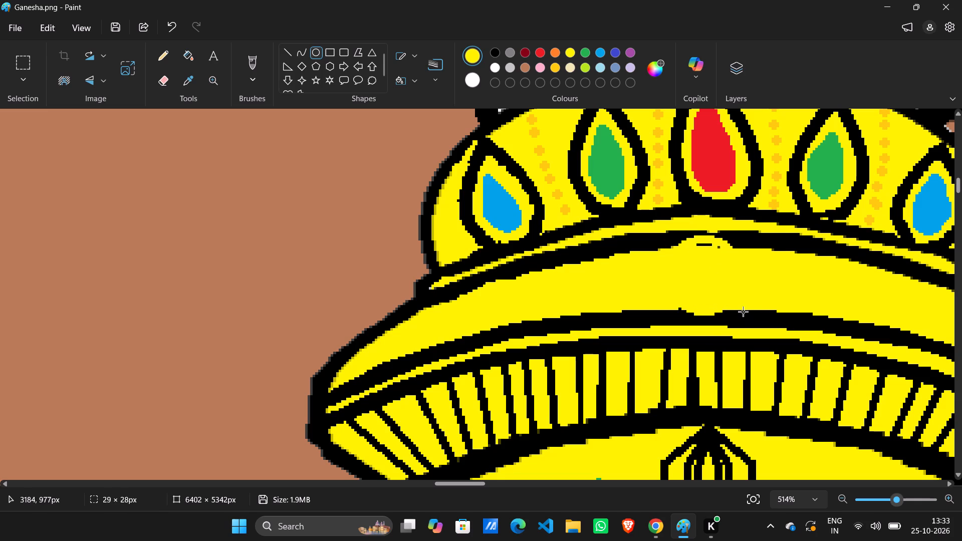
pyautogui.moveTo(743, 312); pyautogui.dragTo(744, 308)
pyautogui.click(495, 55)
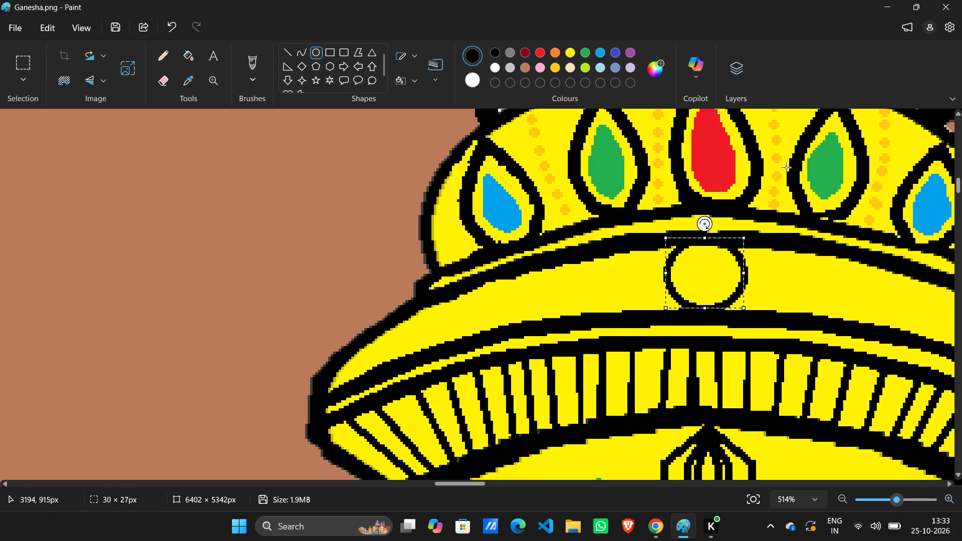
pyautogui.click(705, 241)
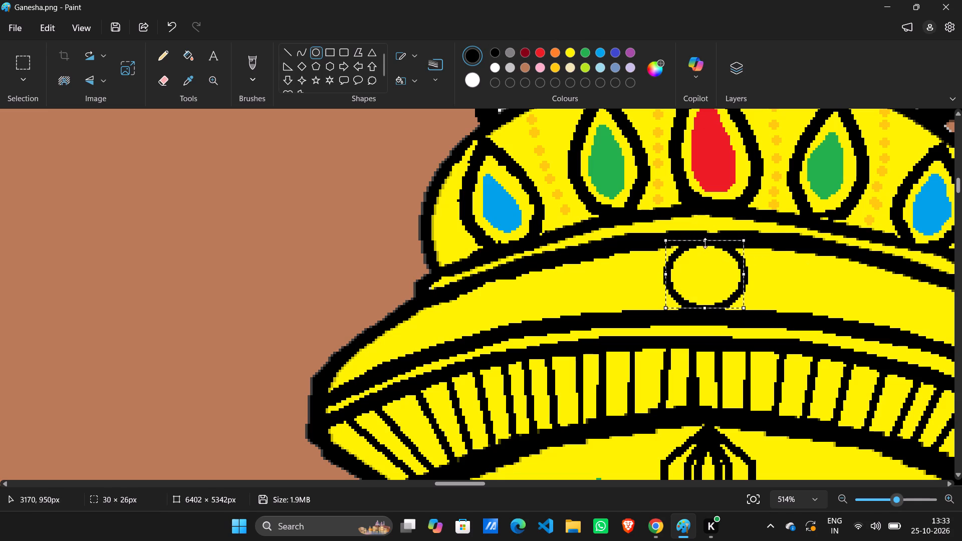
pyautogui.moveTo(668, 279); pyautogui.dragTo(672, 279)
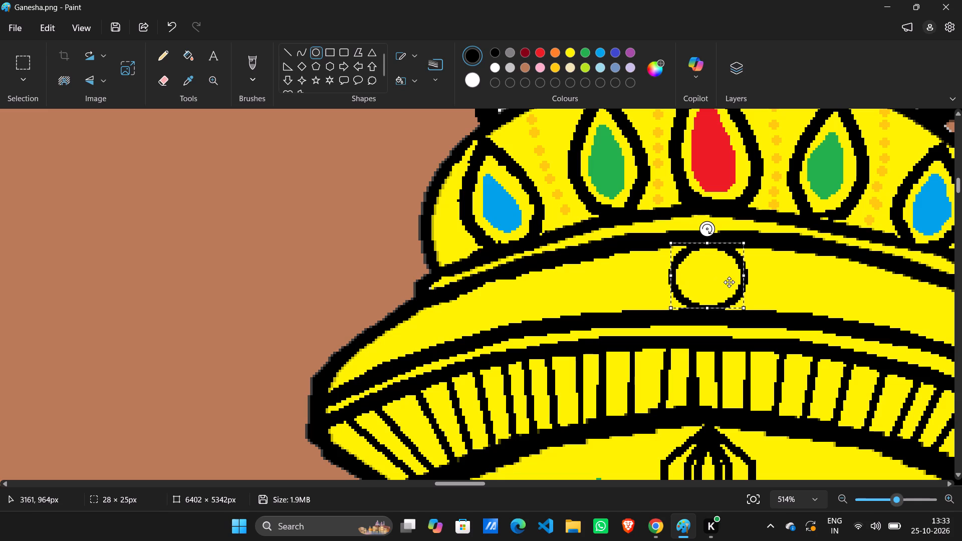
pyautogui.moveTo(749, 274); pyautogui.dragTo(739, 277)
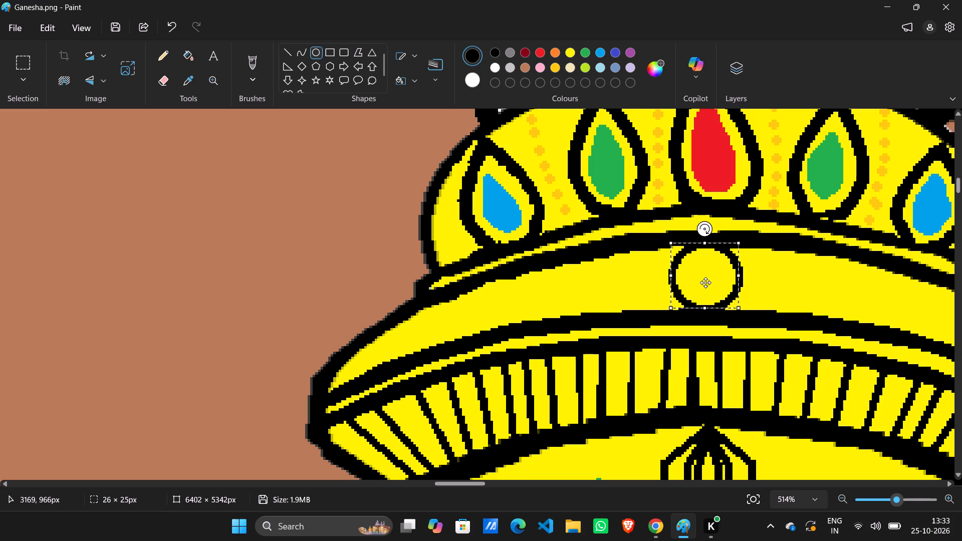
pyautogui.moveTo(705, 283); pyautogui.dragTo(699, 284)
pyautogui.click(830, 283)
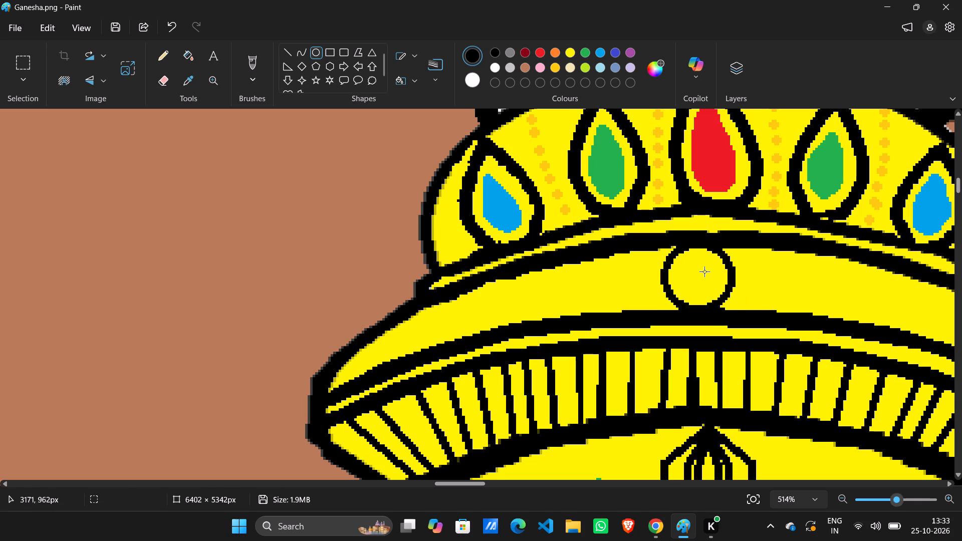
# Draw a smaller black circle about 14 × 14 px concentrically inside the circle on the wide band.
pyautogui.moveTo(679, 263); pyautogui.dragTo(714, 295)
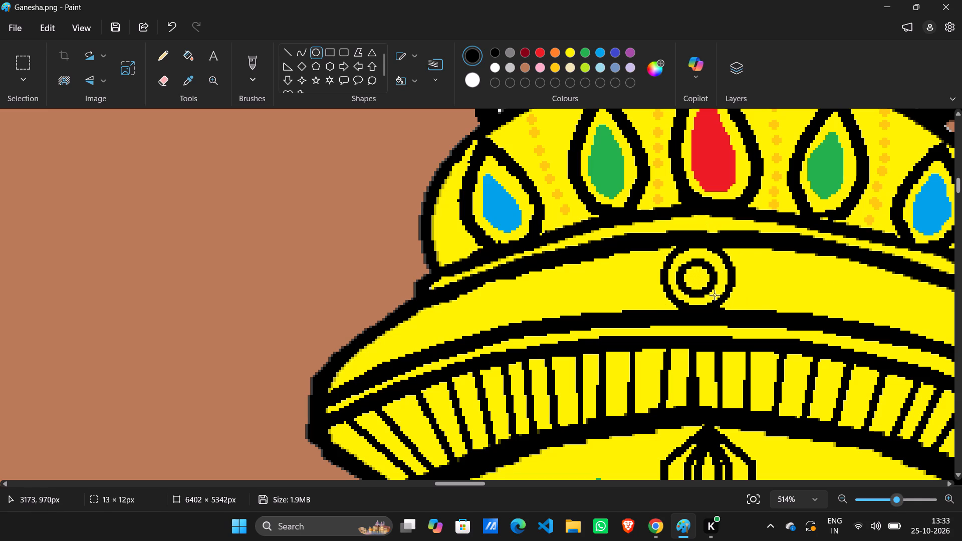
pyautogui.moveTo(714, 295); pyautogui.dragTo(715, 295)
pyautogui.click(699, 263)
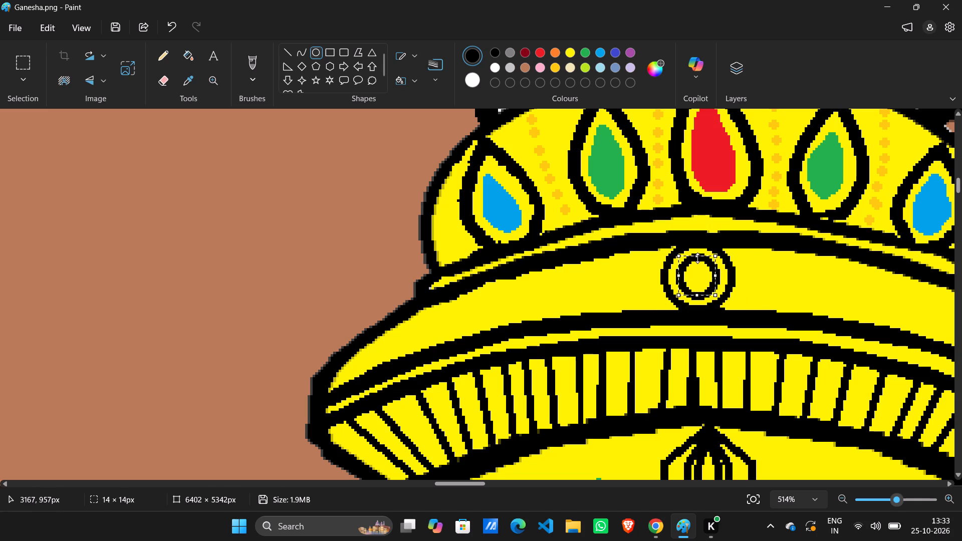
pyautogui.click(896, 279)
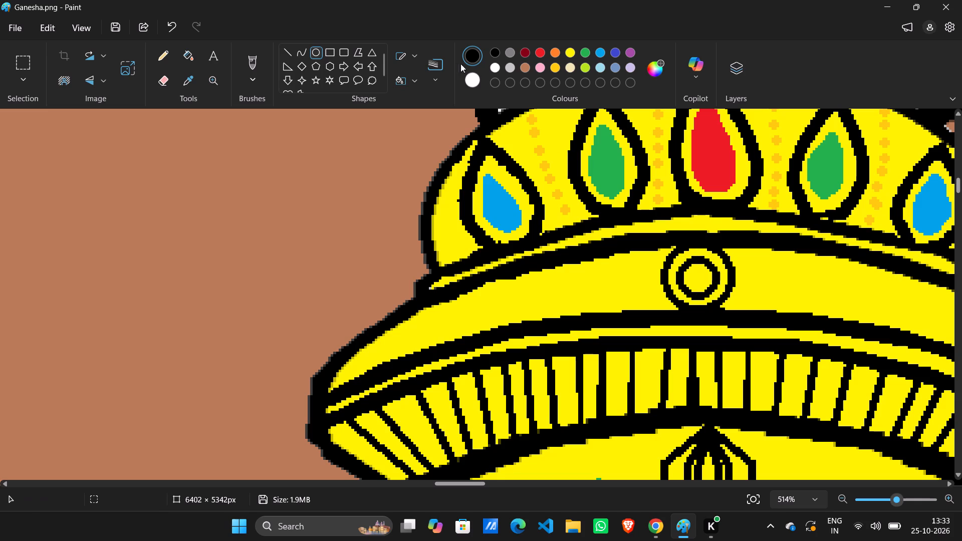
# With the Polygon tool, draw a black curve rising leftward from the circle and looping down and around into an open curl.
pyautogui.click(362, 55)
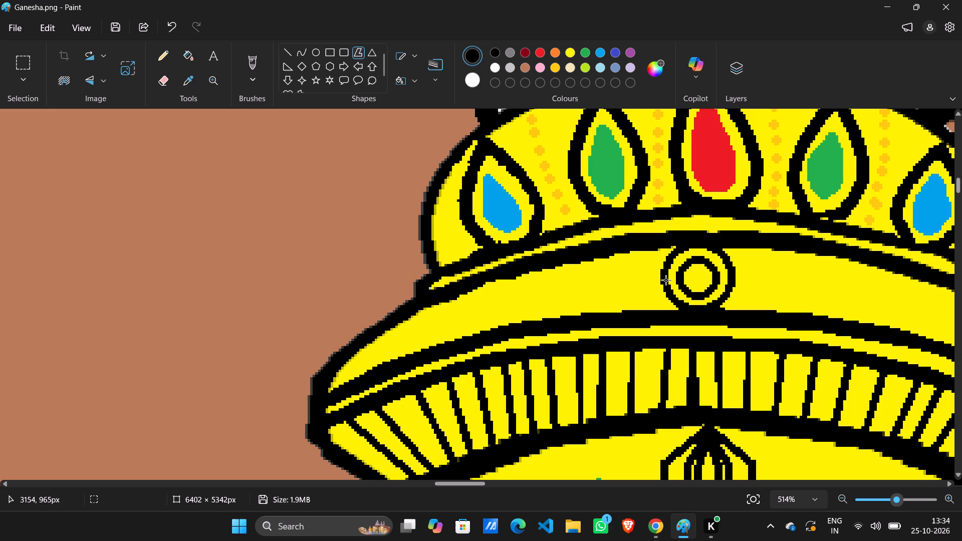
pyautogui.moveTo(672, 300); pyautogui.dragTo(653, 287)
pyautogui.moveTo(653, 287); pyautogui.dragTo(649, 280)
pyautogui.moveTo(649, 278); pyautogui.dragTo(632, 261)
pyautogui.moveTo(627, 258); pyautogui.dragTo(612, 254)
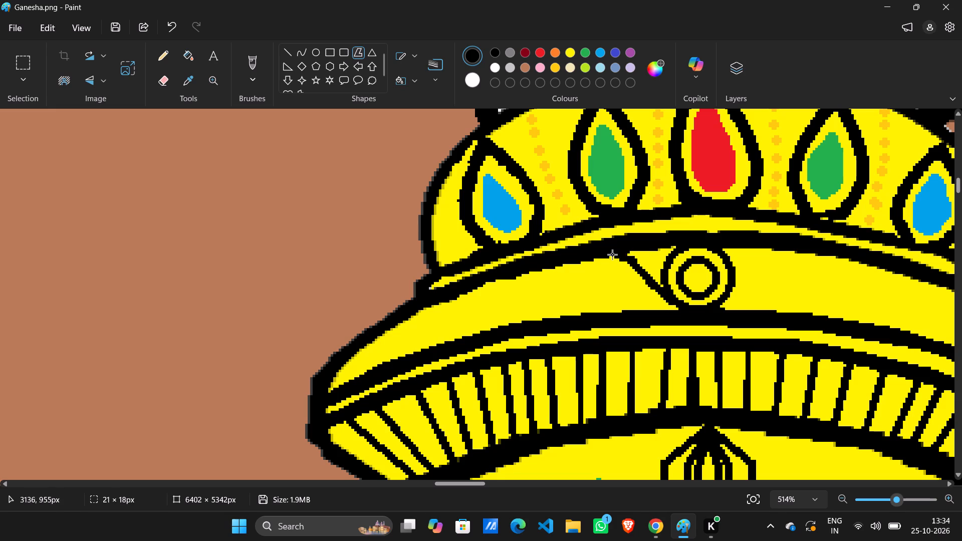
pyautogui.moveTo(612, 254); pyautogui.dragTo(599, 256)
pyautogui.moveTo(593, 259); pyautogui.dragTo(578, 273)
pyautogui.moveTo(577, 283); pyautogui.dragTo(576, 294)
pyautogui.moveTo(579, 302); pyautogui.dragTo(592, 310)
pyautogui.moveTo(601, 312); pyautogui.dragTo(611, 312)
pyautogui.moveTo(614, 312); pyautogui.dragTo(619, 305)
pyautogui.moveTo(620, 302); pyautogui.dragTo(621, 291)
# Finish the first curl with a small inner hook and a tail running down to the wide band's lower outline.
pyautogui.moveTo(617, 285); pyautogui.dragTo(611, 282)
pyautogui.moveTo(609, 282); pyautogui.dragTo(600, 286)
pyautogui.moveTo(603, 285); pyautogui.dragTo(609, 283)
pyautogui.moveTo(610, 283); pyautogui.dragTo(616, 289)
pyautogui.moveTo(619, 292); pyautogui.dragTo(622, 298)
pyautogui.moveTo(624, 300); pyautogui.dragTo(639, 311)
pyautogui.doubleClick(639, 311)
pyautogui.moveTo(641, 311); pyautogui.dragTo(648, 313)
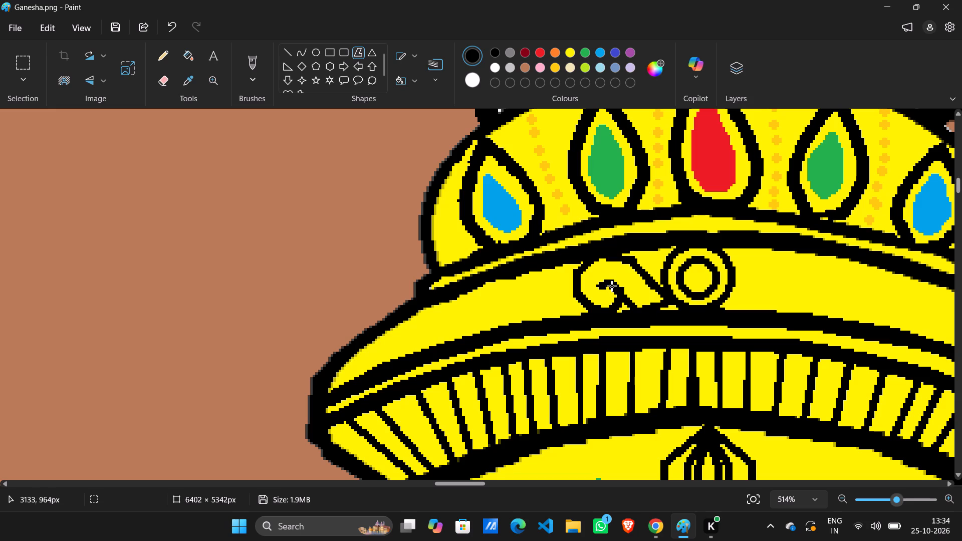
# Start a second black curl left of the first, arching up from its base and down towards the band's left end.
pyautogui.moveTo(583, 309); pyautogui.dragTo(565, 301)
pyautogui.moveTo(564, 300); pyautogui.dragTo(562, 299)
pyautogui.moveTo(562, 299); pyautogui.dragTo(552, 293)
pyautogui.moveTo(550, 292); pyautogui.dragTo(538, 282)
pyautogui.moveTo(537, 280); pyautogui.dragTo(519, 277)
pyautogui.moveTo(516, 277); pyautogui.dragTo(507, 279)
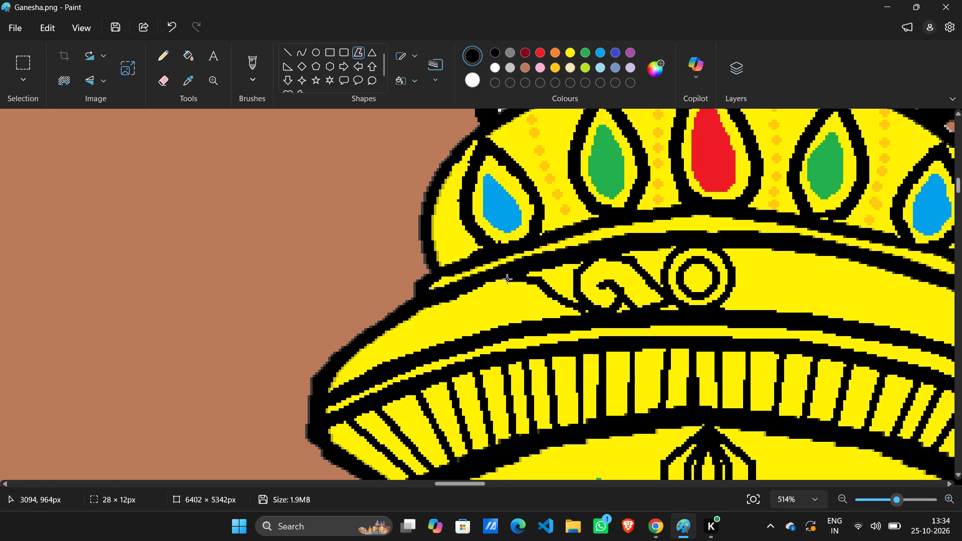
pyautogui.moveTo(507, 279); pyautogui.dragTo(498, 282)
pyautogui.moveTo(494, 285); pyautogui.dragTo(486, 295)
pyautogui.click(486, 295)
pyautogui.moveTo(484, 303); pyautogui.dragTo(483, 311)
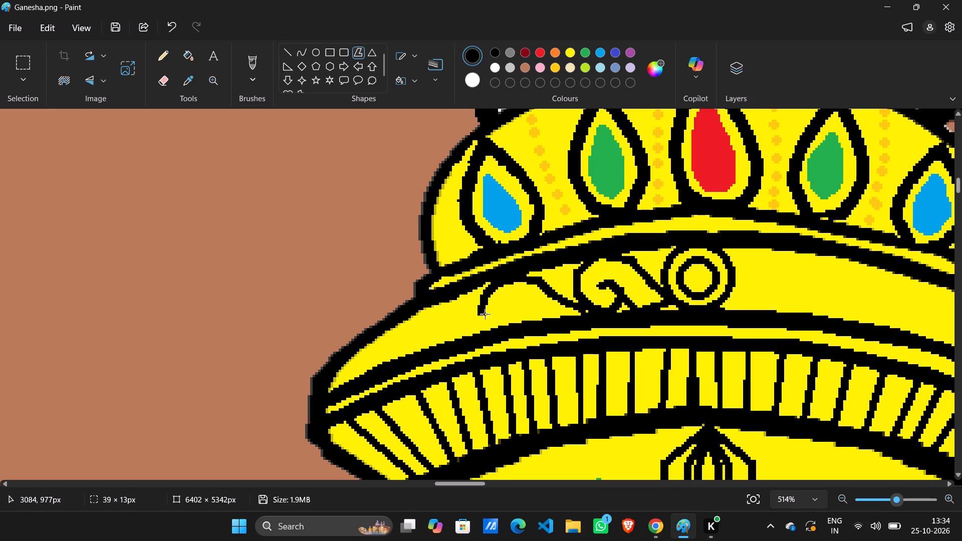
# Close the second curl's lower loop and add its inner hook and a tail along the wide band's lower outline.
pyautogui.moveTo(485, 314); pyautogui.dragTo(493, 321)
pyautogui.moveTo(496, 323); pyautogui.dragTo(510, 324)
pyautogui.moveTo(512, 323); pyautogui.dragTo(519, 315)
pyautogui.moveTo(519, 313); pyautogui.dragTo(518, 308)
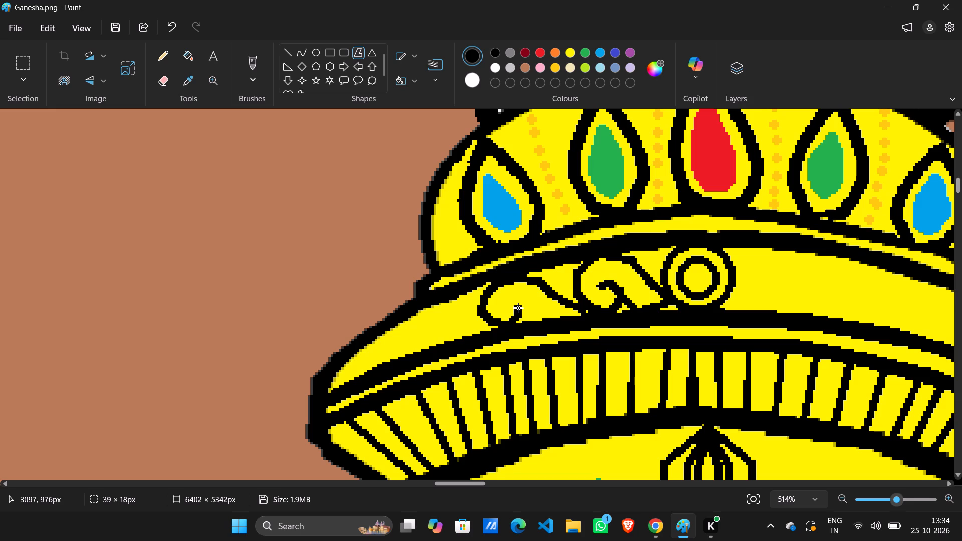
pyautogui.moveTo(518, 308); pyautogui.dragTo(517, 306)
pyautogui.moveTo(515, 304); pyautogui.dragTo(507, 301)
pyautogui.moveTo(506, 301); pyautogui.dragTo(501, 305)
pyautogui.moveTo(508, 298); pyautogui.dragTo(513, 300)
pyautogui.doubleClick(513, 300)
pyautogui.moveTo(515, 304); pyautogui.dragTo(519, 309)
pyautogui.moveTo(523, 312); pyautogui.dragTo(528, 316)
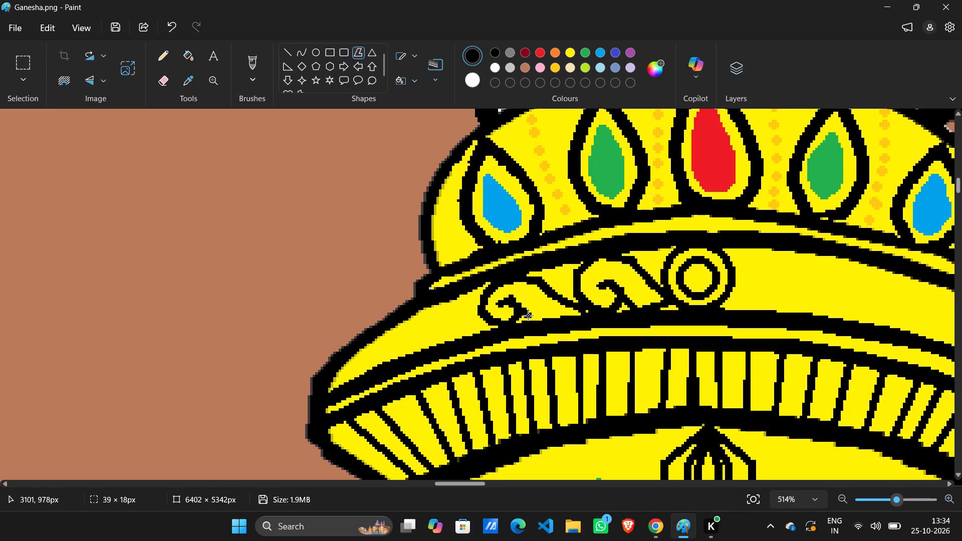
pyautogui.moveTo(528, 316); pyautogui.dragTo(537, 319)
pyautogui.moveTo(539, 320); pyautogui.dragTo(586, 317)
pyautogui.click(698, 314)
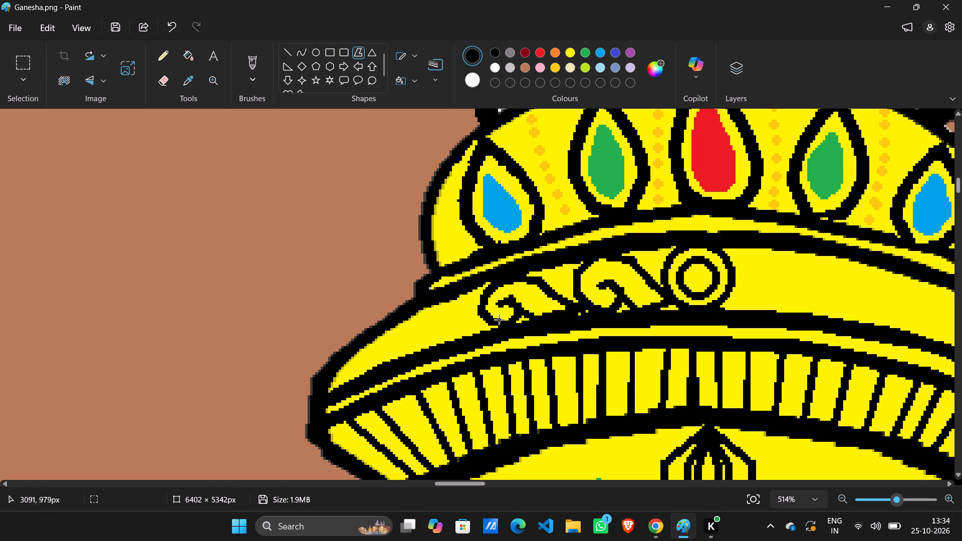
# Draw a third black curl left of the second, arching to the wide band's left end and looping down along its lower outline.
pyautogui.moveTo(496, 327); pyautogui.dragTo(463, 318)
pyautogui.moveTo(460, 318); pyautogui.dragTo(444, 314)
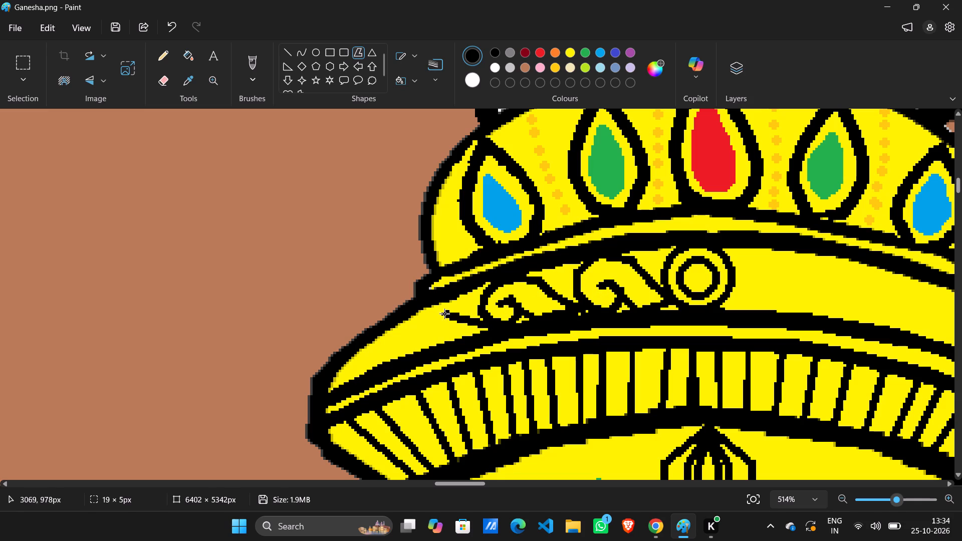
pyautogui.moveTo(444, 314); pyautogui.dragTo(443, 313)
pyautogui.moveTo(441, 313); pyautogui.dragTo(416, 311)
pyautogui.moveTo(413, 313); pyautogui.dragTo(396, 328)
pyautogui.moveTo(396, 331); pyautogui.dragTo(394, 340)
pyautogui.moveTo(395, 343); pyautogui.dragTo(407, 353)
pyautogui.moveTo(409, 353); pyautogui.dragTo(429, 350)
pyautogui.moveTo(430, 349); pyautogui.dragTo(432, 346)
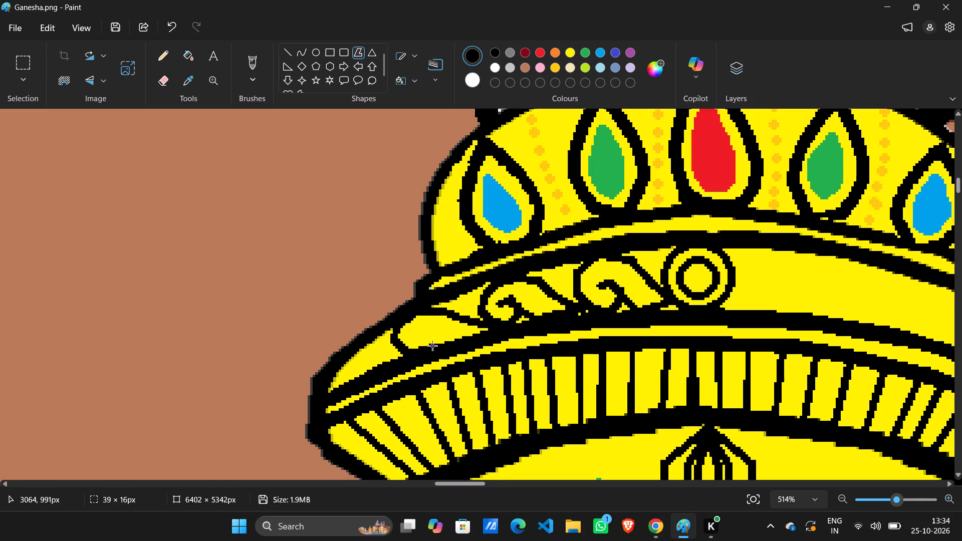
# Finish the third curl with an inner hook and a tail joining the second curl's base, at about 39 × 16 px overall.
pyautogui.moveTo(432, 346); pyautogui.dragTo(434, 339)
pyautogui.moveTo(434, 337); pyautogui.dragTo(430, 330)
pyautogui.moveTo(429, 330); pyautogui.dragTo(414, 330)
pyautogui.moveTo(420, 328); pyautogui.dragTo(429, 333)
pyautogui.moveTo(435, 338); pyautogui.dragTo(442, 340)
pyautogui.moveTo(443, 341); pyautogui.dragTo(473, 340)
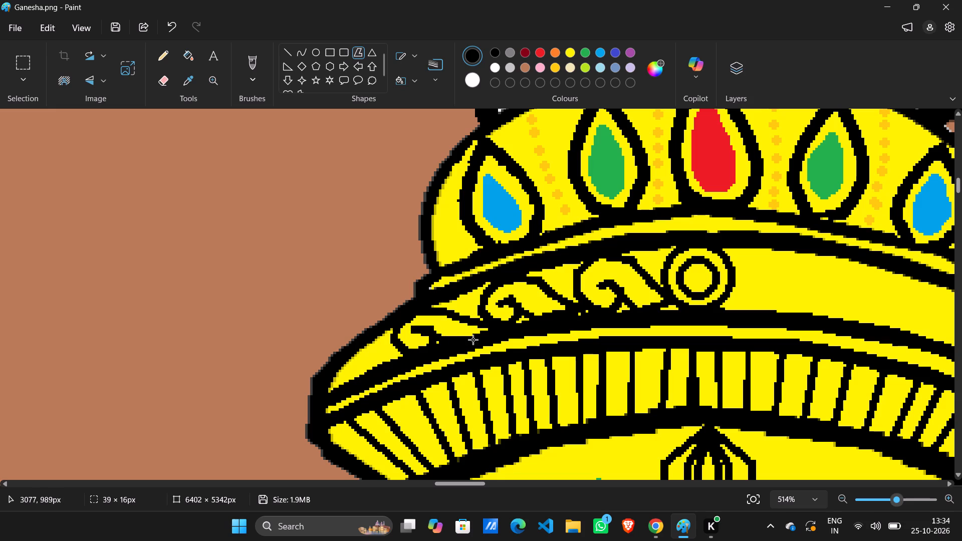
pyautogui.moveTo(473, 340); pyautogui.dragTo(490, 333)
pyautogui.click(890, 289)
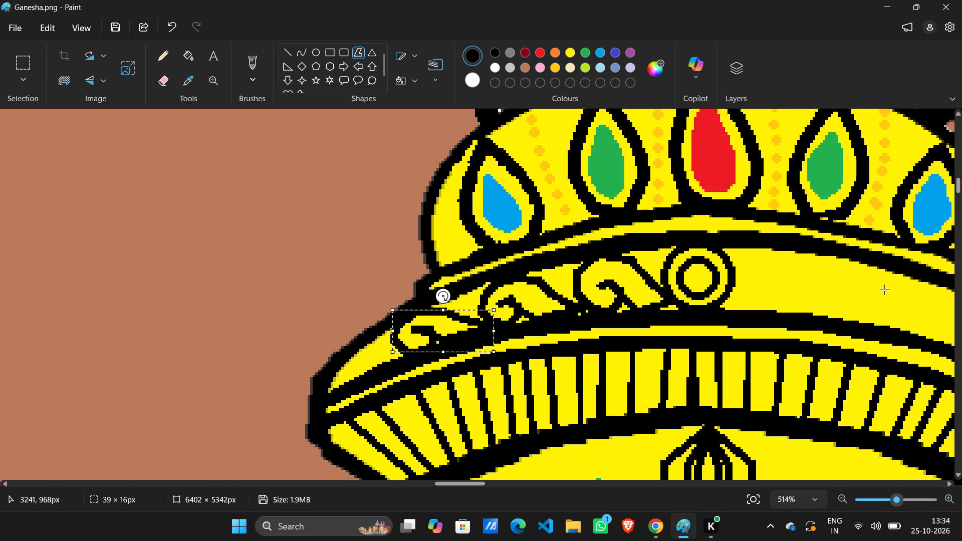
# Outline all three curls left of the circle with a free-form selection and paste a copy of them.
pyautogui.click(27, 80)
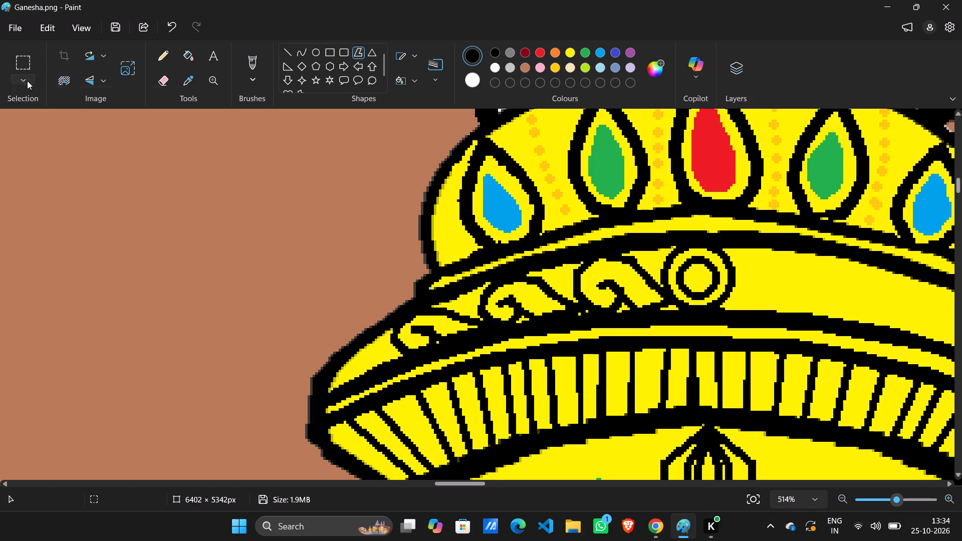
pyautogui.click(53, 121)
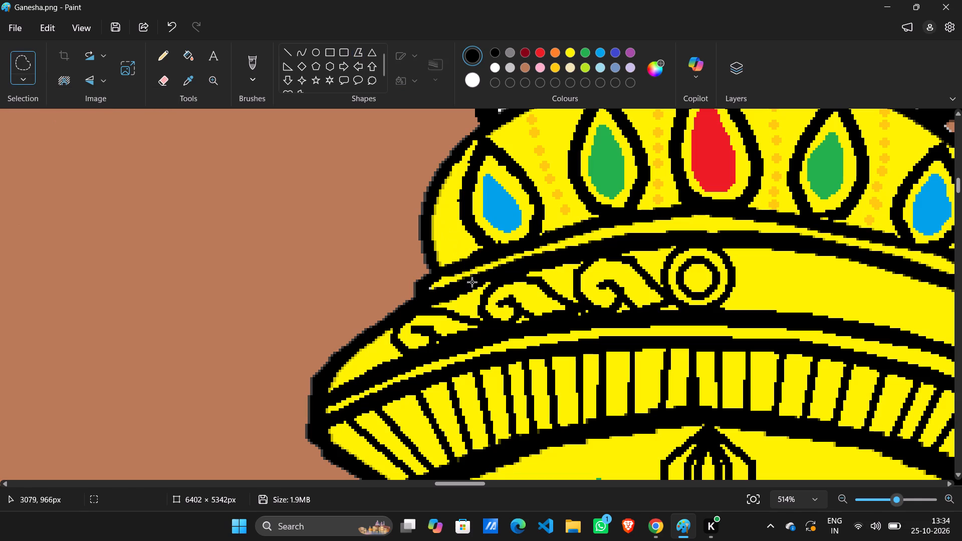
pyautogui.moveTo(476, 282); pyautogui.dragTo(573, 263)
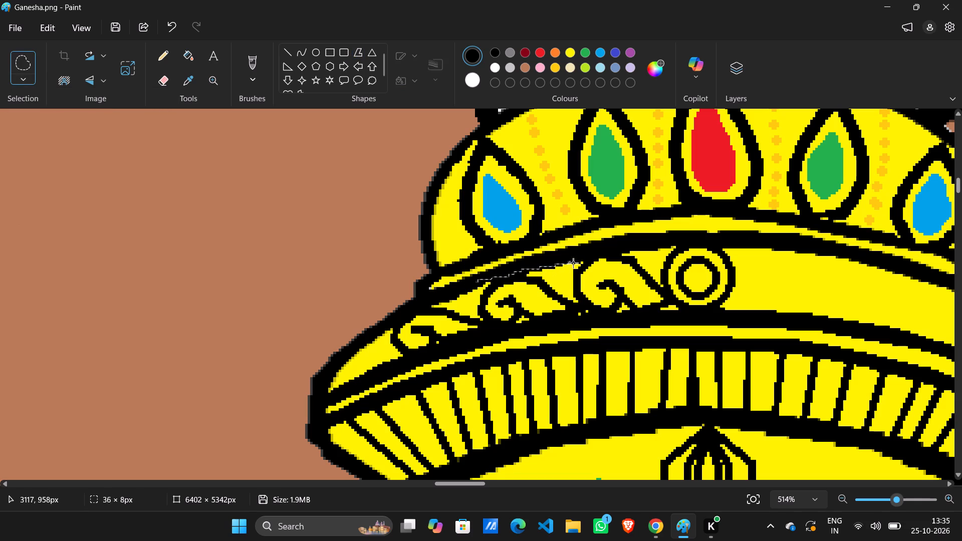
pyautogui.moveTo(573, 263); pyautogui.dragTo(651, 268)
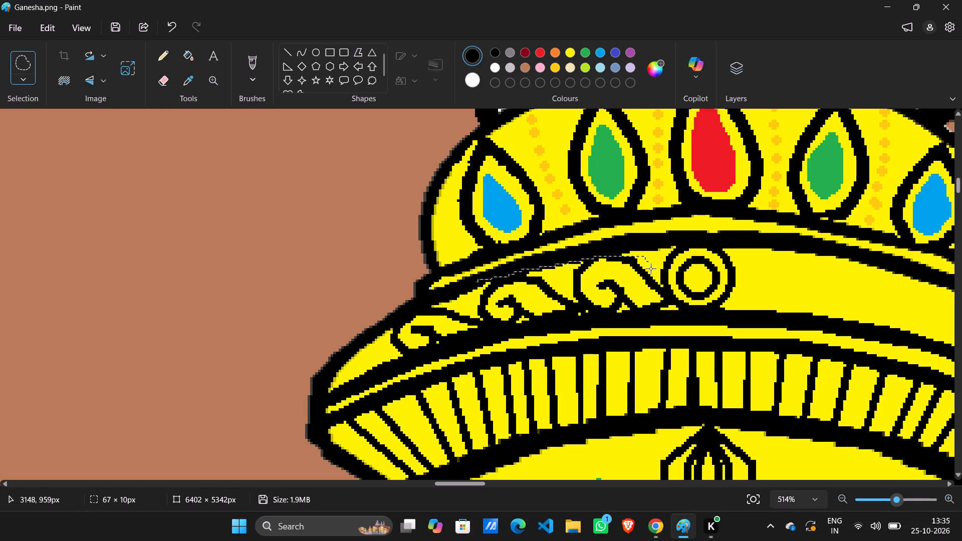
pyautogui.moveTo(651, 268); pyautogui.dragTo(647, 310)
pyautogui.moveTo(647, 310); pyautogui.dragTo(570, 313)
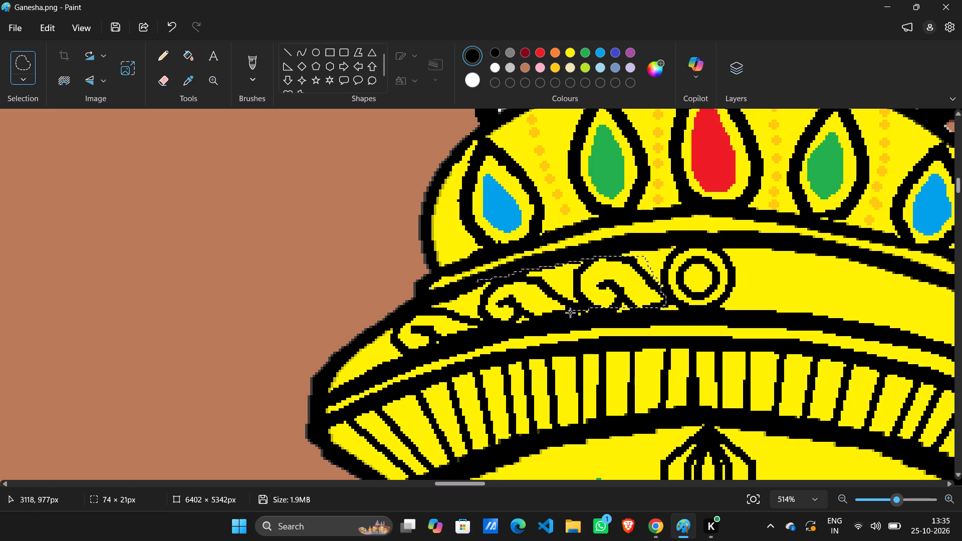
pyautogui.moveTo(570, 313); pyautogui.dragTo(504, 324)
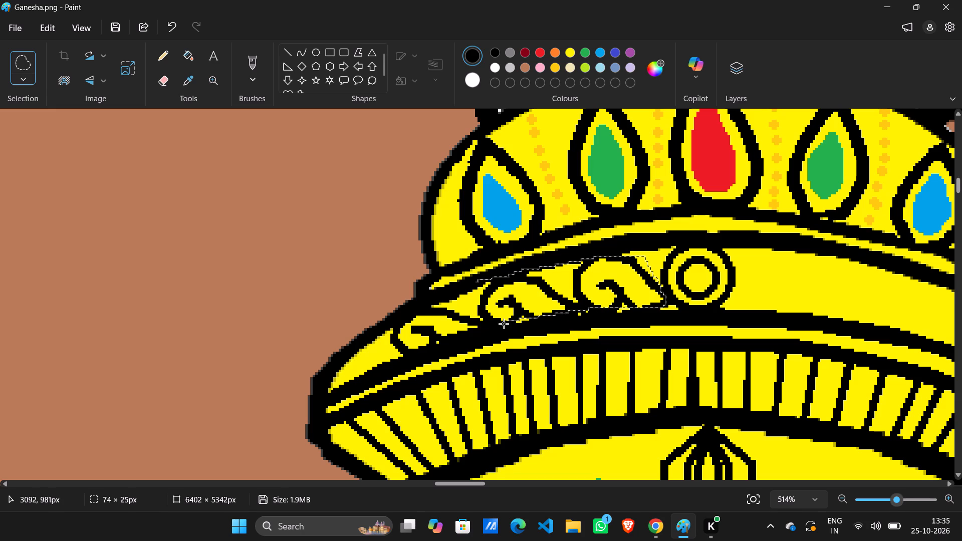
pyautogui.moveTo(504, 324); pyautogui.dragTo(448, 336)
pyautogui.moveTo(448, 336); pyautogui.dragTo(391, 350)
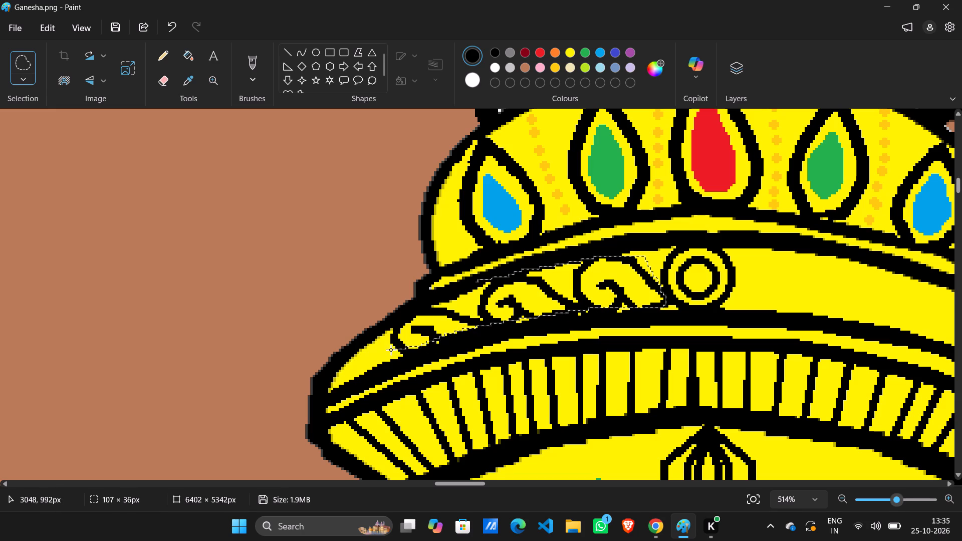
pyautogui.moveTo(391, 350); pyautogui.dragTo(448, 302)
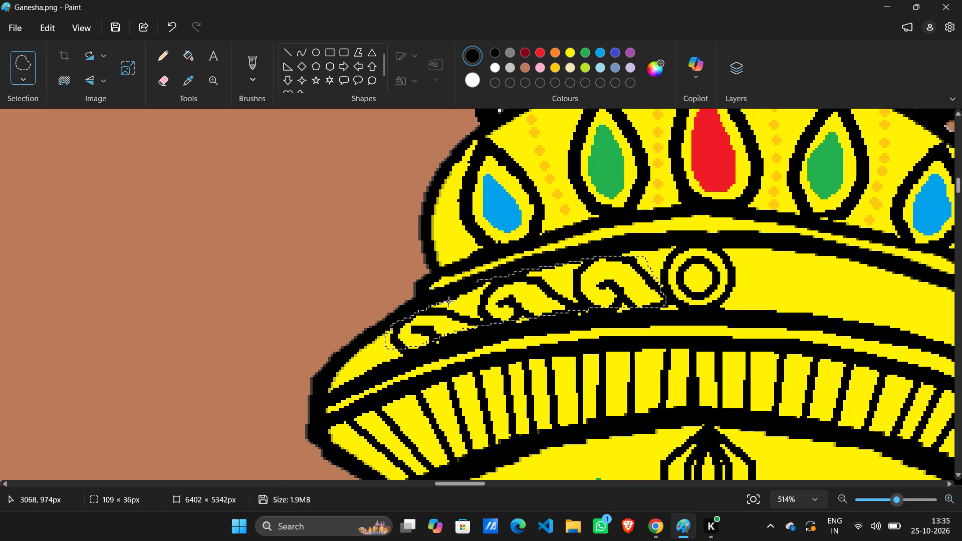
pyautogui.moveTo(448, 302); pyautogui.dragTo(488, 282)
pyautogui.keyDown('ctrl'); pyautogui.scroll(-4, 684, 210); pyautogui.keyUp('ctrl')
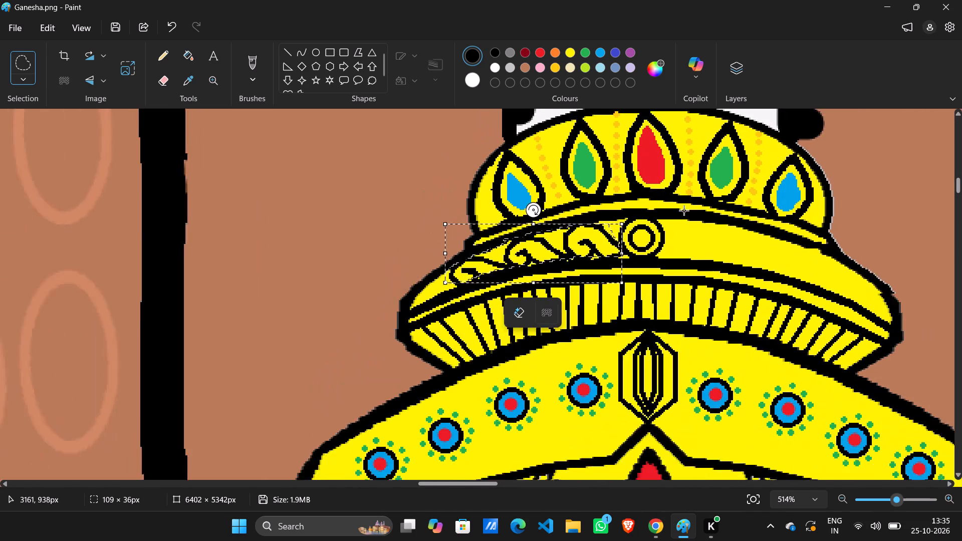
pyautogui.keyDown('ctrl'); pyautogui.scroll(2, 880, 265); pyautogui.keyUp('ctrl')
pyautogui.hotkey('ctrl', 'c')
pyautogui.hotkey('ctrl', 'v')
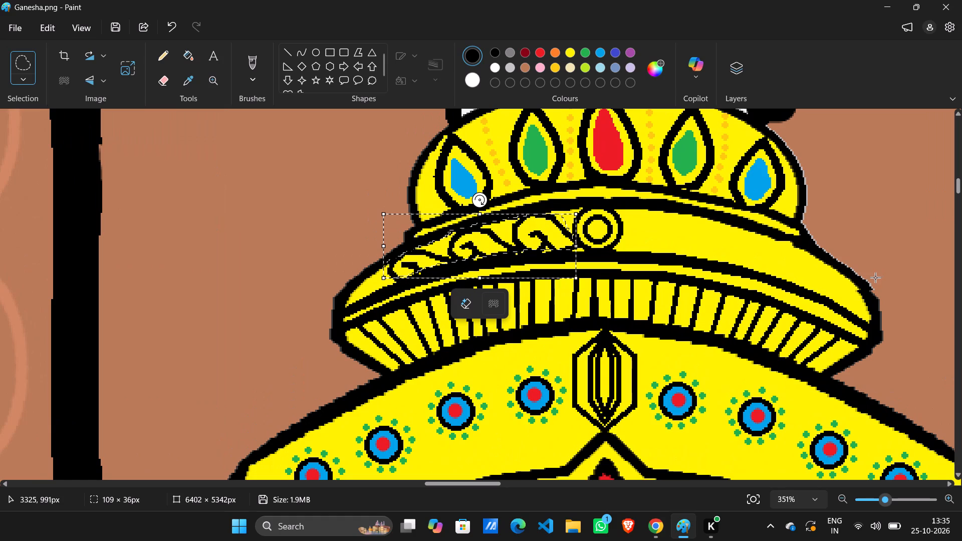
# Flip the copied curls horizontally and place them in the wide band just right of the central circle.
pyautogui.click(104, 79)
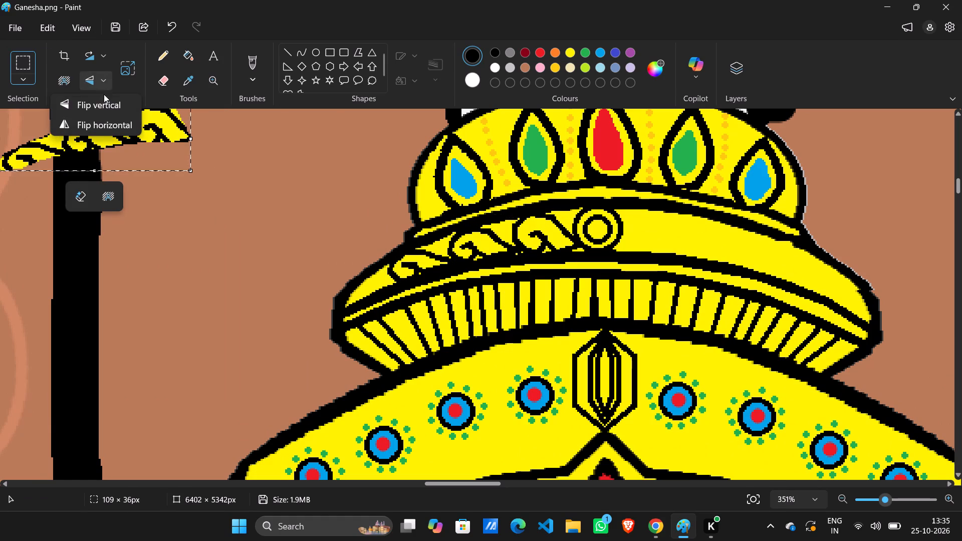
pyautogui.click(110, 125)
pyautogui.moveTo(104, 134); pyautogui.dragTo(714, 249)
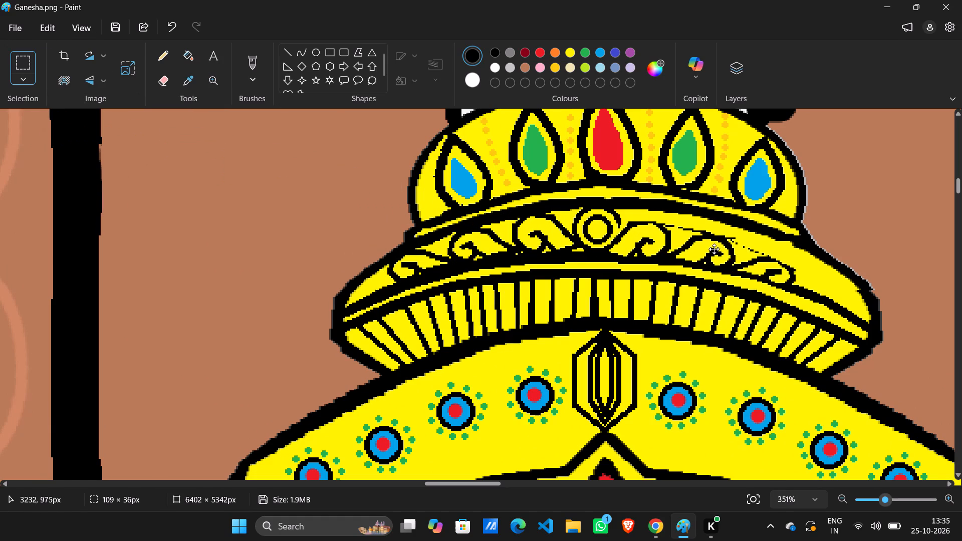
pyautogui.moveTo(714, 249); pyautogui.dragTo(727, 241)
# Resize the mirrored curls to about 114 × 41 px and shift them towards the wide band's right end.
pyautogui.moveTo(810, 277); pyautogui.dragTo(813, 280)
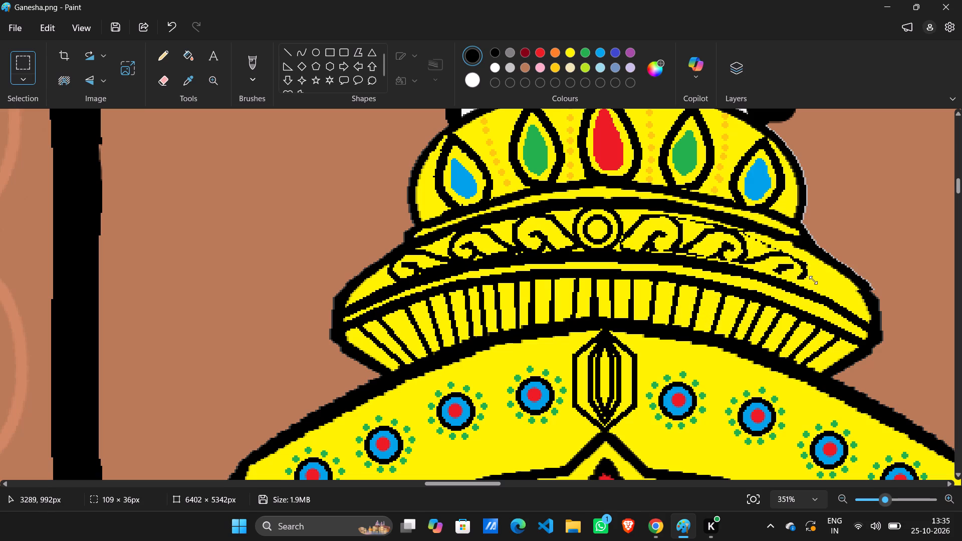
pyautogui.moveTo(813, 280); pyautogui.dragTo(826, 284)
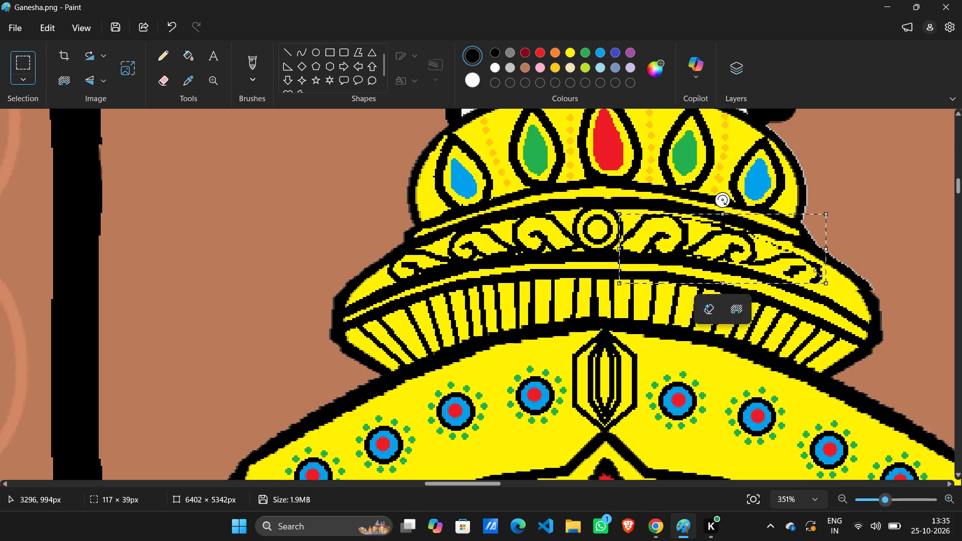
pyautogui.moveTo(726, 218); pyautogui.dragTo(731, 216)
pyautogui.moveTo(741, 260); pyautogui.dragTo(751, 261)
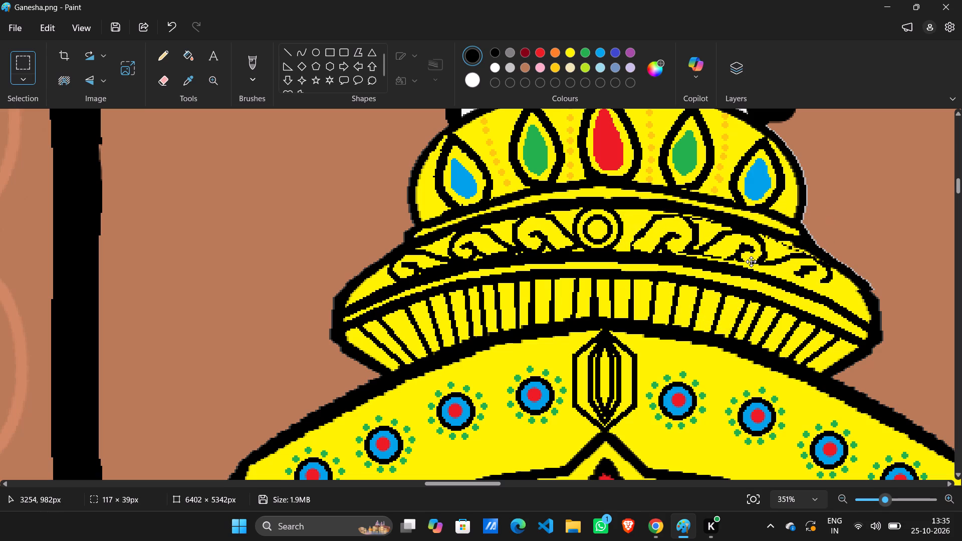
pyautogui.moveTo(751, 261); pyautogui.dragTo(750, 262)
pyautogui.moveTo(755, 259); pyautogui.dragTo(767, 259)
pyautogui.click(649, 213)
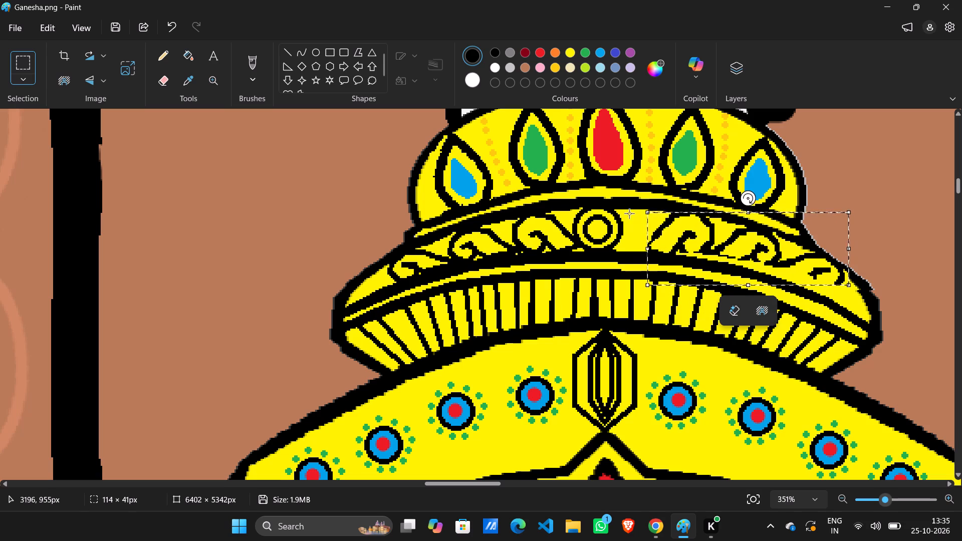
pyautogui.click(607, 212)
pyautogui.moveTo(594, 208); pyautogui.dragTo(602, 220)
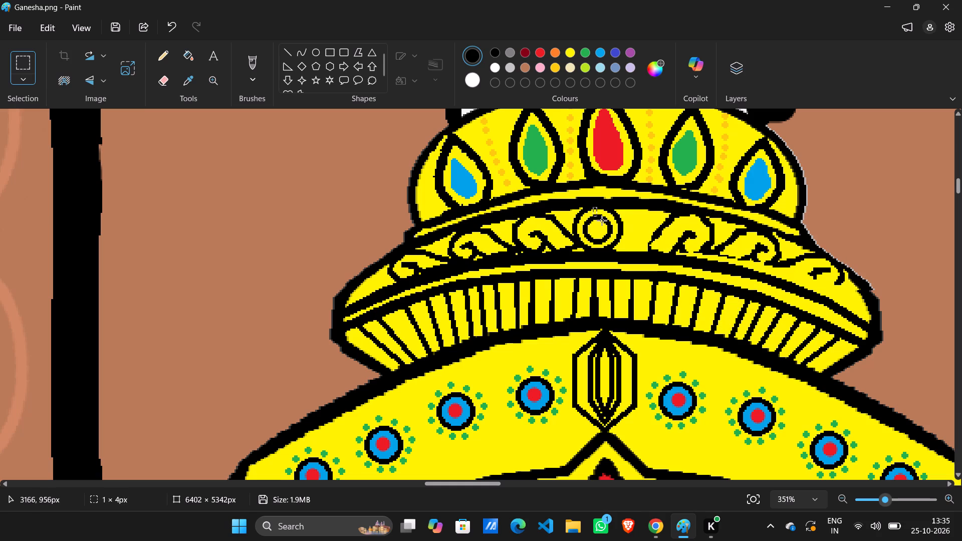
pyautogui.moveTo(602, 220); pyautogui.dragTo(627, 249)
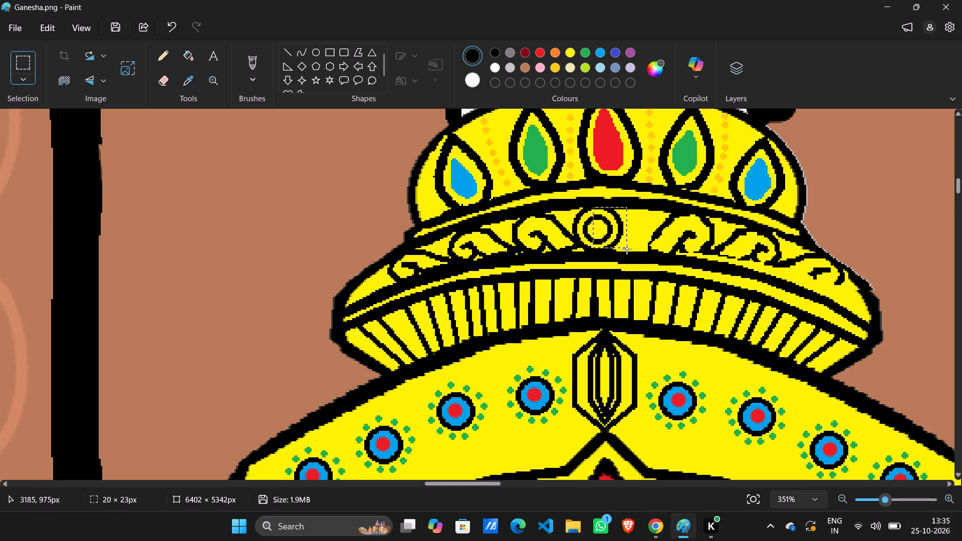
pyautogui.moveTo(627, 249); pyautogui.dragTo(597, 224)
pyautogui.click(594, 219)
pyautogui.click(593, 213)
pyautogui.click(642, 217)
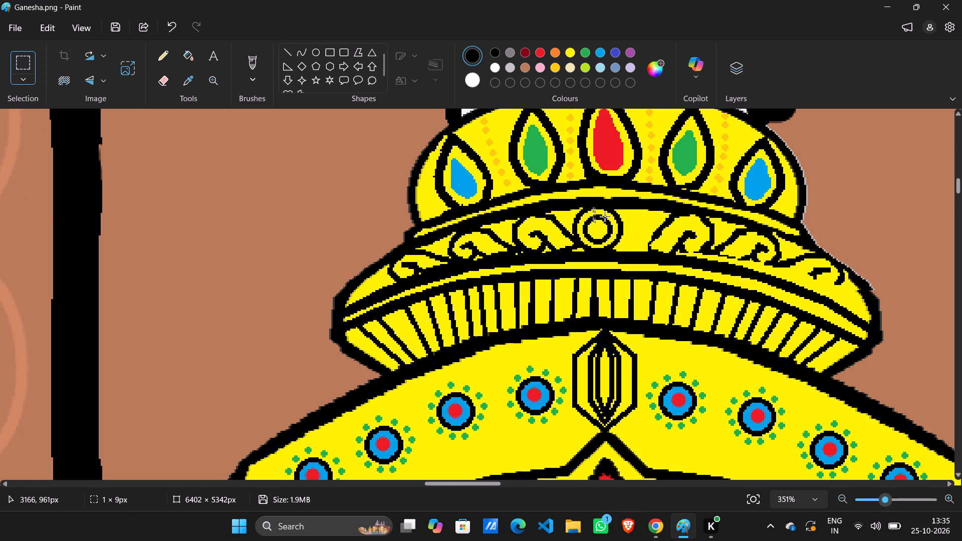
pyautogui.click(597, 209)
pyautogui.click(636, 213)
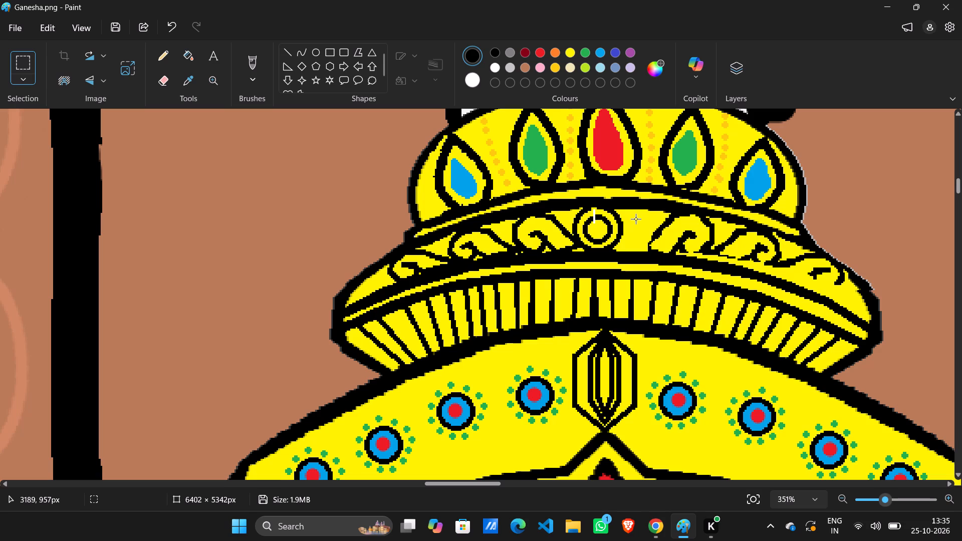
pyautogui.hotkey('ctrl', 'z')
# Select the right half of the central circle ornament and stretch it slightly sideways to 16 × 23 px.
pyautogui.moveTo(597, 209); pyautogui.dragTo(630, 249)
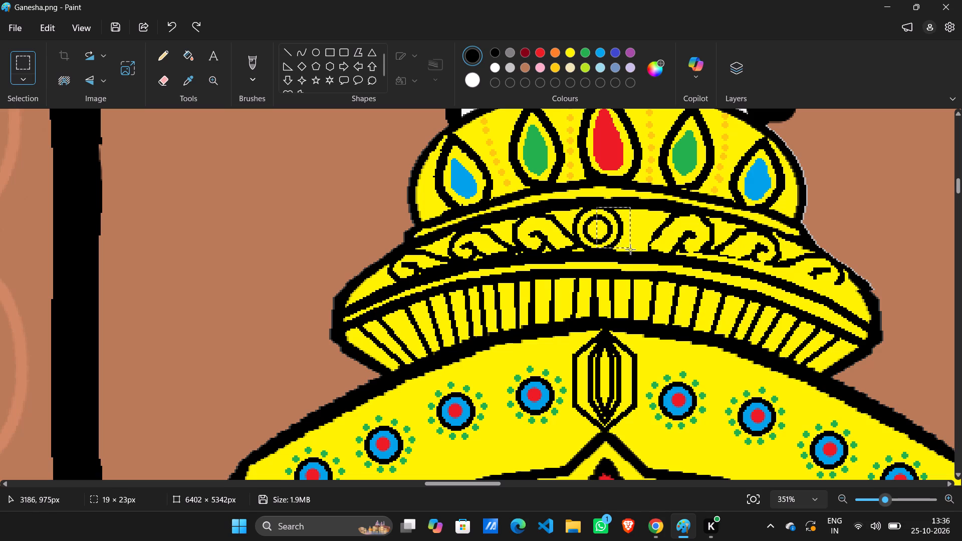
pyautogui.moveTo(630, 249); pyautogui.dragTo(625, 249)
pyautogui.moveTo(624, 228); pyautogui.dragTo(638, 231)
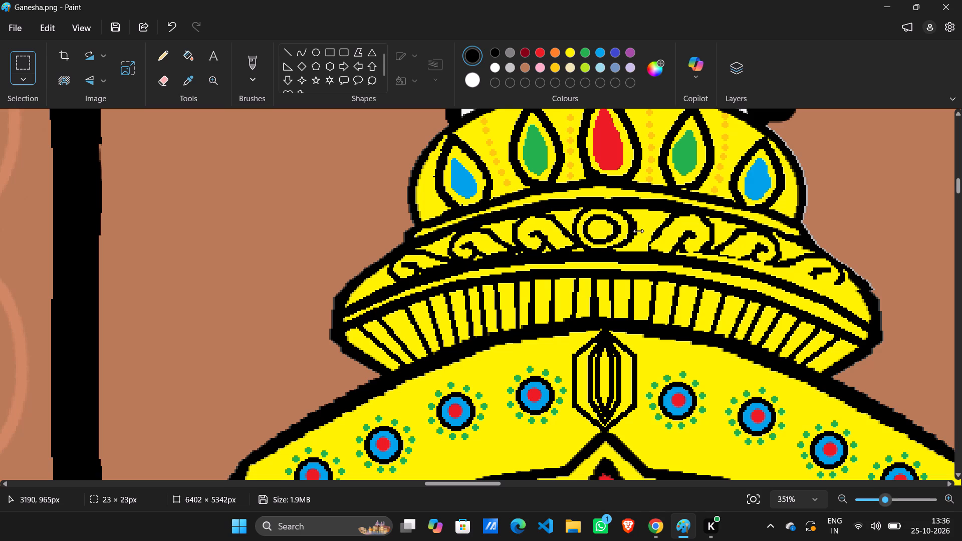
pyautogui.moveTo(638, 231); pyautogui.dragTo(643, 238)
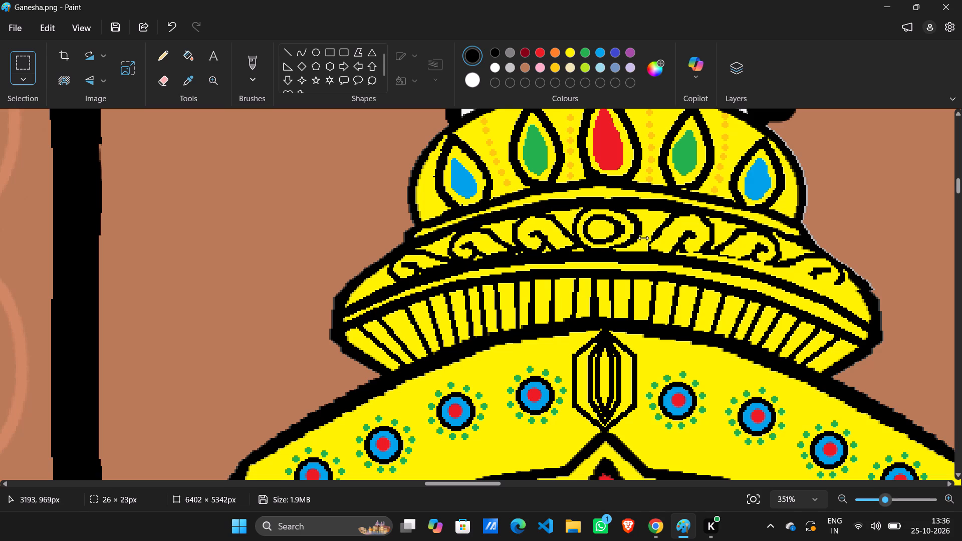
pyautogui.moveTo(643, 238); pyautogui.dragTo(646, 246)
pyautogui.moveTo(646, 246); pyautogui.dragTo(633, 251)
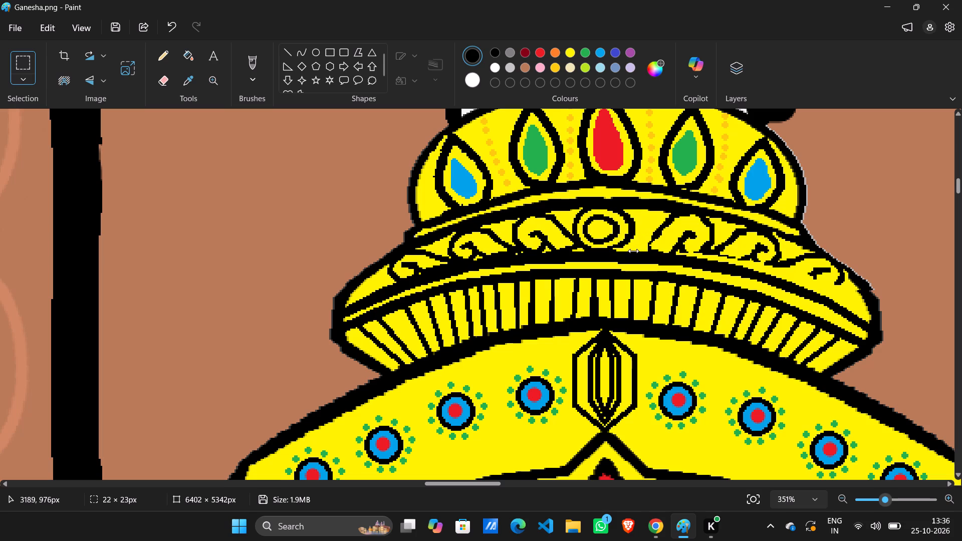
pyautogui.moveTo(633, 251); pyautogui.dragTo(626, 252)
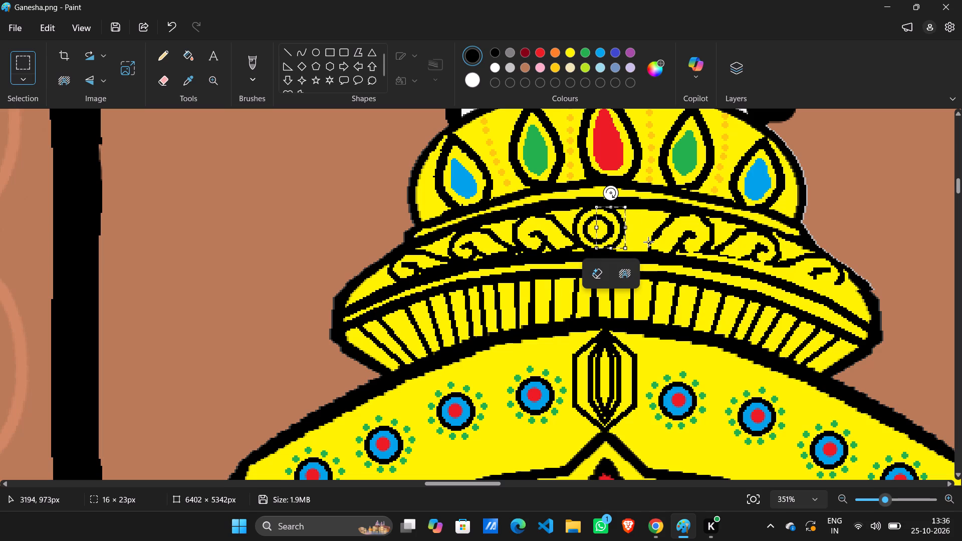
pyautogui.click(649, 241)
# Select the whole central circle, about 33 × 24 px, and move it about 5 px towards the mirrored curls.
pyautogui.moveTo(571, 208); pyautogui.dragTo(600, 241)
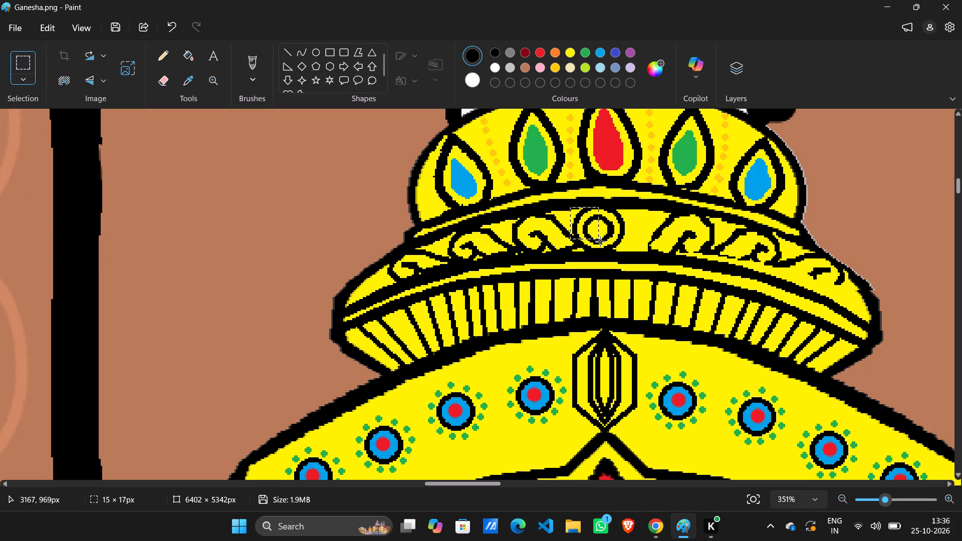
pyautogui.moveTo(600, 241); pyautogui.dragTo(629, 250)
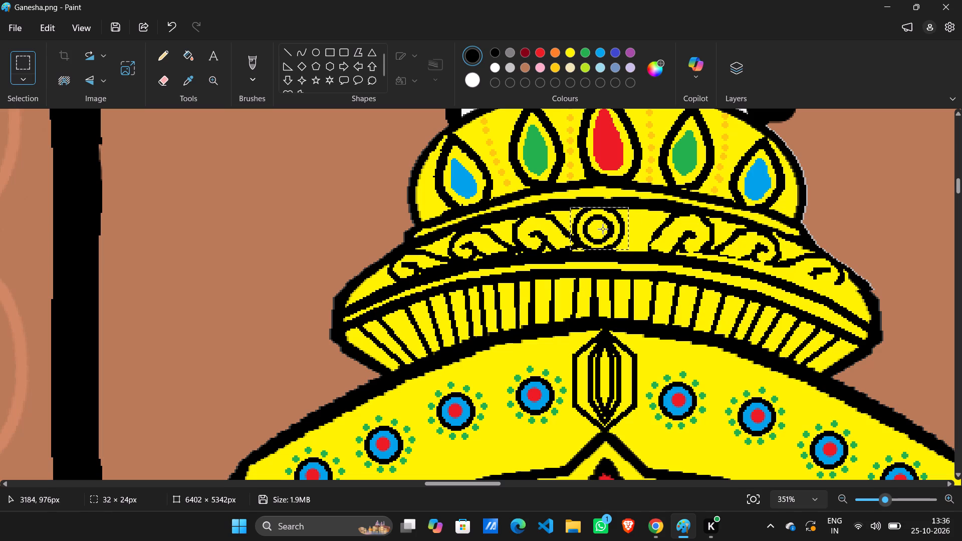
pyautogui.moveTo(608, 228); pyautogui.dragTo(609, 228)
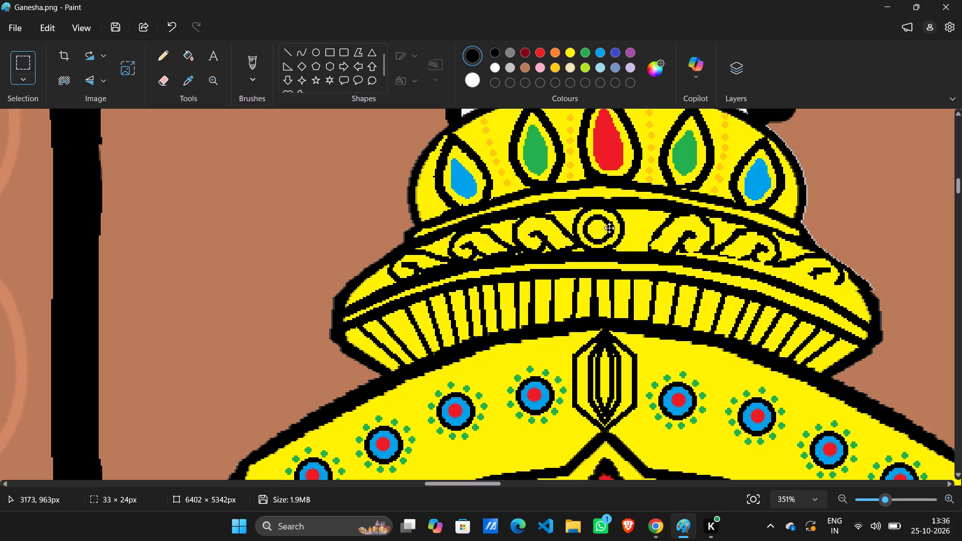
pyautogui.moveTo(609, 228); pyautogui.dragTo(618, 228)
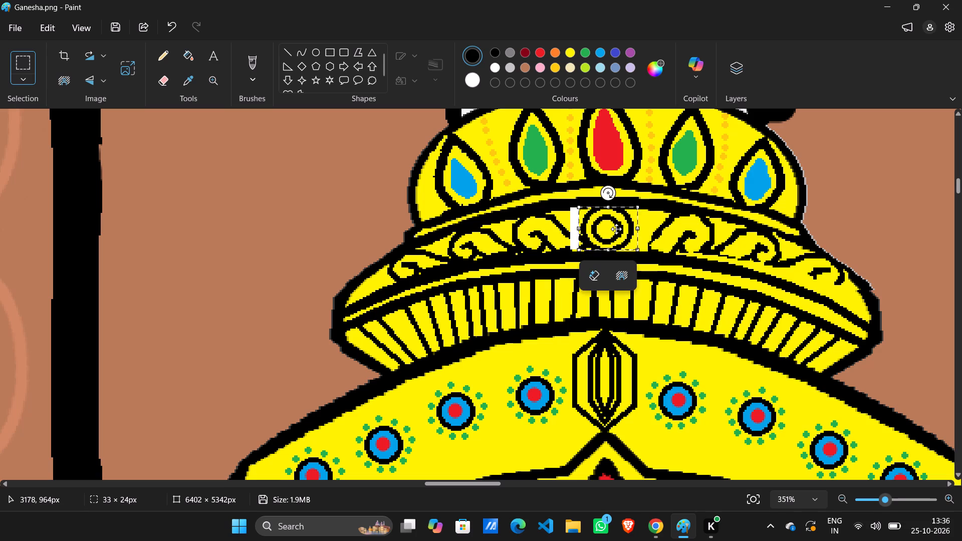
pyautogui.click(666, 228)
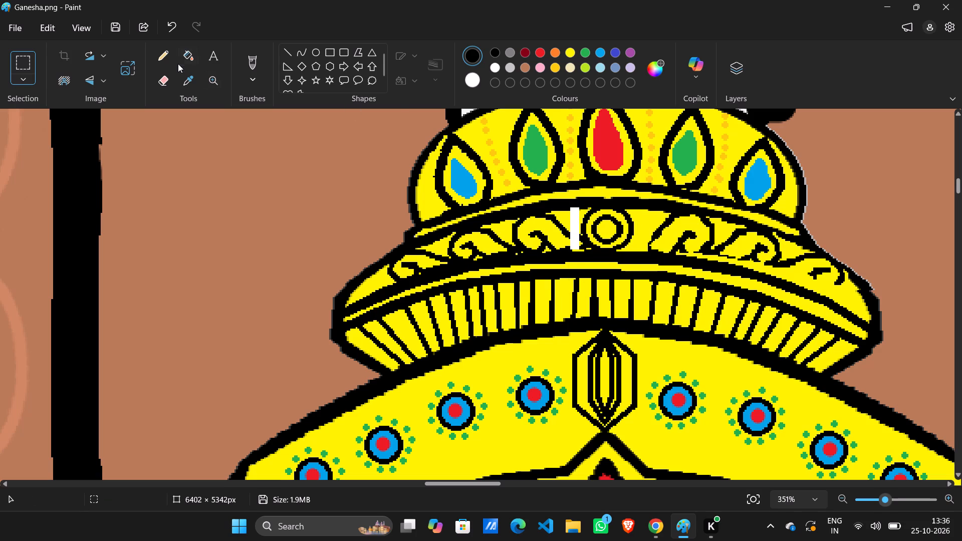
# Fill the white gap beside the moved circle with the yellow sampled from the crown band.
pyautogui.click(178, 64)
pyautogui.click(189, 62)
pyautogui.click(190, 83)
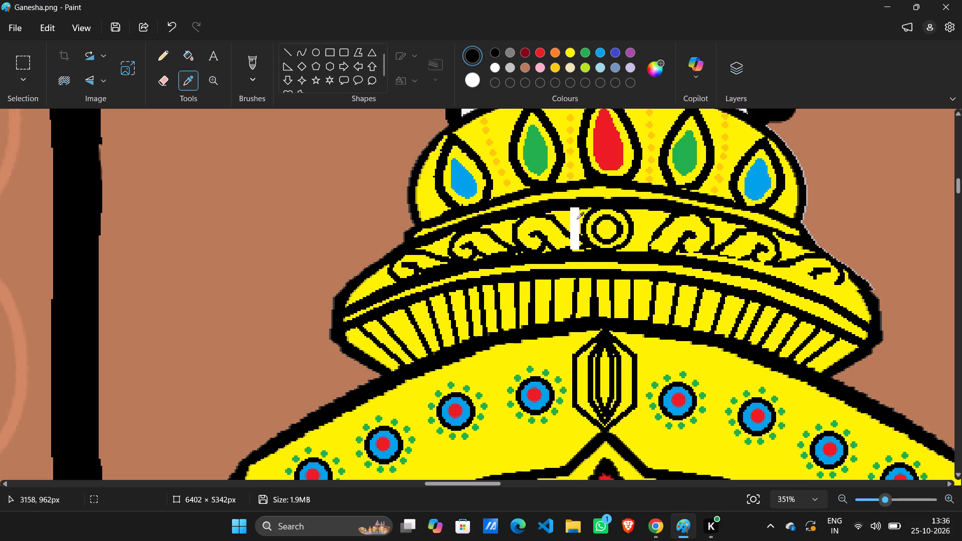
pyautogui.click(563, 215)
pyautogui.click(580, 220)
pyautogui.click(578, 220)
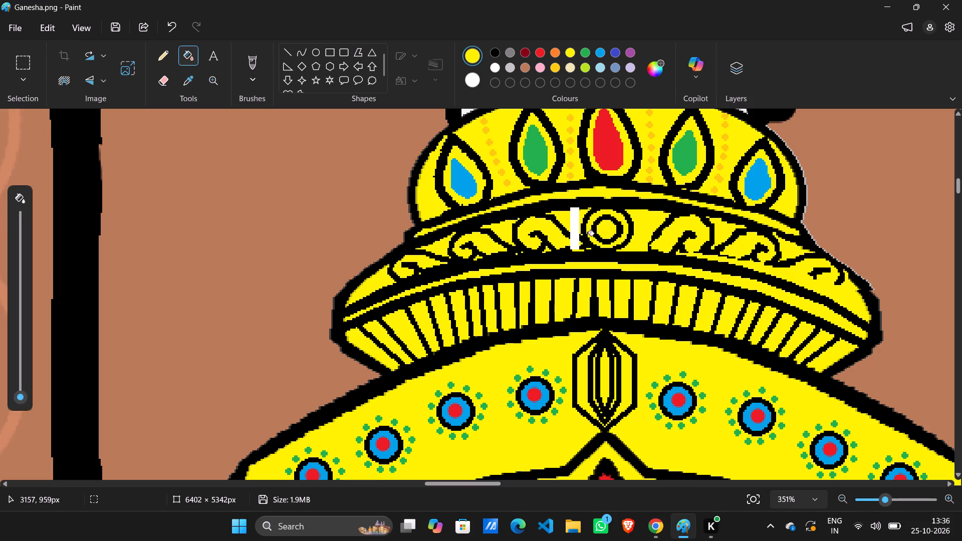
pyautogui.scroll(4, 576, 228)
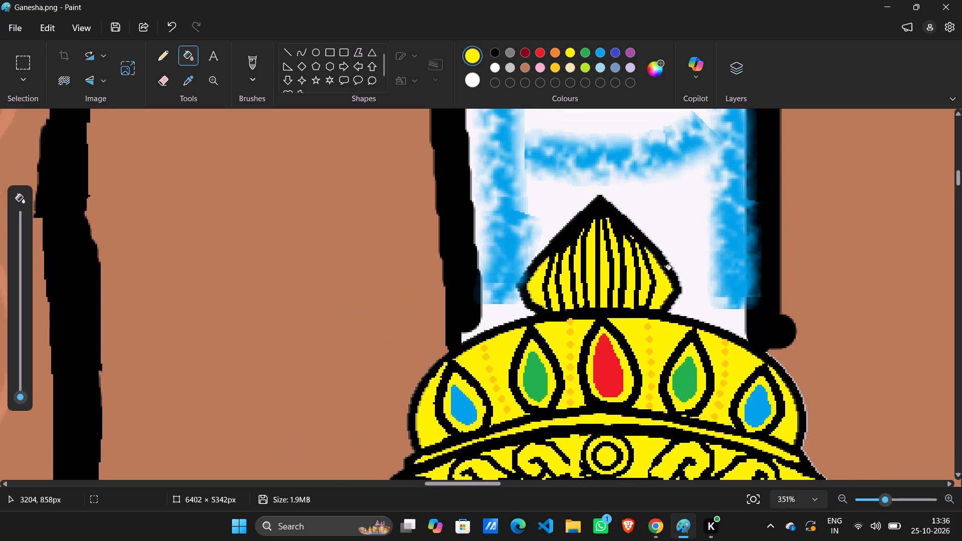
pyautogui.scroll(-4, 665, 273)
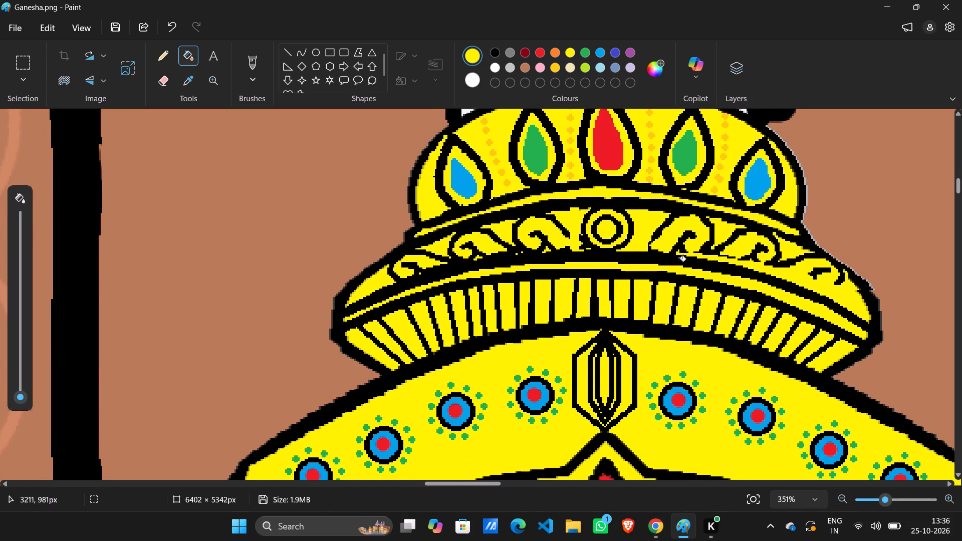
# Using a thin black brush, draw arms joining the circle to the nearest curl on each side and thicken the line beneath them.
pyautogui.keyDown('ctrl'); pyautogui.scroll(5, 683, 260); pyautogui.keyUp('ctrl')
pyautogui.click(497, 49)
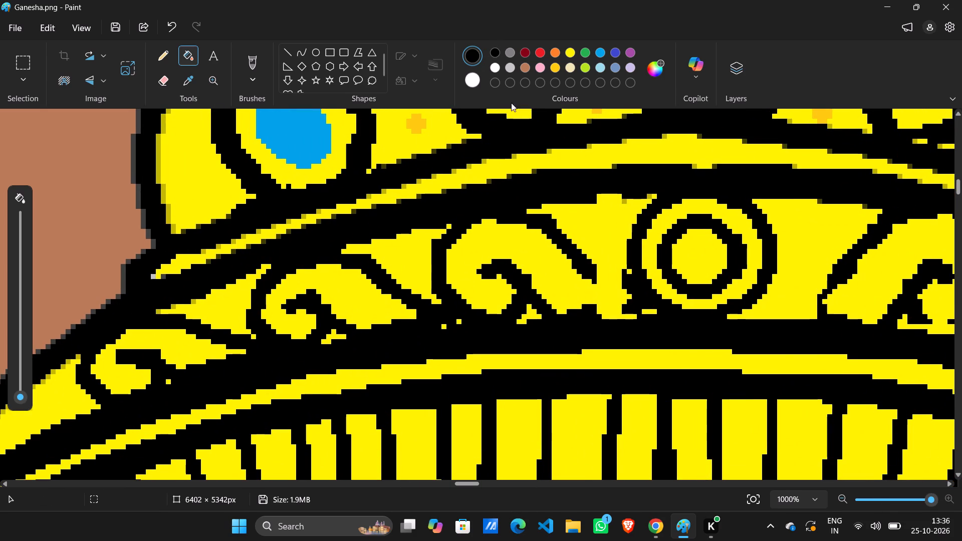
pyautogui.click(255, 55)
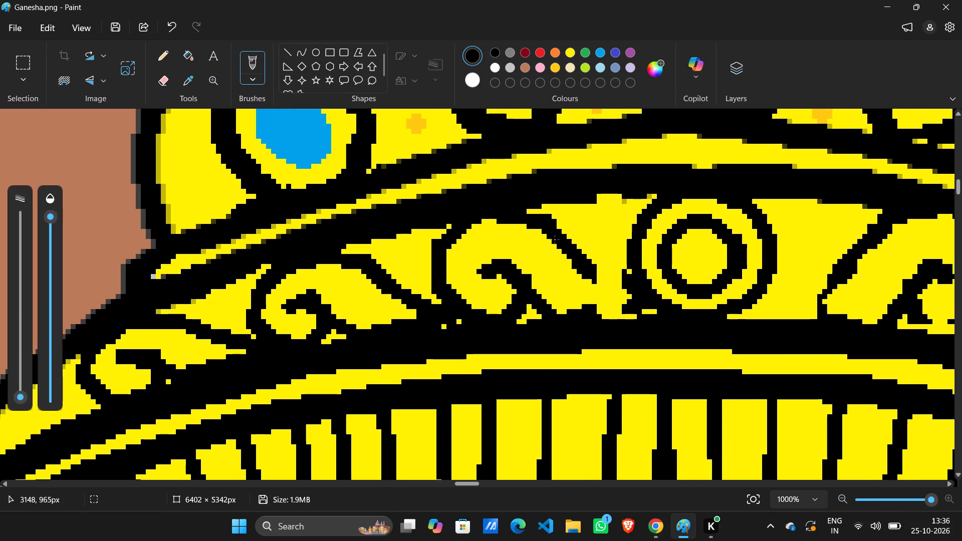
pyautogui.click(16, 381)
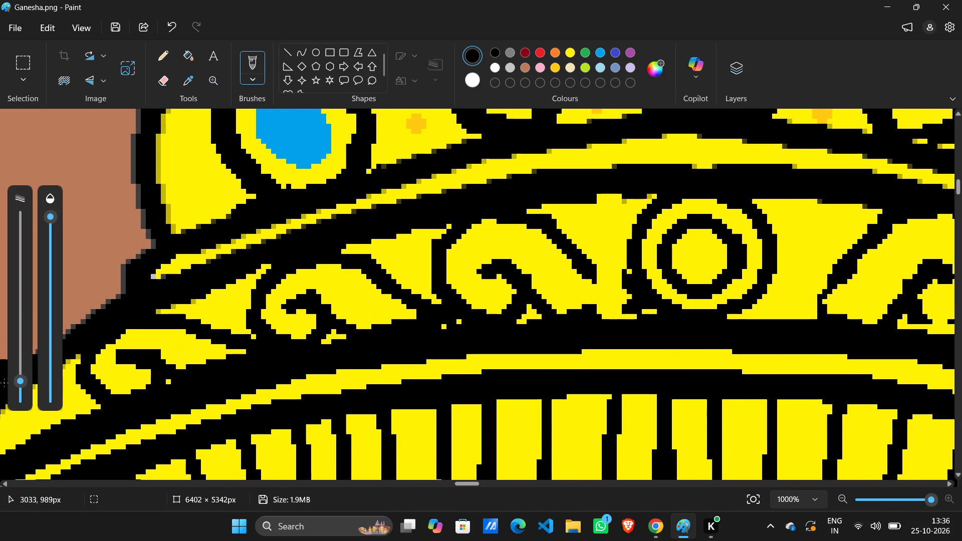
pyautogui.click(22, 392)
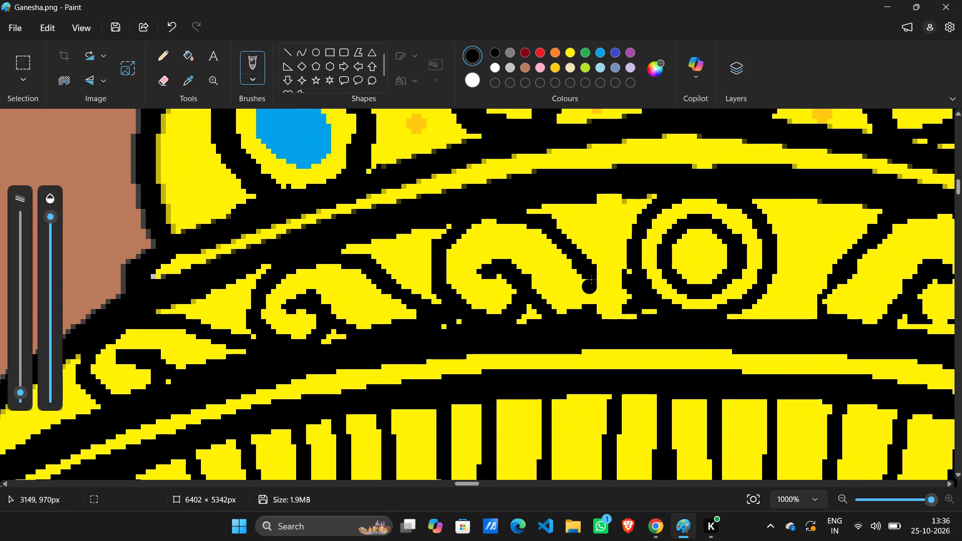
pyautogui.moveTo(595, 267); pyautogui.dragTo(624, 281)
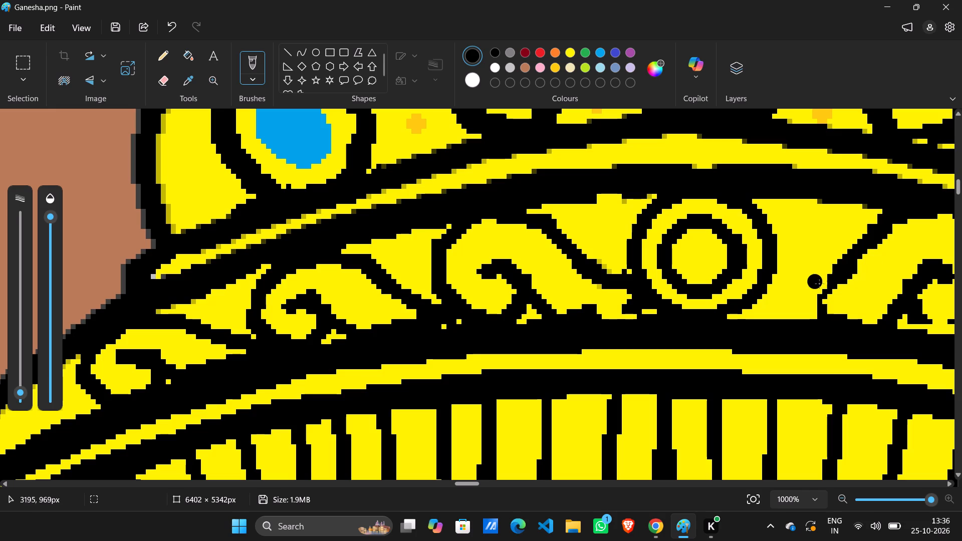
pyautogui.moveTo(831, 281); pyautogui.dragTo(763, 292)
pyautogui.moveTo(773, 284); pyautogui.dragTo(809, 286)
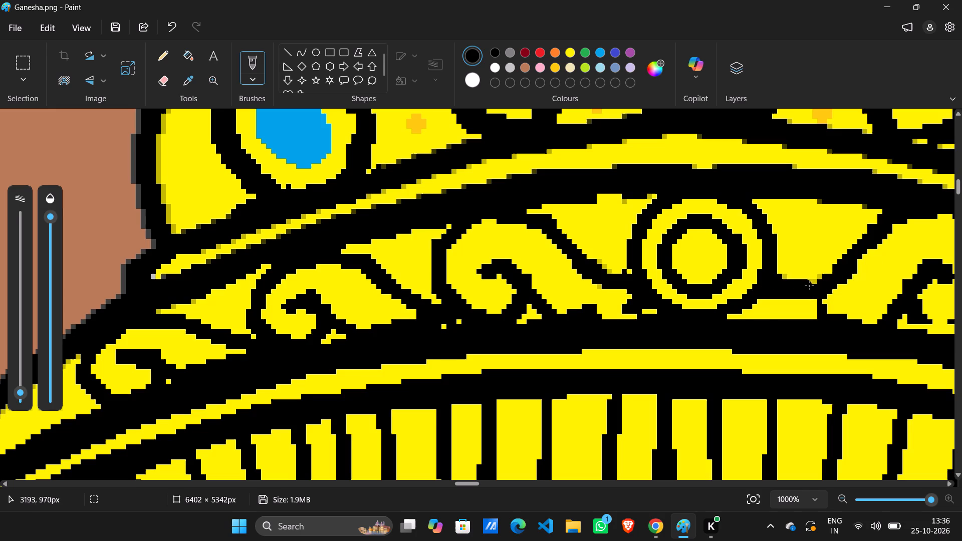
pyautogui.moveTo(809, 286); pyautogui.dragTo(815, 285)
pyautogui.moveTo(595, 318); pyautogui.dragTo(644, 304)
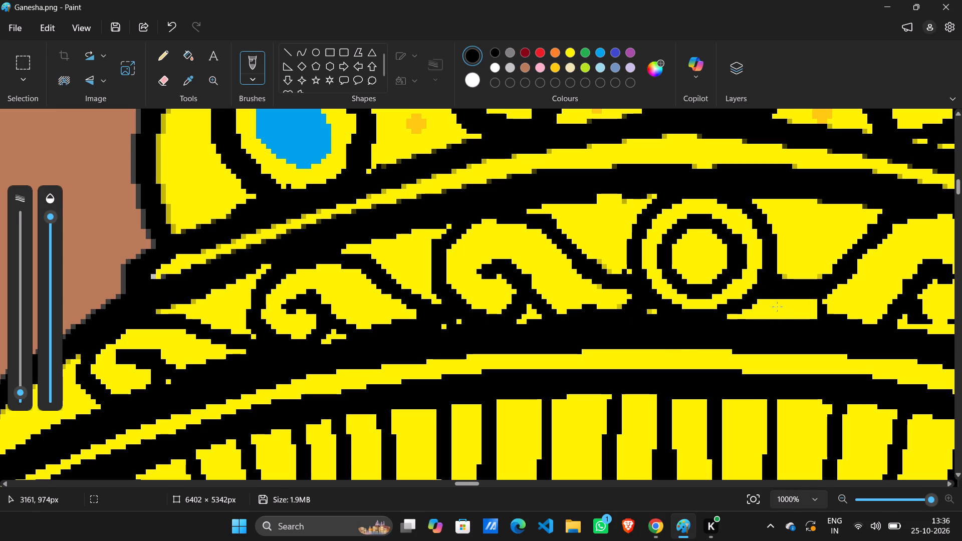
pyautogui.moveTo(763, 298); pyautogui.dragTo(827, 313)
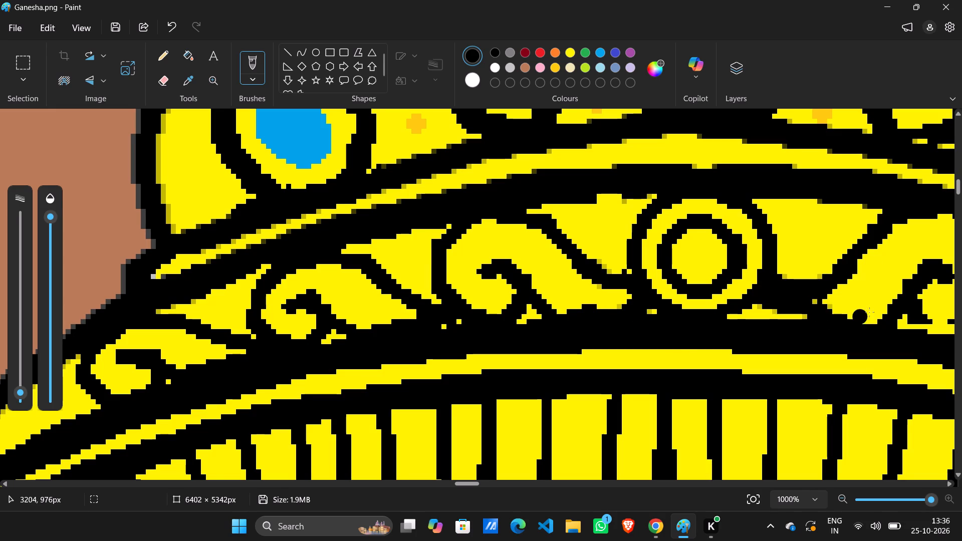
# Close the base of the first mirrored curl in black and extend it towards the second curl, undoing the last stroke.
pyautogui.scroll(-3, 879, 308)
pyautogui.keyDown('ctrl'); pyautogui.moveTo(879, 275); pyautogui.dragTo(916, 275); pyautogui.keyUp('ctrl')
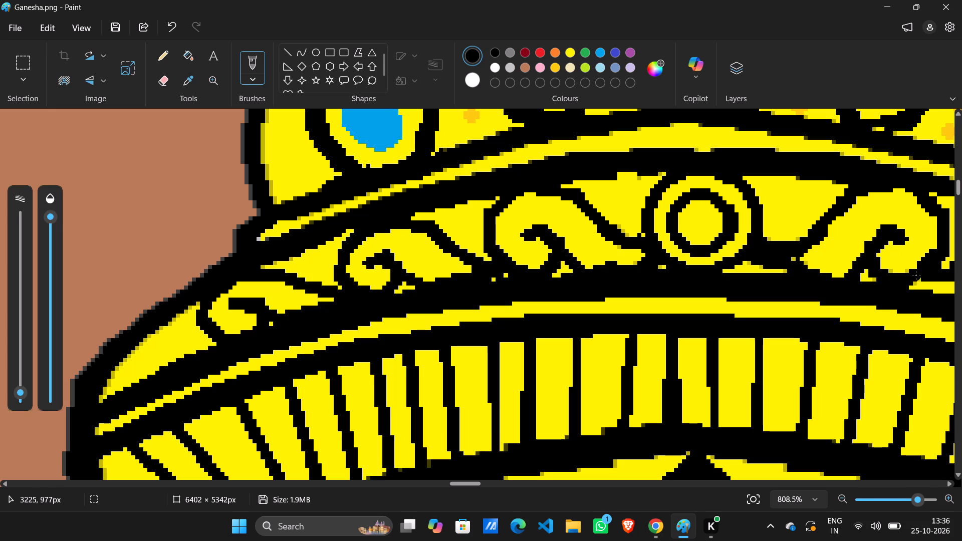
pyautogui.keyDown('ctrl'); pyautogui.moveTo(916, 275); pyautogui.dragTo(924, 270); pyautogui.keyUp('ctrl')
pyautogui.scroll(-5, 925, 270)
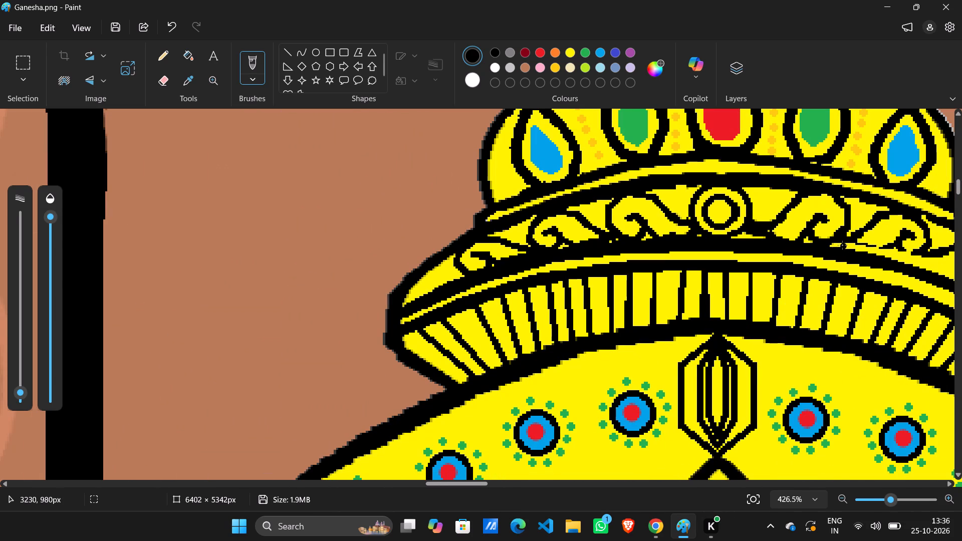
pyautogui.moveTo(845, 243); pyautogui.dragTo(873, 246)
pyautogui.moveTo(901, 247); pyautogui.dragTo(921, 249)
pyautogui.hotkey('ctrl', 'z')
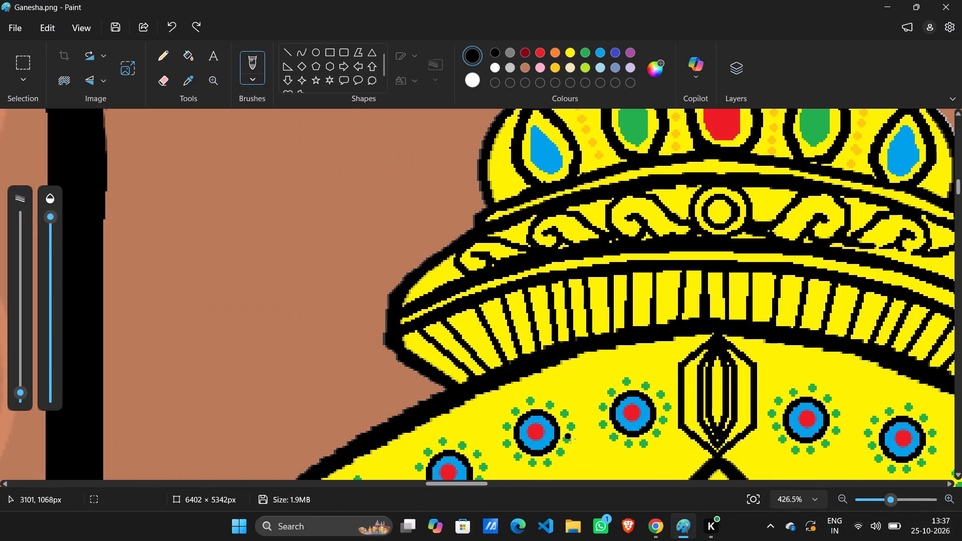
# Complete the second mirrored curl's base and the third one's rounded hook in black, and touch up the line beneath the third.
pyautogui.moveTo(483, 484); pyautogui.dragTo(506, 483)
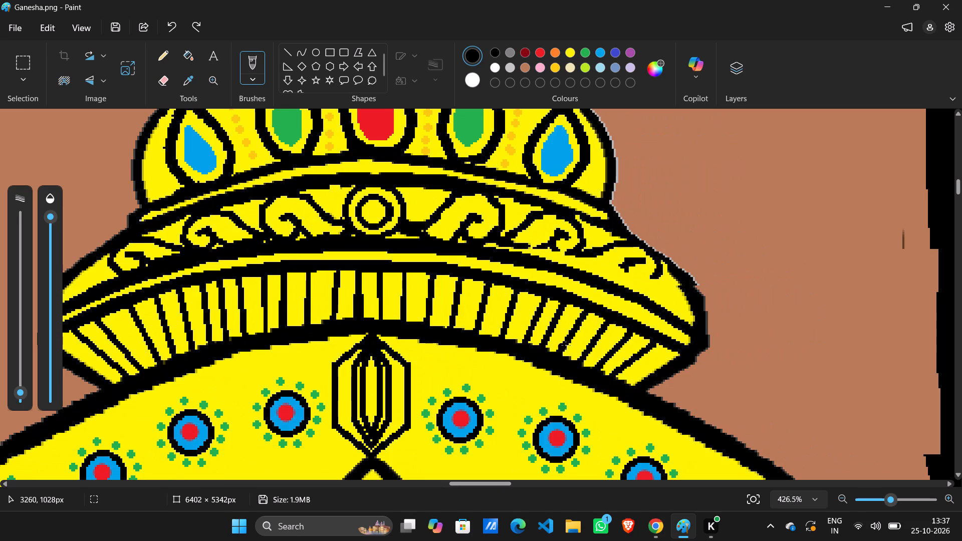
pyautogui.keyDown('ctrl'); pyautogui.scroll(5, 611, 330); pyautogui.keyUp('ctrl')
pyautogui.moveTo(508, 220); pyautogui.dragTo(562, 219)
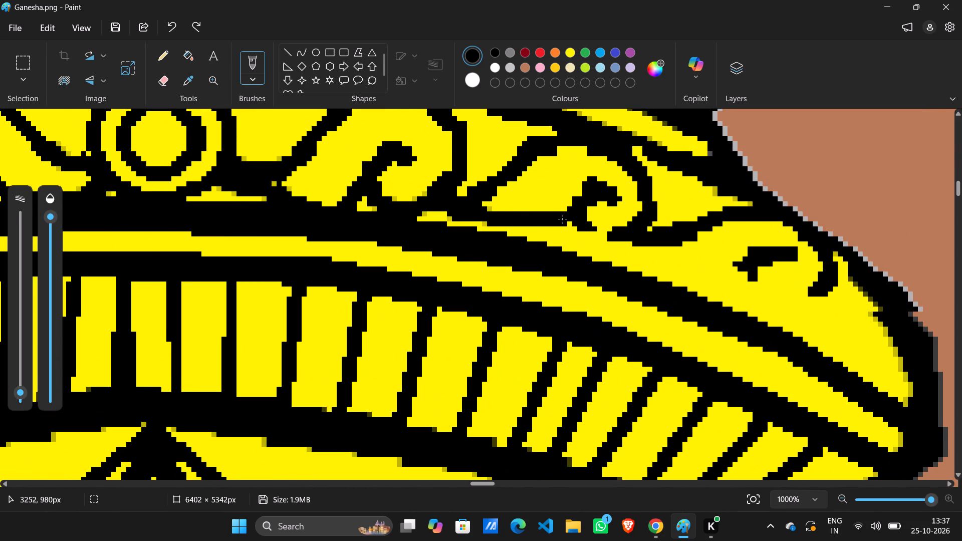
pyautogui.moveTo(562, 219); pyautogui.dragTo(616, 229)
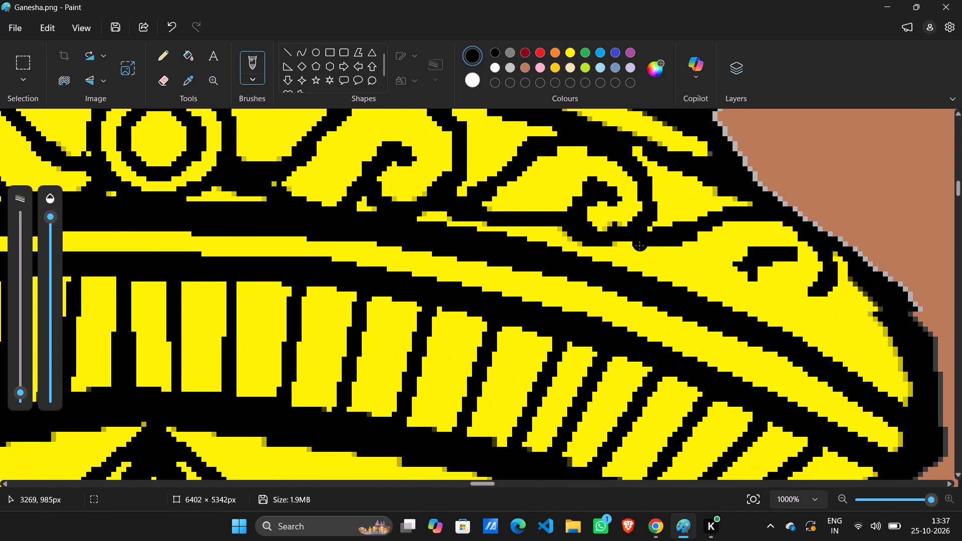
pyautogui.moveTo(827, 291); pyautogui.dragTo(755, 269)
pyautogui.moveTo(742, 303); pyautogui.dragTo(668, 288)
# Examine the symmetry of the scroll band and the jewelled band below it on the central crown.
pyautogui.keyDown('ctrl'); pyautogui.scroll(-5, 645, 276); pyautogui.keyUp('ctrl')
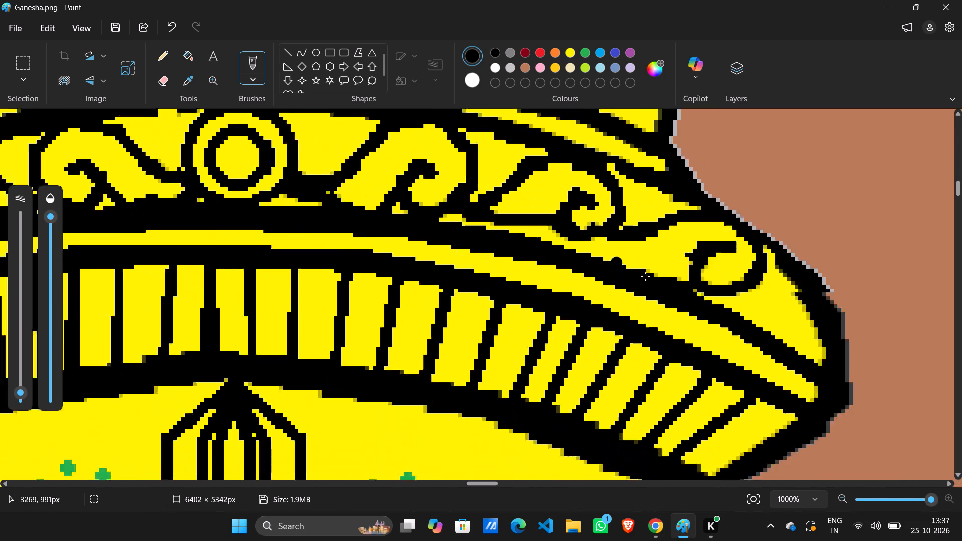
pyautogui.keyDown('ctrl'); pyautogui.scroll(-7, 645, 276); pyautogui.keyUp('ctrl')
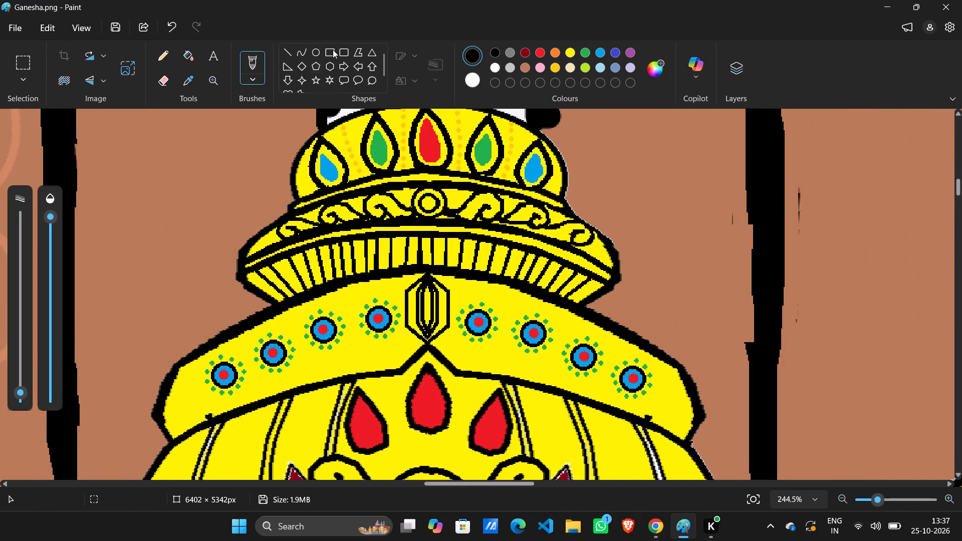
pyautogui.scroll(-1, 399, 182)
pyautogui.scroll(2, 601, 183)
pyautogui.keyDown('ctrl'); pyautogui.scroll(2, 623, 211); pyautogui.keyUp('ctrl')
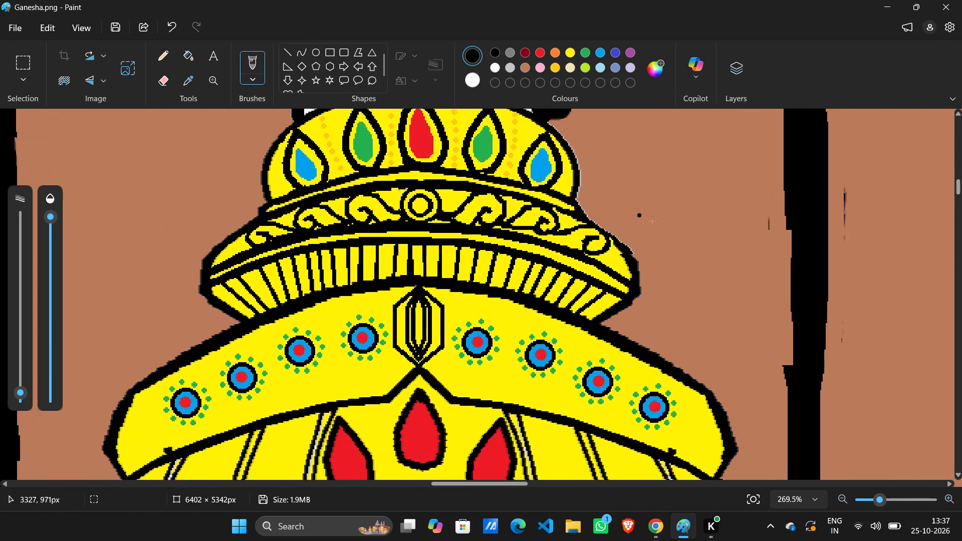
pyautogui.keyDown('ctrl'); pyautogui.scroll(-3, 660, 263); pyautogui.keyUp('ctrl')
pyautogui.keyDown('ctrl'); pyautogui.scroll(4, 617, 337); pyautogui.keyUp('ctrl')
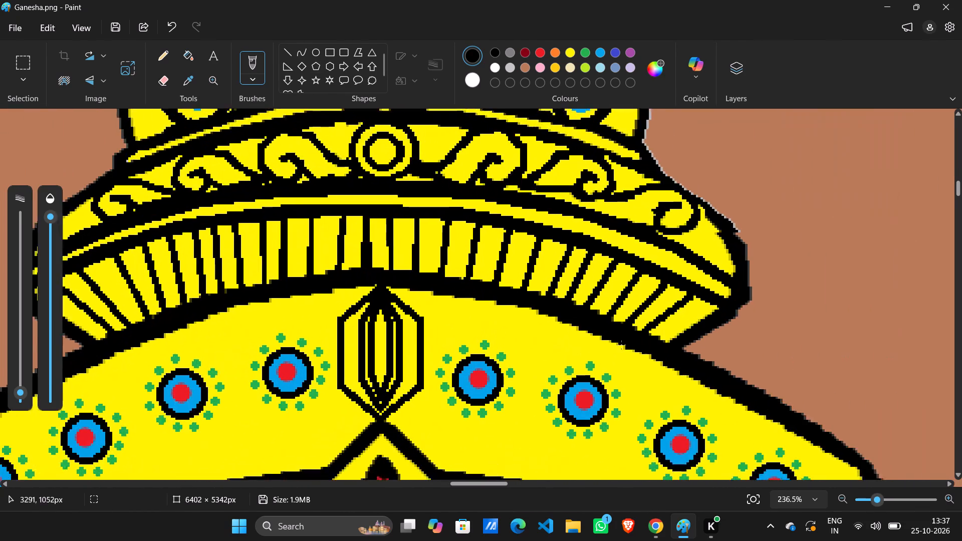
pyautogui.scroll(-2, 572, 361)
pyautogui.moveTo(484, 481); pyautogui.dragTo(472, 482)
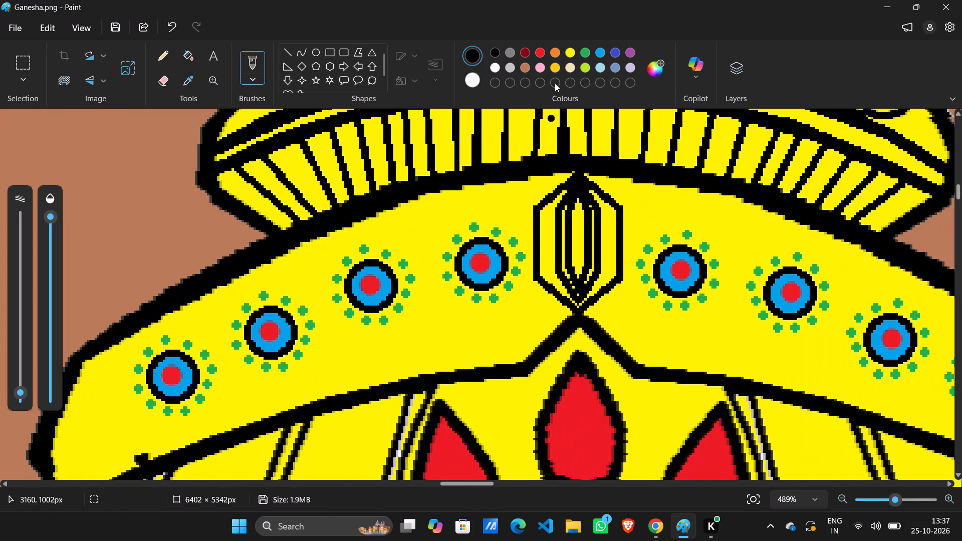
# Using the thin brush in gold, dot a slanted divider line across the jewelled band between its first and second jewels from the left.
pyautogui.click(555, 74)
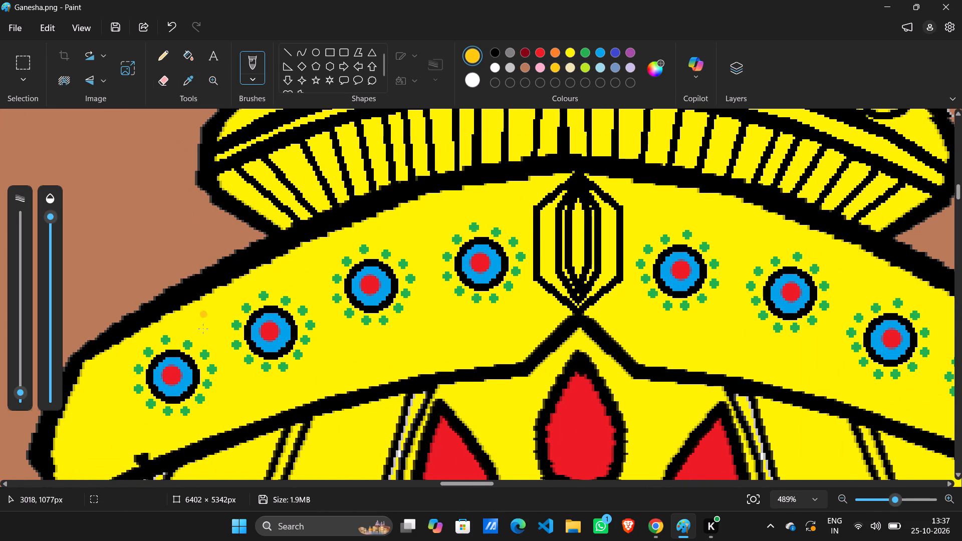
pyautogui.click(206, 311)
pyautogui.click(212, 327)
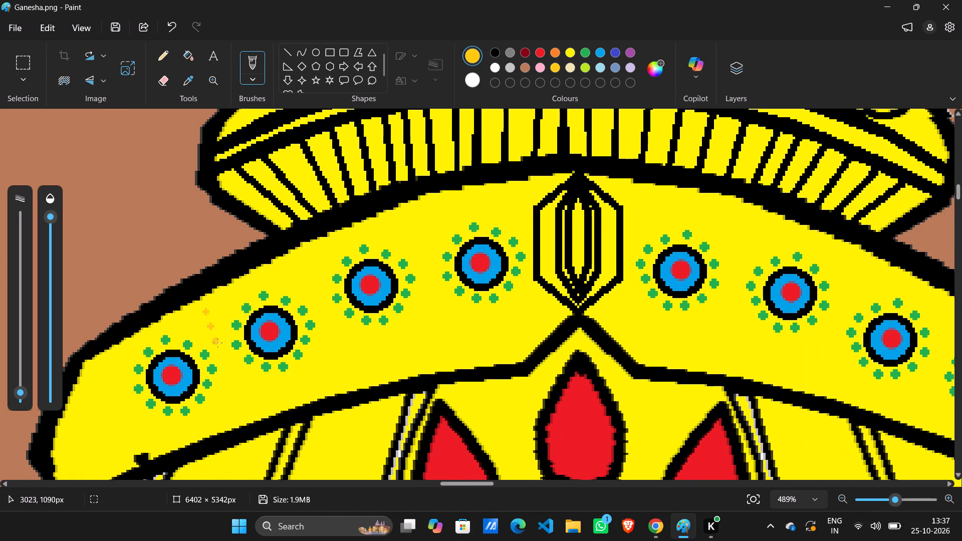
pyautogui.click(218, 343)
pyautogui.click(224, 363)
pyautogui.click(230, 381)
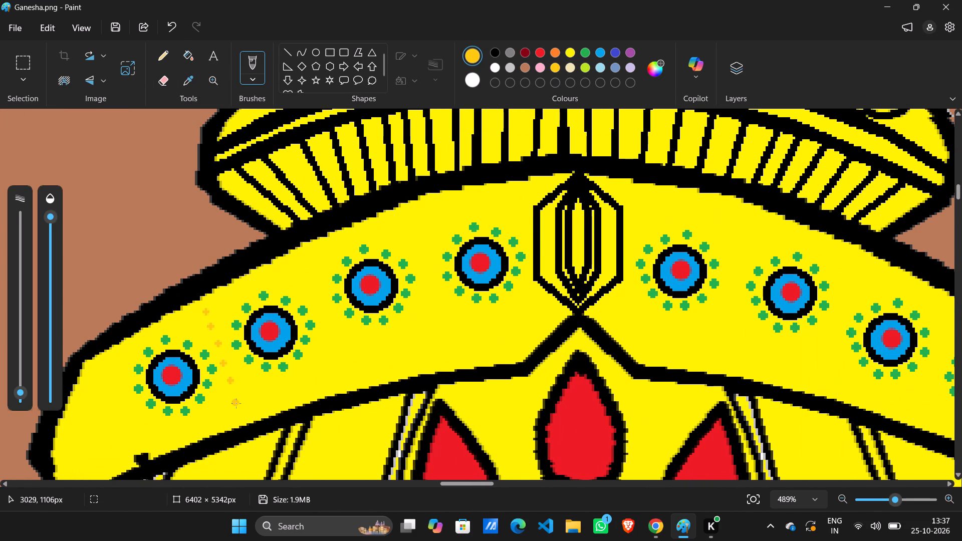
pyautogui.click(236, 403)
pyautogui.click(242, 418)
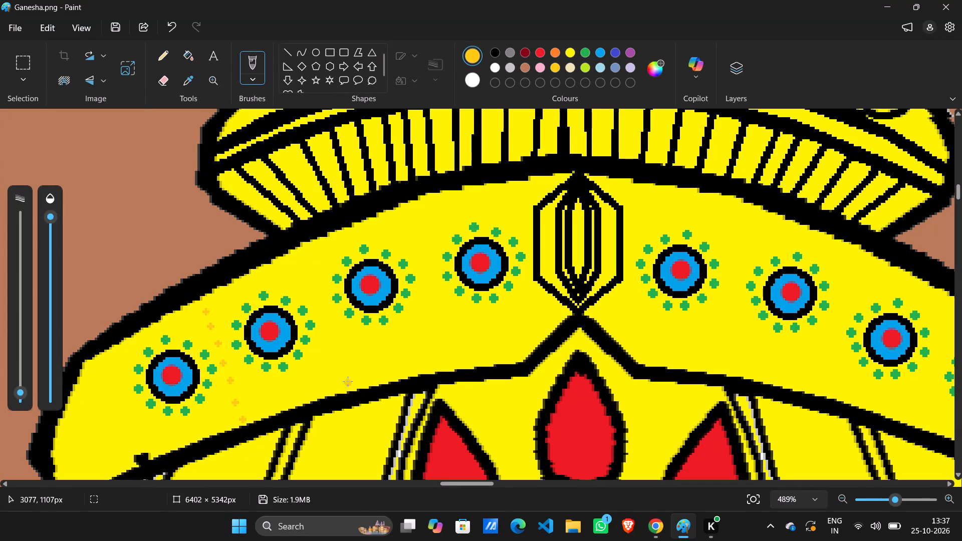
# Dot a matching gold divider line across the band between the second and third jewels from the left.
pyautogui.click(348, 381)
pyautogui.click(342, 361)
pyautogui.click(337, 341)
pyautogui.click(331, 327)
pyautogui.click(323, 308)
pyautogui.click(315, 290)
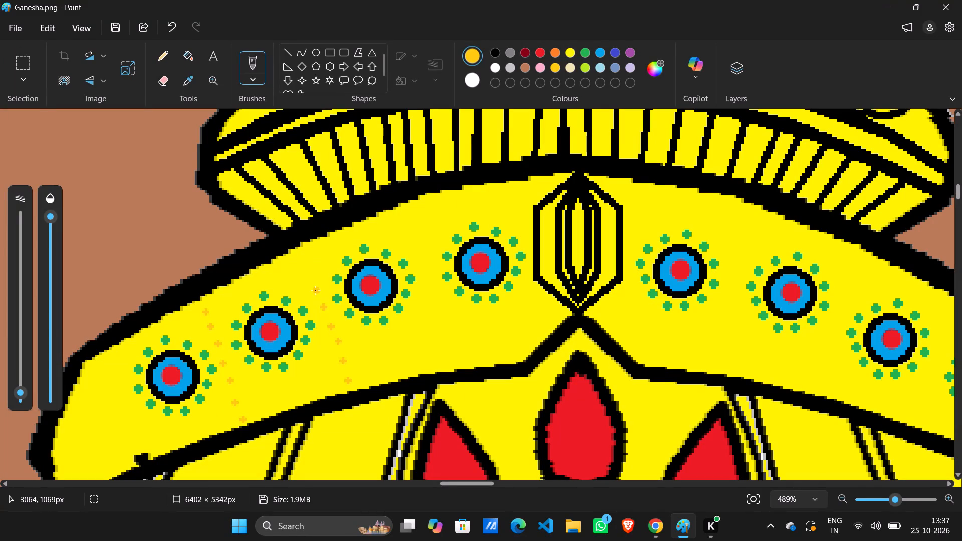
pyautogui.click(309, 274)
pyautogui.click(304, 256)
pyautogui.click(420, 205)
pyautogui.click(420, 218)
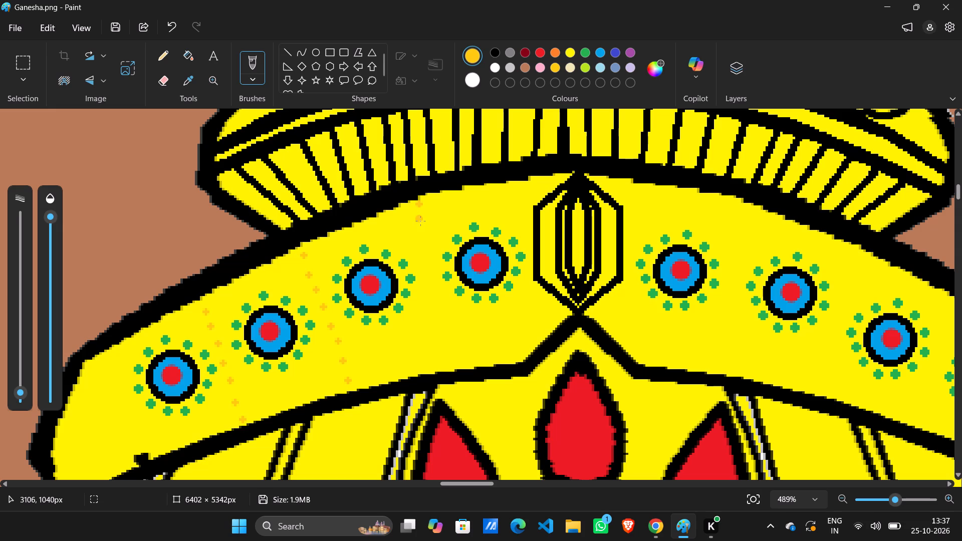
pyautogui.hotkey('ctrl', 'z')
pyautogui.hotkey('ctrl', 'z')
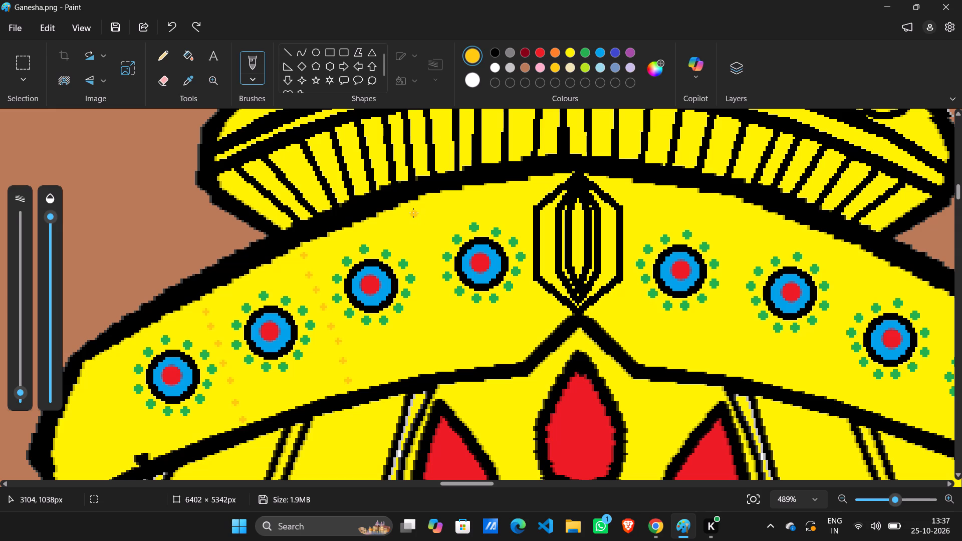
# Dot a gold divider line across the band between the third and fourth jewels from the left, redoing misplaced dots near its lower edge.
pyautogui.click(414, 209)
pyautogui.click(418, 221)
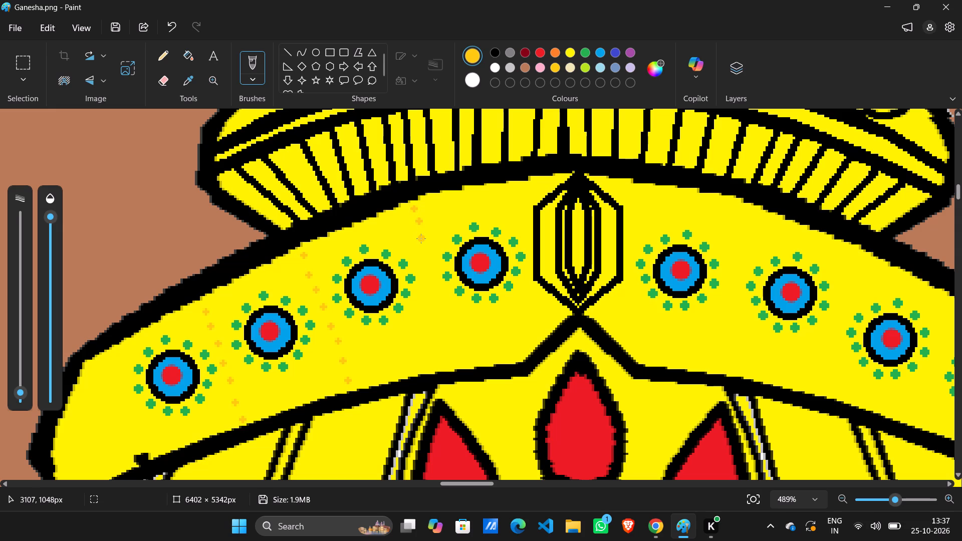
pyautogui.click(423, 239)
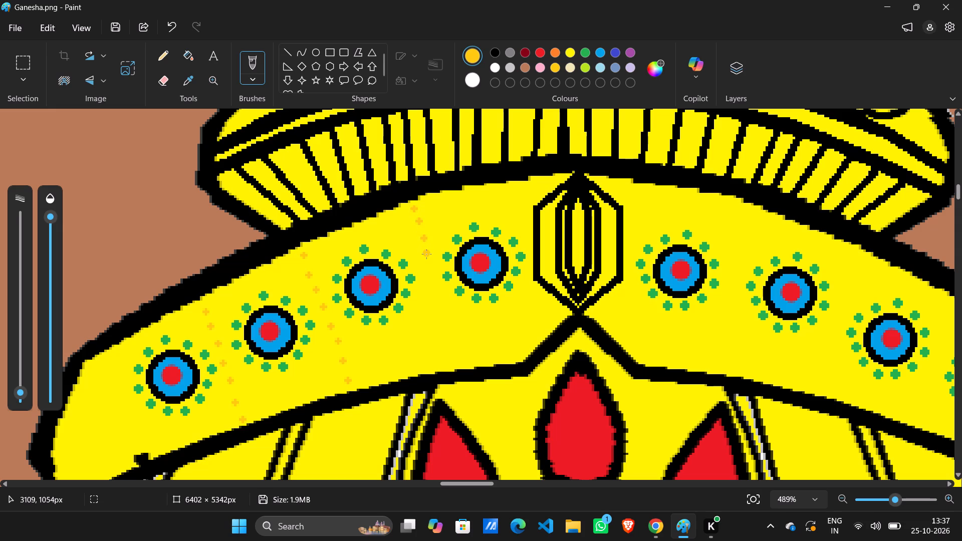
pyautogui.click(428, 255)
pyautogui.click(432, 274)
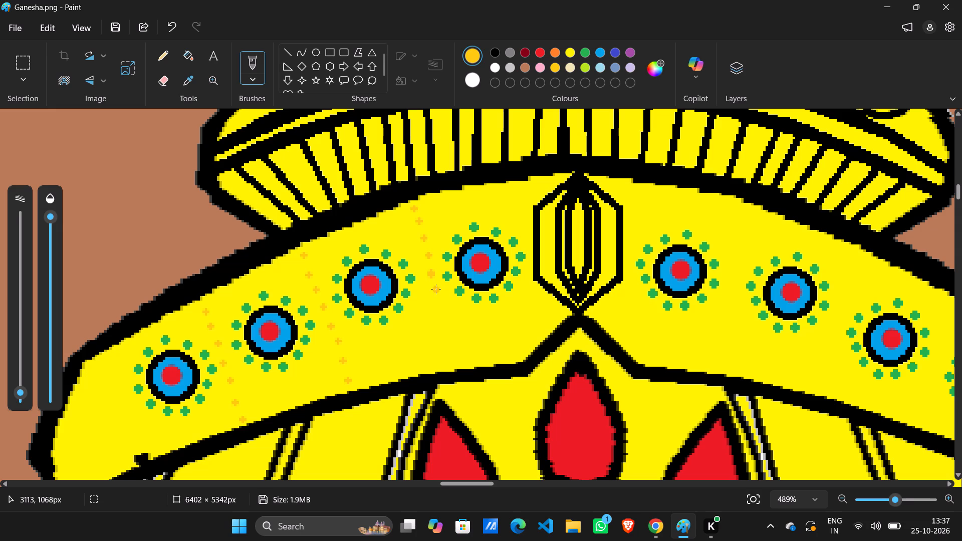
pyautogui.click(436, 293)
pyautogui.click(439, 308)
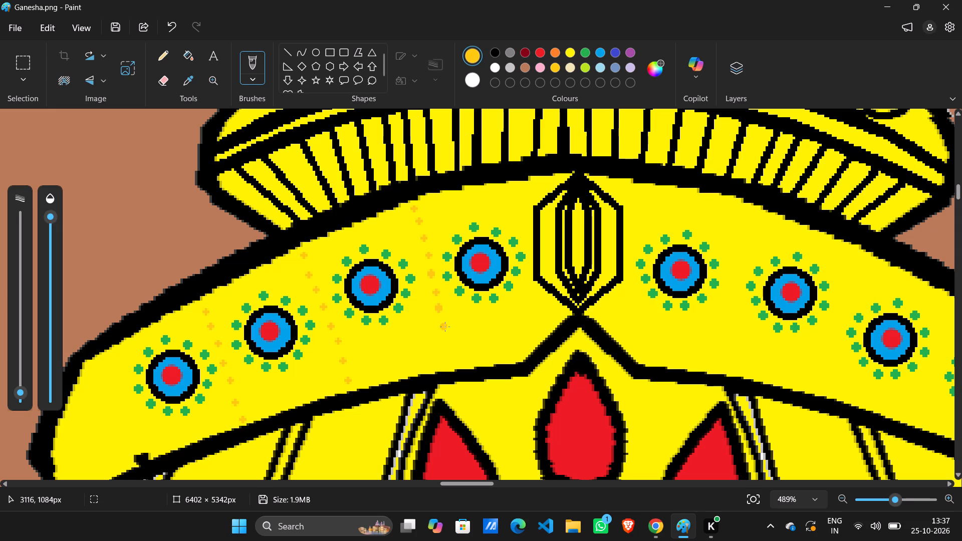
pyautogui.click(445, 327)
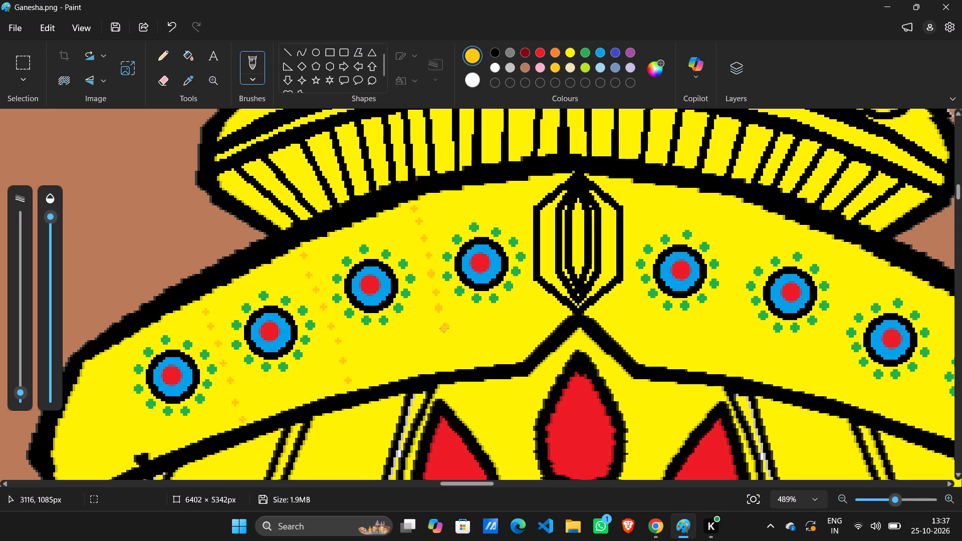
pyautogui.hotkey('ctrl', 'z')
pyautogui.click(443, 323)
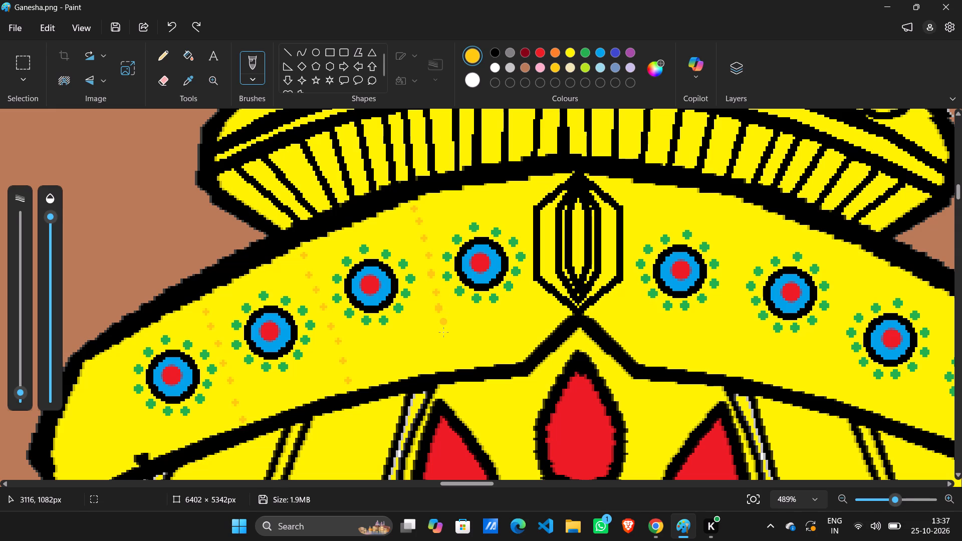
pyautogui.hotkey('ctrl', 'z')
pyautogui.click(443, 328)
pyautogui.click(446, 344)
pyautogui.hotkey('ctrl', 'z')
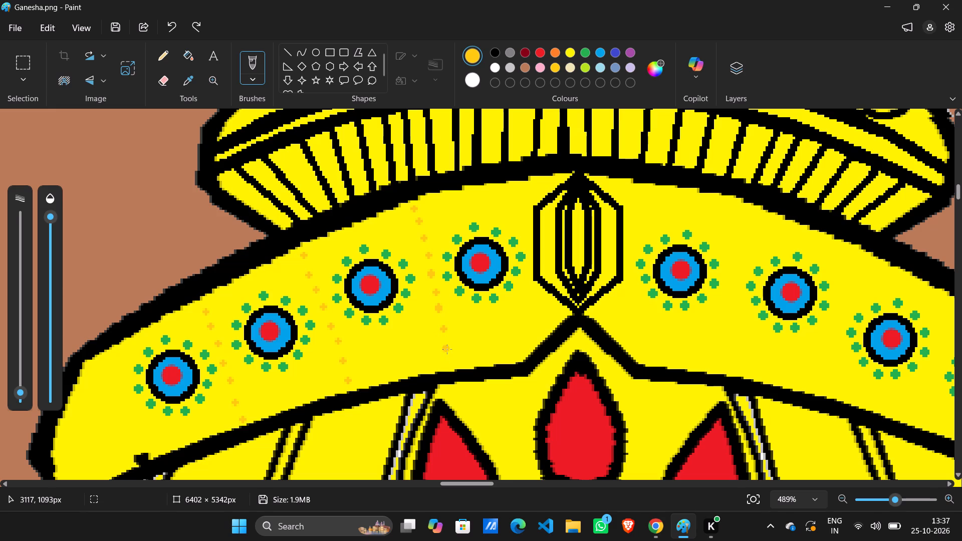
pyautogui.click(446, 348)
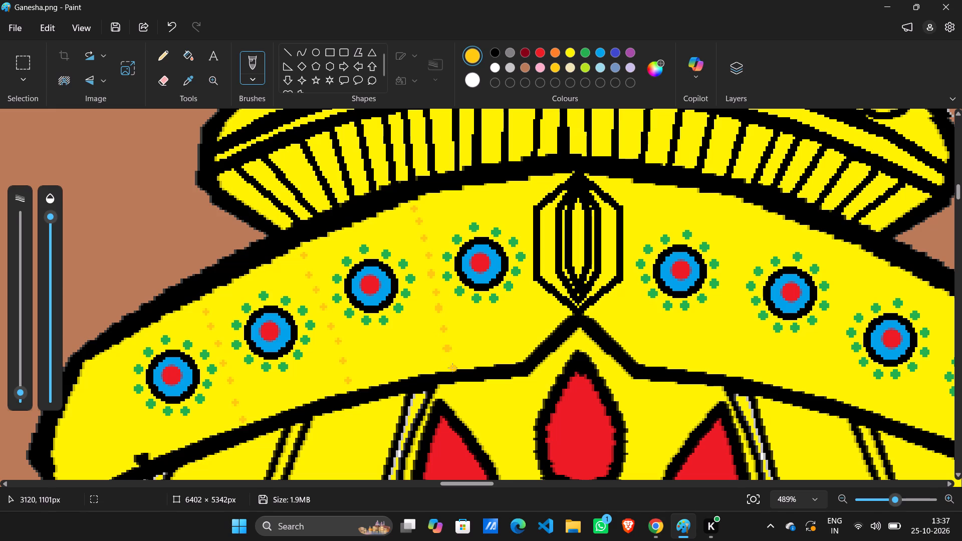
pyautogui.click(452, 368)
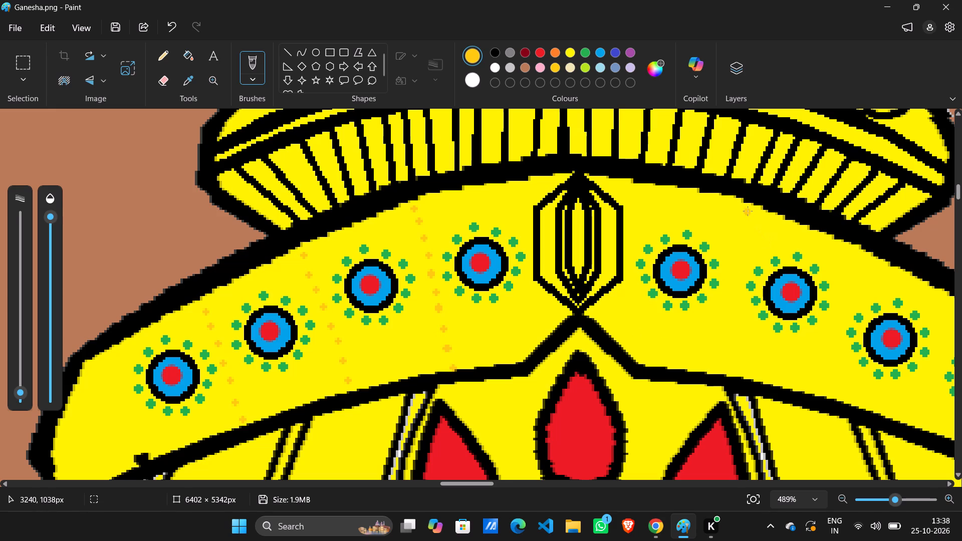
# Dot a mirrored gold divider line between the first and second jewels right of the central hexagonal ornament, redoing misplaced dots midway.
pyautogui.click(748, 210)
pyautogui.click(744, 224)
pyautogui.click(744, 241)
pyautogui.click(741, 258)
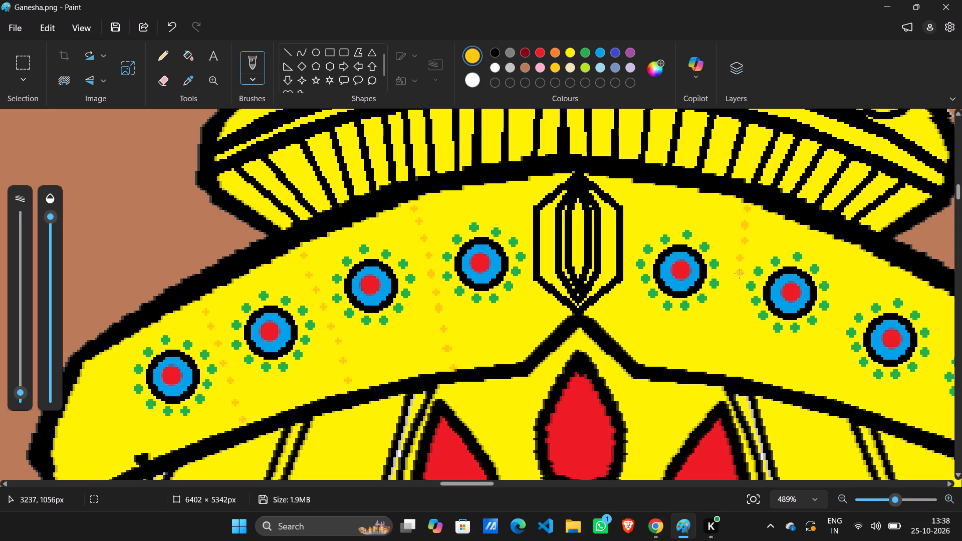
pyautogui.click(737, 277)
pyautogui.click(732, 304)
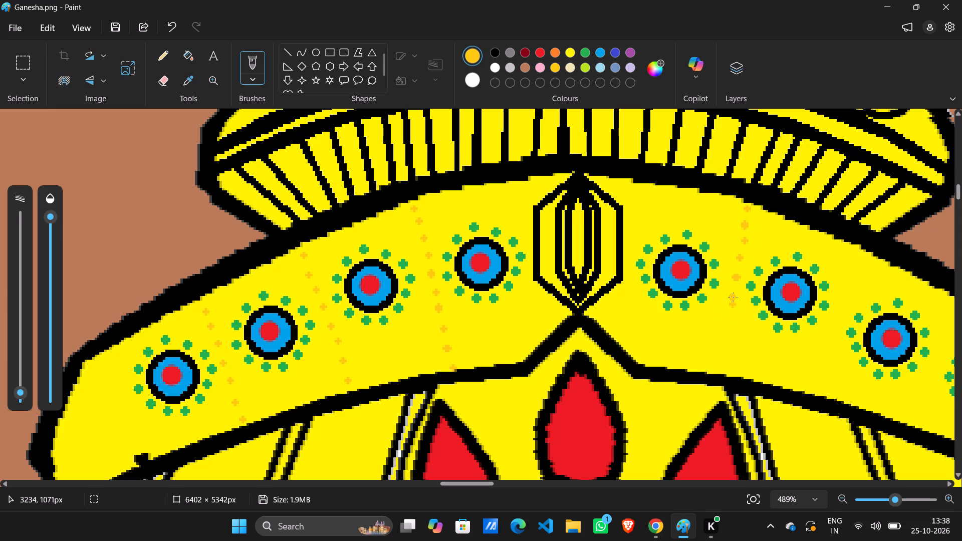
pyautogui.hotkey('ctrl', 'z')
pyautogui.click(736, 291)
pyautogui.hotkey('ctrl', 'z')
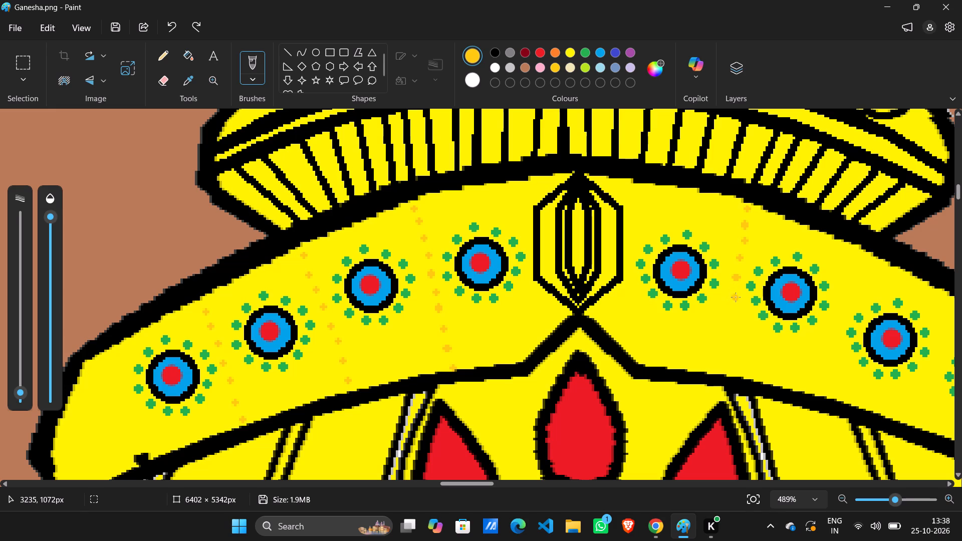
pyautogui.click(736, 296)
pyautogui.click(734, 309)
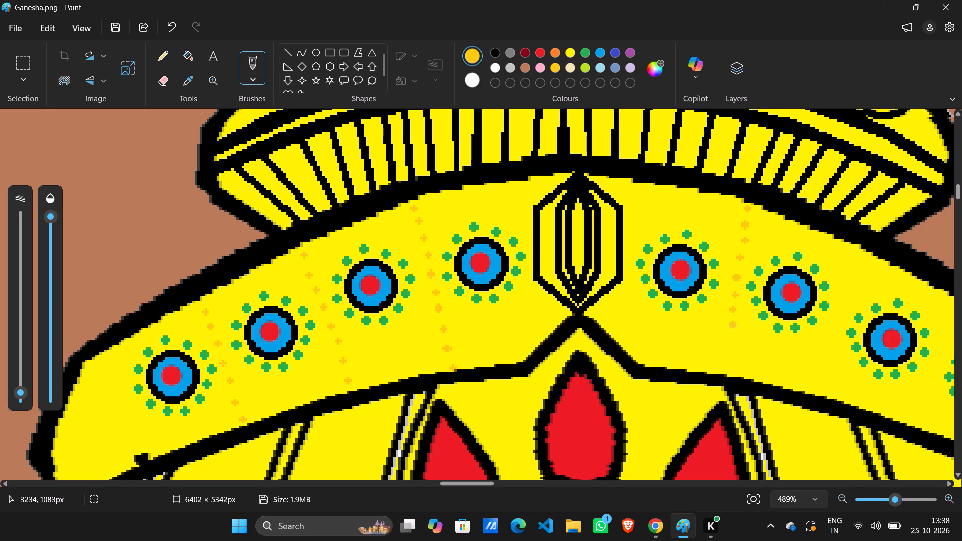
pyautogui.click(730, 327)
pyautogui.click(727, 340)
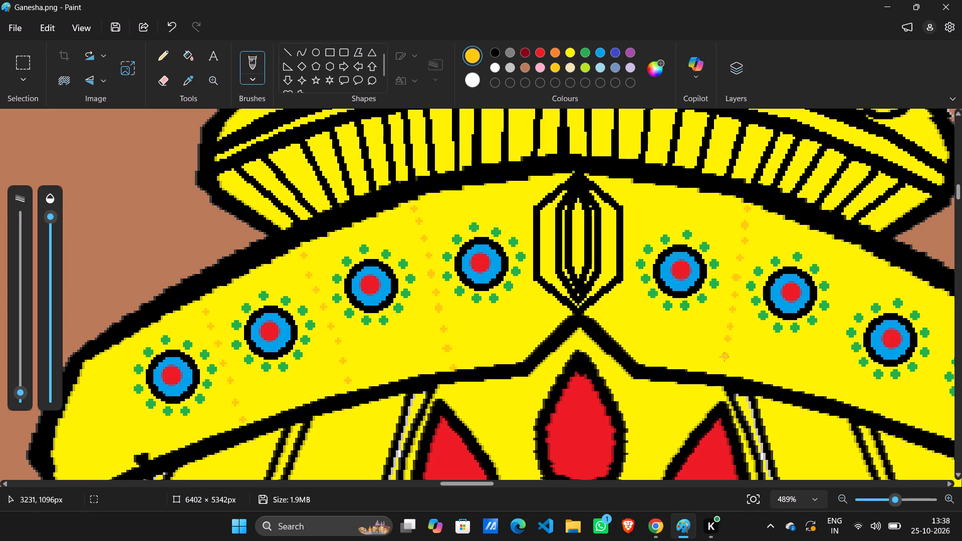
pyautogui.click(724, 357)
pyautogui.click(722, 372)
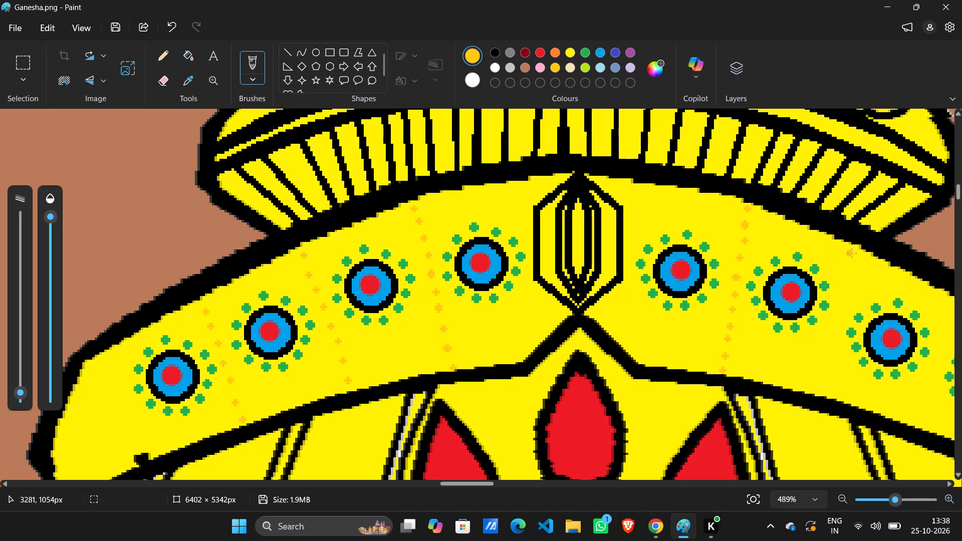
# Dot a gold divider line between the second and third jewels right of the central ornament, down to the band's lower outline.
pyautogui.click(860, 252)
pyautogui.click(855, 265)
pyautogui.click(849, 283)
pyautogui.click(843, 298)
pyautogui.click(841, 318)
pyautogui.hotkey('ctrl', 'z')
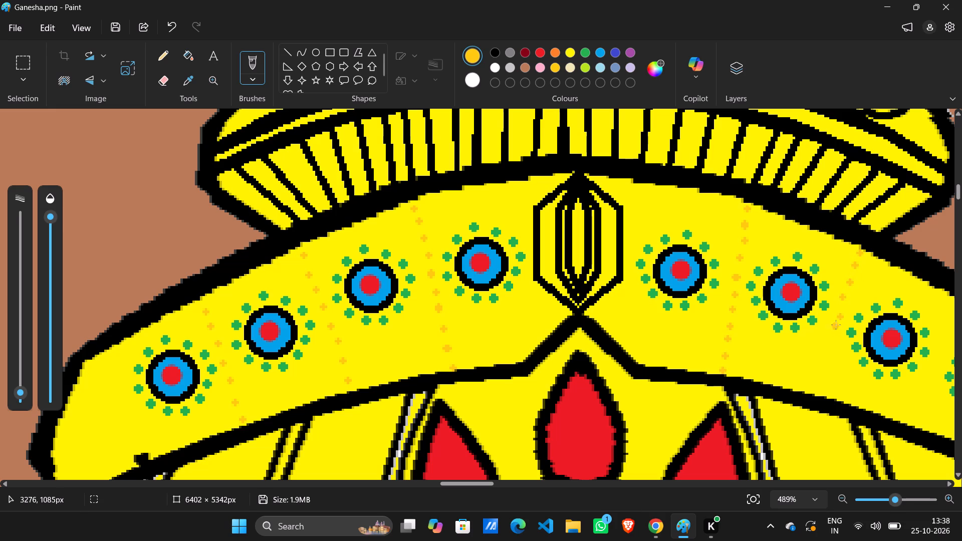
pyautogui.click(838, 310)
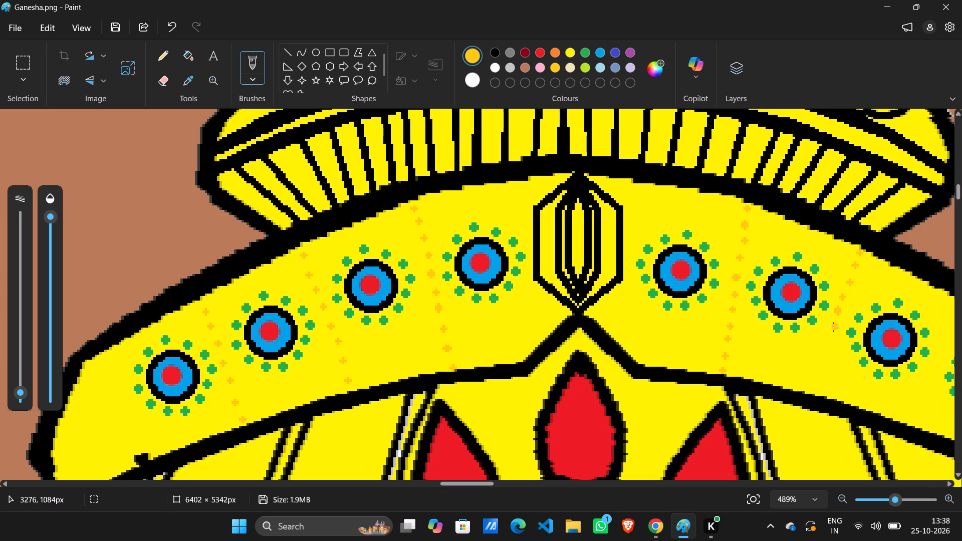
pyautogui.click(833, 327)
pyautogui.click(828, 344)
pyautogui.click(823, 361)
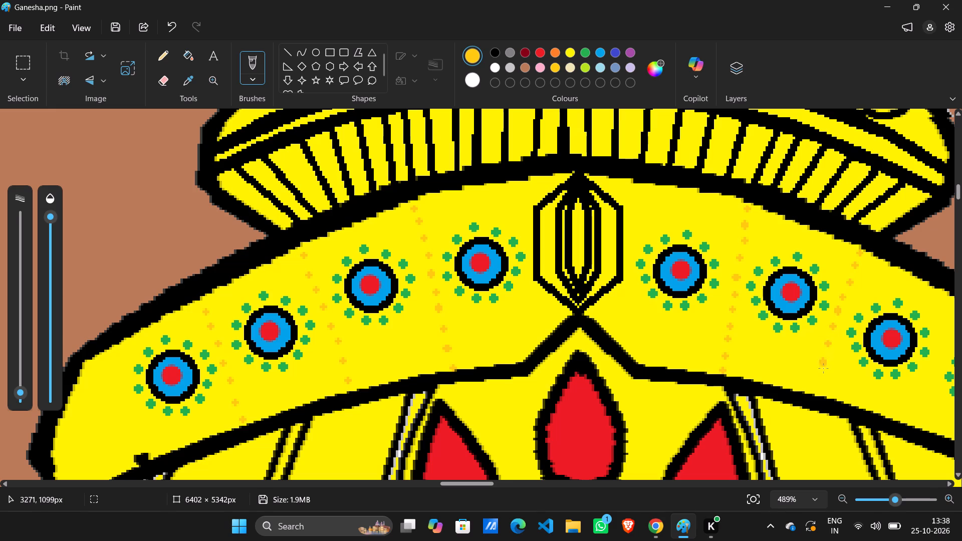
pyautogui.click(821, 379)
pyautogui.click(818, 397)
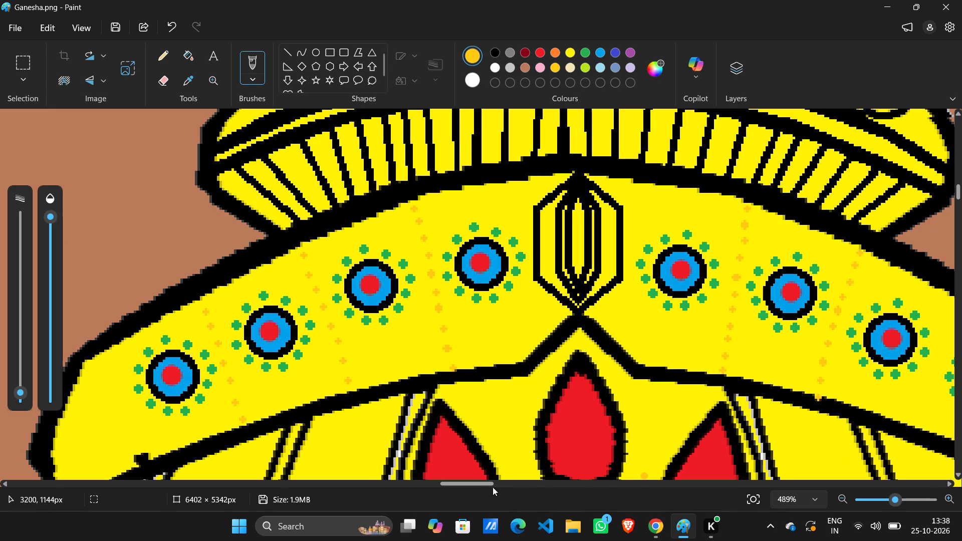
# Dot a gold divider line across the band between the third and fourth jewels right of the central ornament, redoing the lowest dot.
pyautogui.moveTo(487, 487); pyautogui.dragTo(519, 486)
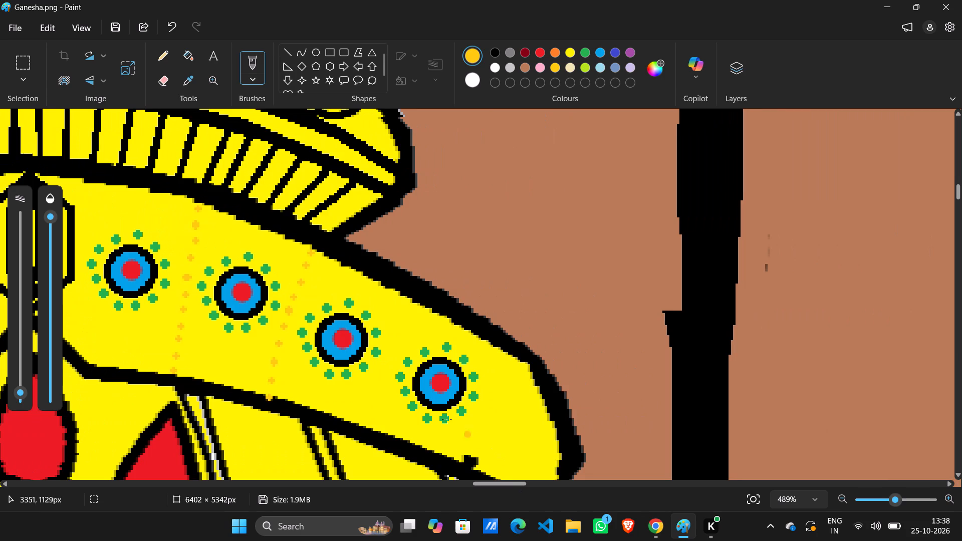
pyautogui.keyDown('ctrl'); pyautogui.scroll(4, 435, 405); pyautogui.keyUp('ctrl')
pyautogui.scroll(-1, 472, 388)
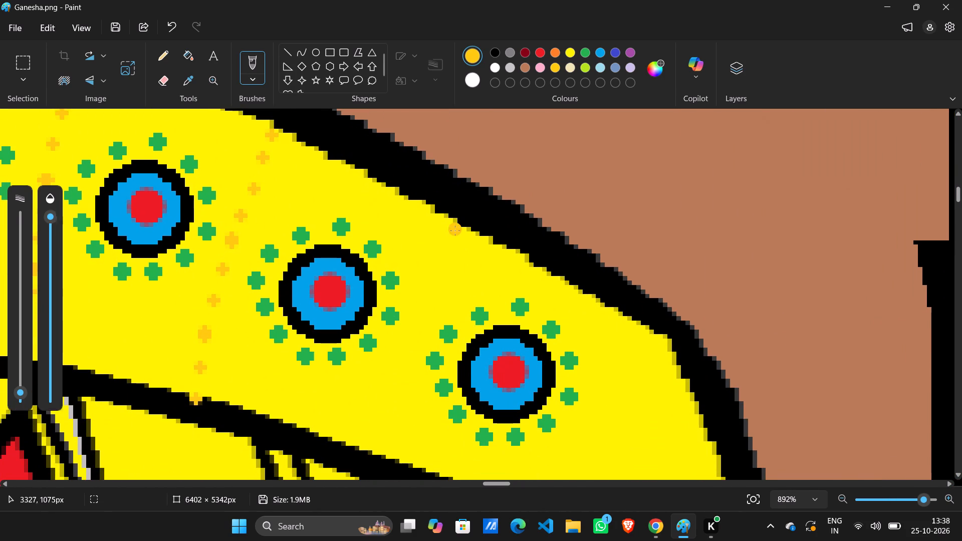
pyautogui.click(455, 232)
pyautogui.click(447, 252)
pyautogui.click(435, 278)
pyautogui.click(428, 300)
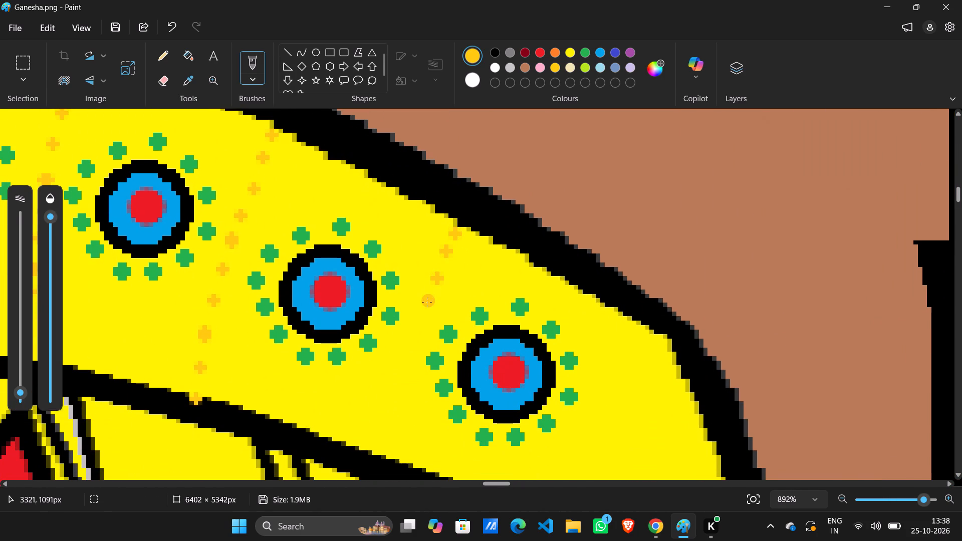
pyautogui.click(417, 327)
pyautogui.click(409, 351)
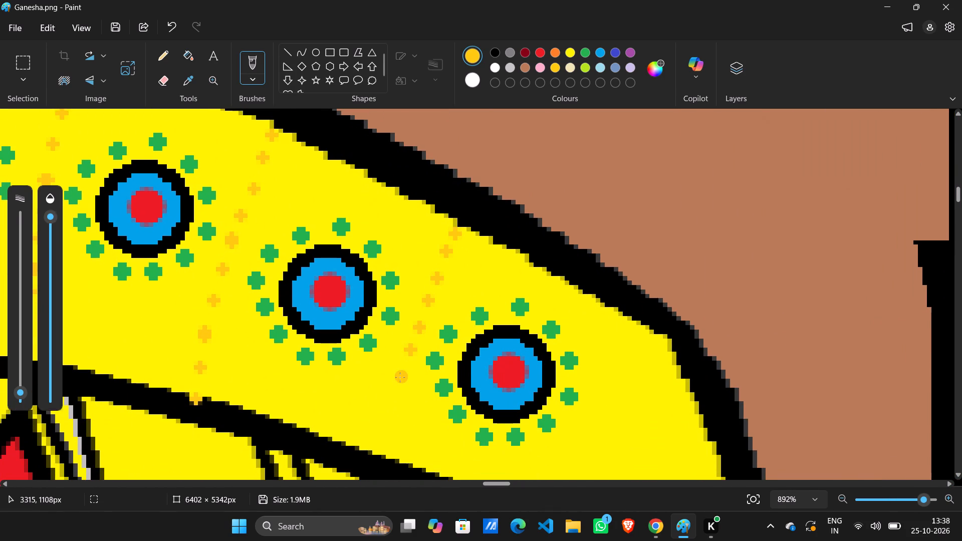
pyautogui.click(403, 373)
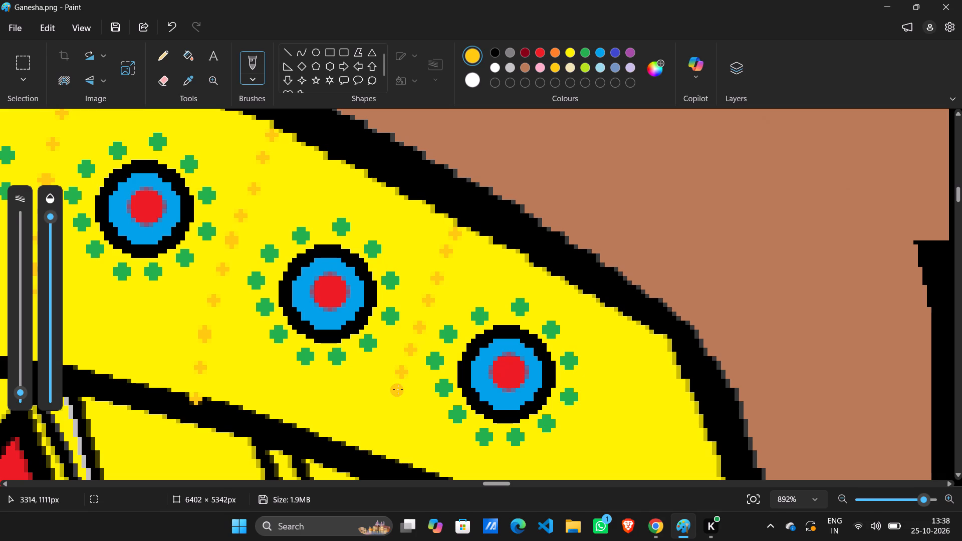
pyautogui.click(394, 395)
pyautogui.click(387, 416)
pyautogui.click(376, 446)
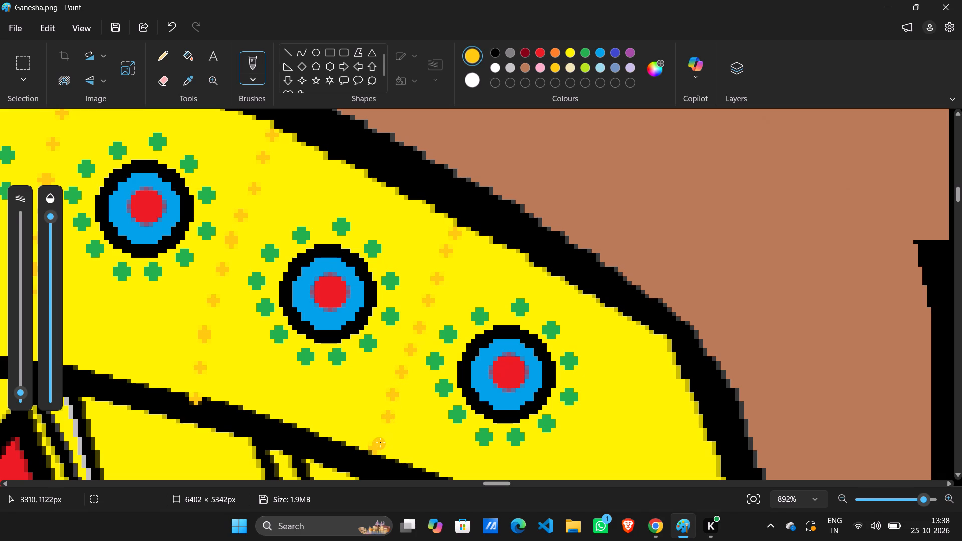
pyautogui.hotkey('ctrl', 'z')
pyautogui.click(381, 444)
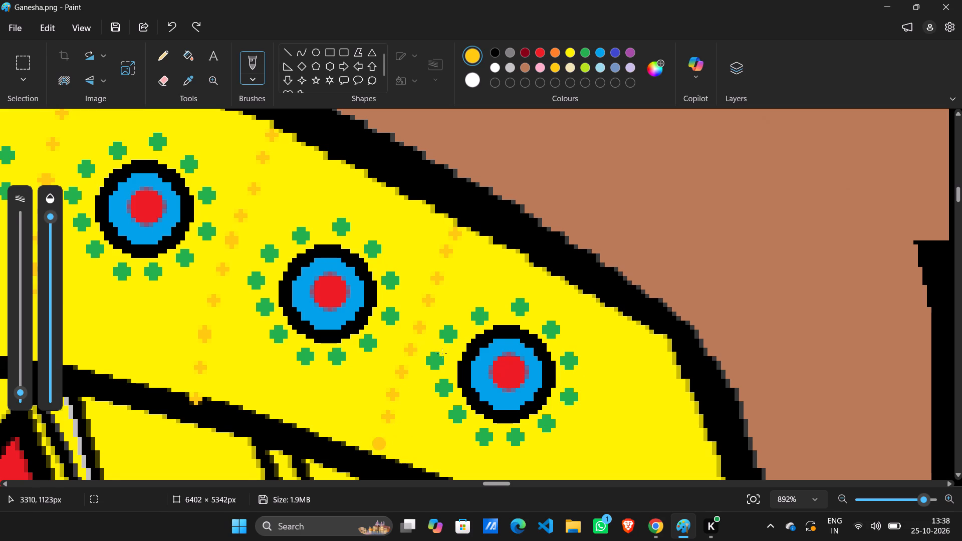
# Paint black over the stray gold dot on the band's lower outline, below the divider between the second and third jewels right of the ornament.
pyautogui.keyDown('ctrl'); pyautogui.scroll(-5, 486, 316); pyautogui.keyUp('ctrl')
pyautogui.keyDown('ctrl'); pyautogui.scroll(-7, 575, 306); pyautogui.keyUp('ctrl')
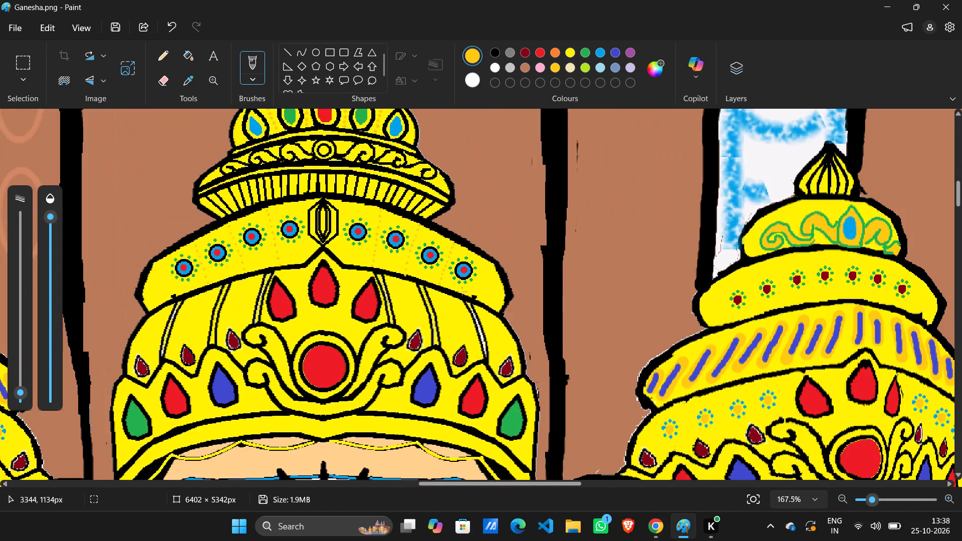
pyautogui.keyDown('ctrl'); pyautogui.scroll(7, 462, 292); pyautogui.keyUp('ctrl')
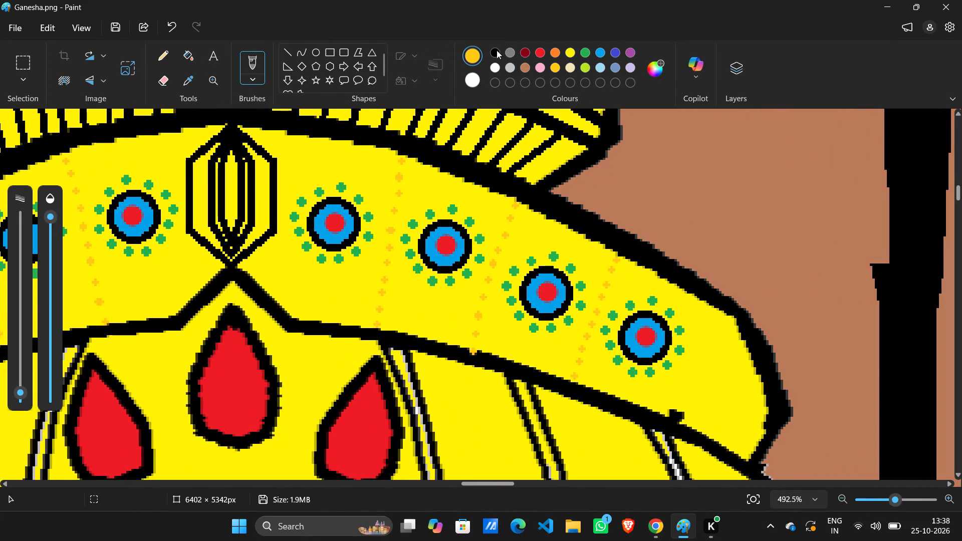
pyautogui.click(500, 50)
pyautogui.moveTo(463, 354); pyautogui.dragTo(481, 358)
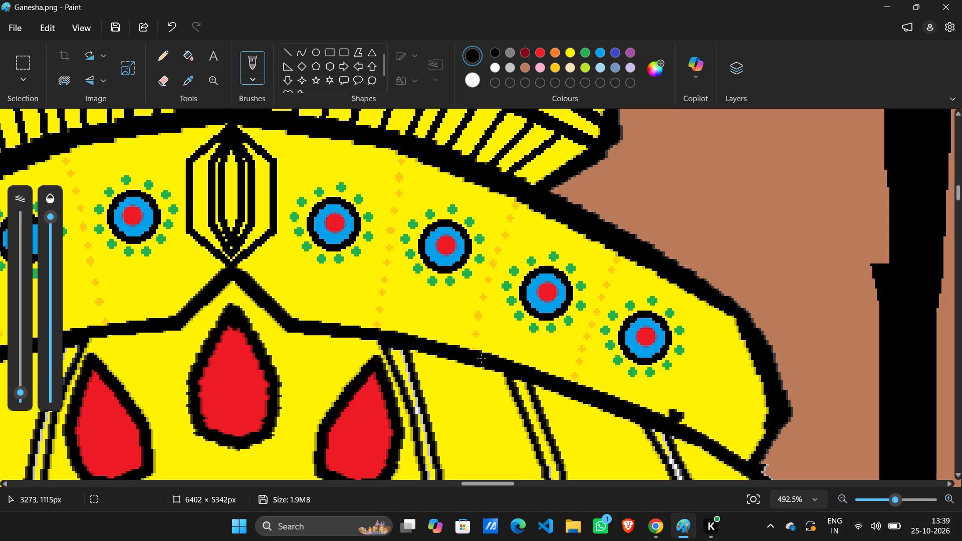
pyautogui.moveTo(481, 358); pyautogui.dragTo(473, 357)
pyautogui.moveTo(469, 352); pyautogui.dragTo(483, 356)
# Fill the innermost sliver of the central hexagonal ornament with red.
pyautogui.keyDown('ctrl'); pyautogui.scroll(-4, 430, 336); pyautogui.keyUp('ctrl')
pyautogui.keyDown('ctrl'); pyautogui.scroll(-2, 347, 308); pyautogui.keyUp('ctrl')
pyautogui.keyDown('ctrl'); pyautogui.scroll(7, 308, 276); pyautogui.keyUp('ctrl')
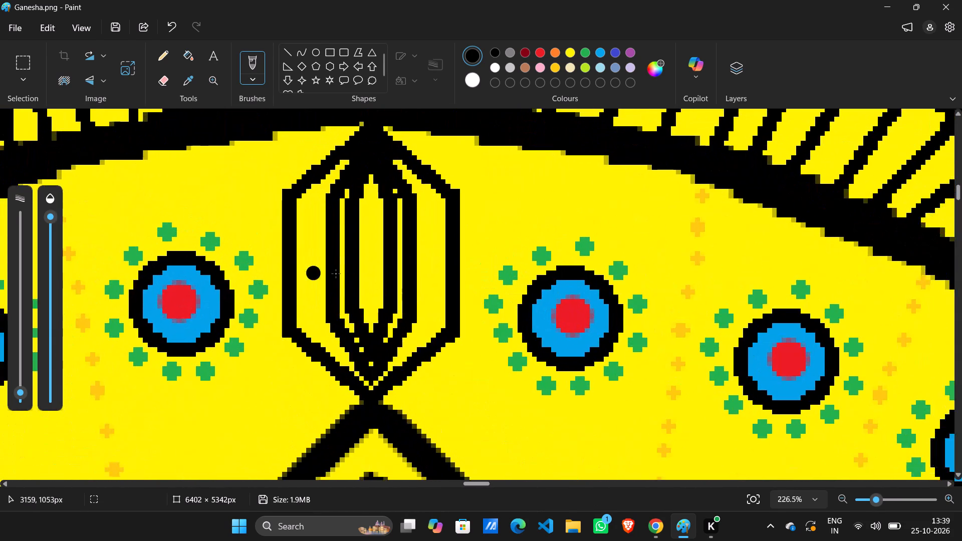
pyautogui.keyDown('ctrl'); pyautogui.scroll(3, 352, 273); pyautogui.keyUp('ctrl')
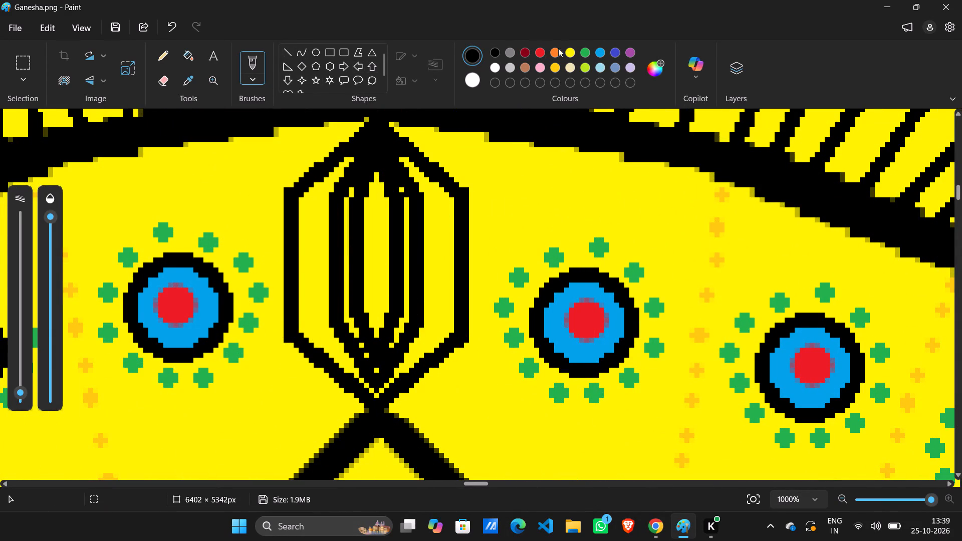
pyautogui.click(539, 54)
pyautogui.click(189, 56)
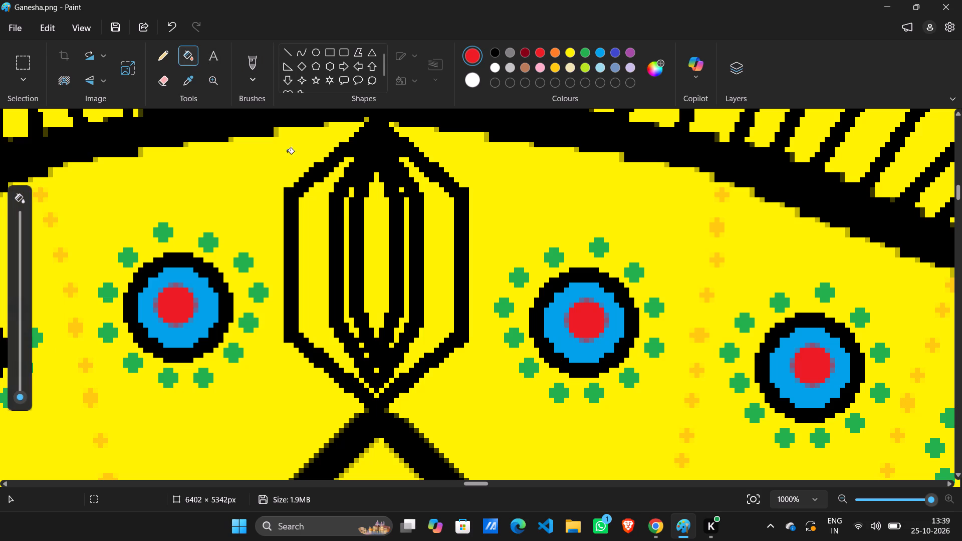
pyautogui.click(374, 229)
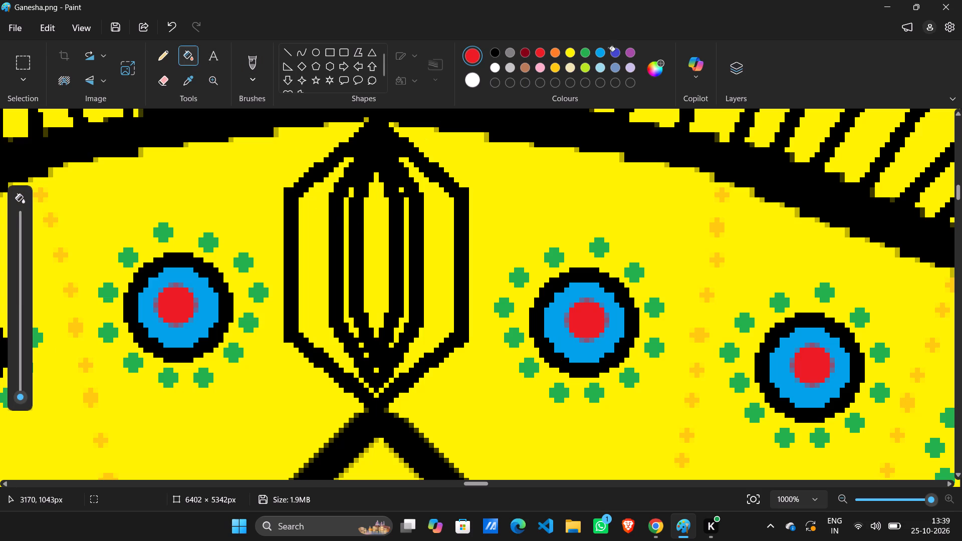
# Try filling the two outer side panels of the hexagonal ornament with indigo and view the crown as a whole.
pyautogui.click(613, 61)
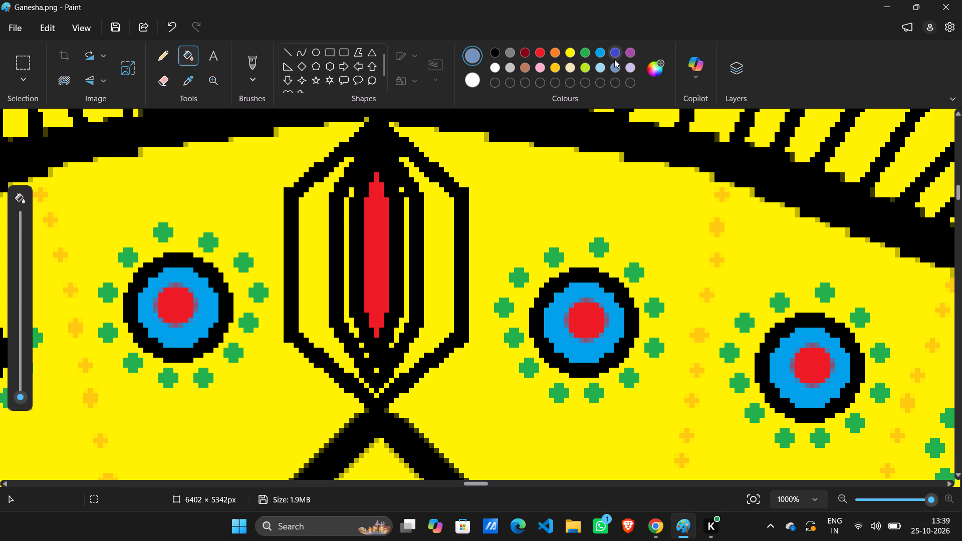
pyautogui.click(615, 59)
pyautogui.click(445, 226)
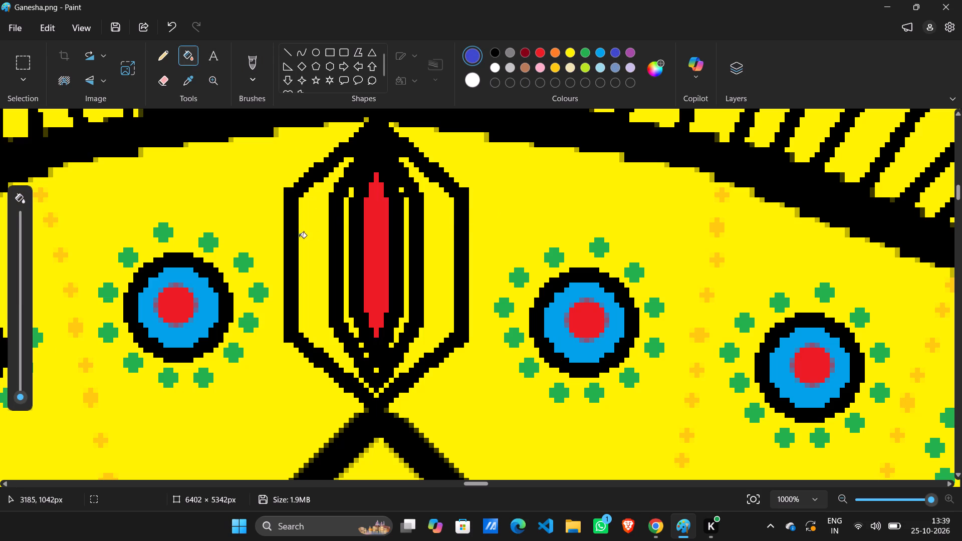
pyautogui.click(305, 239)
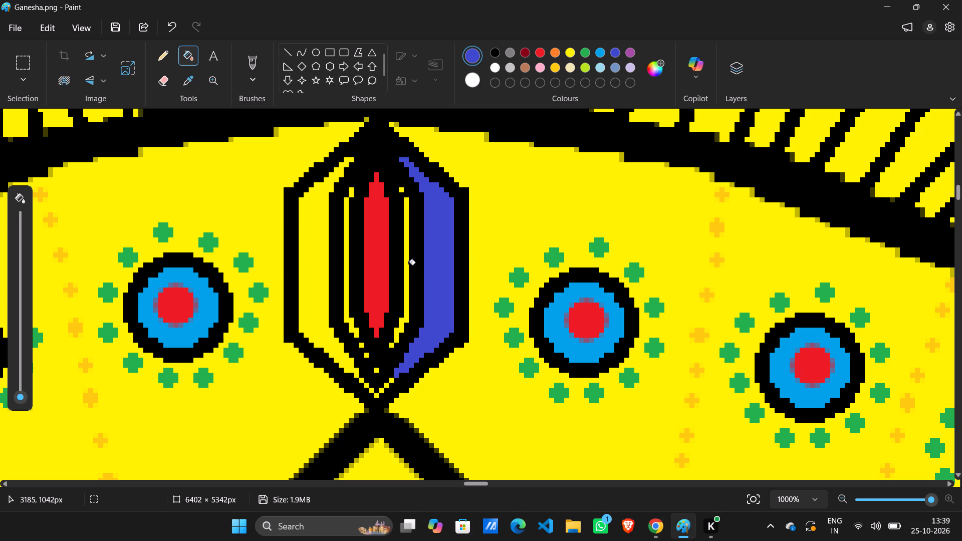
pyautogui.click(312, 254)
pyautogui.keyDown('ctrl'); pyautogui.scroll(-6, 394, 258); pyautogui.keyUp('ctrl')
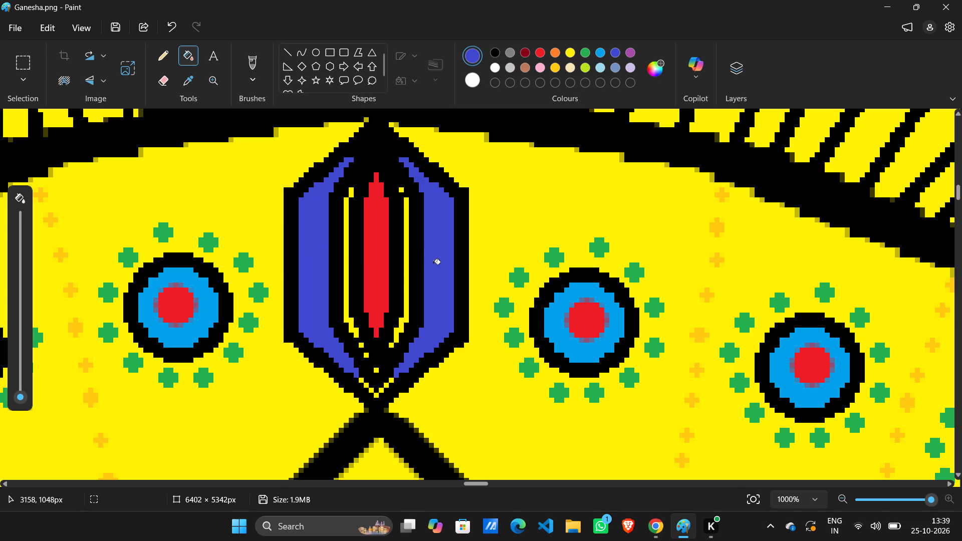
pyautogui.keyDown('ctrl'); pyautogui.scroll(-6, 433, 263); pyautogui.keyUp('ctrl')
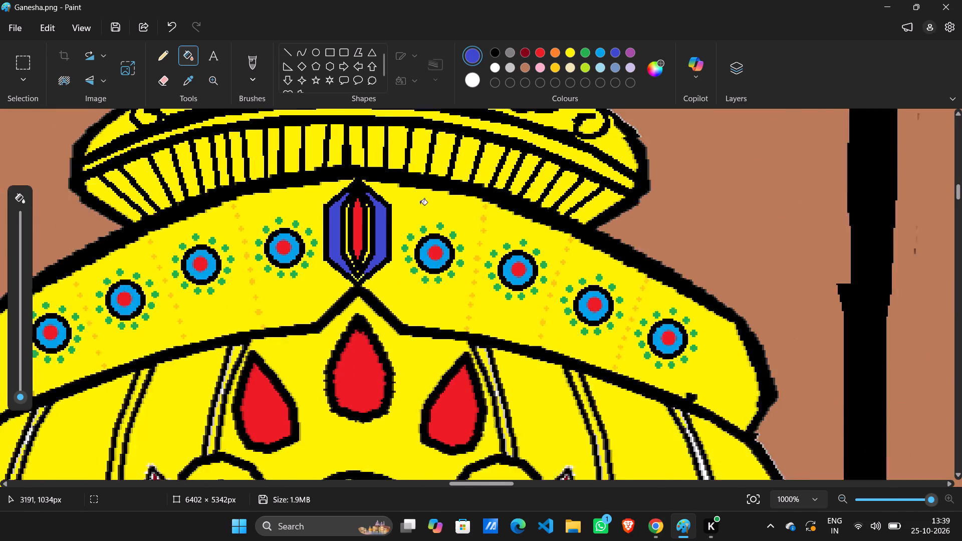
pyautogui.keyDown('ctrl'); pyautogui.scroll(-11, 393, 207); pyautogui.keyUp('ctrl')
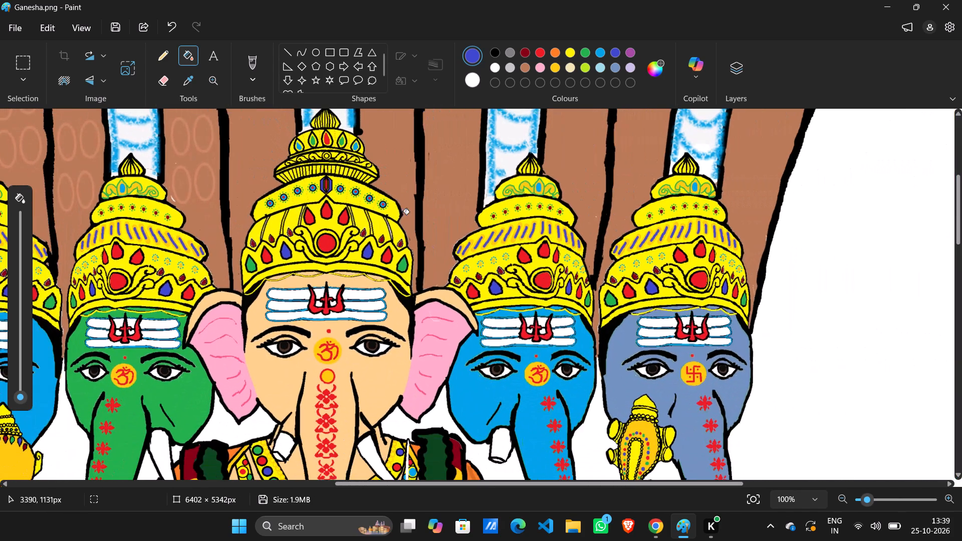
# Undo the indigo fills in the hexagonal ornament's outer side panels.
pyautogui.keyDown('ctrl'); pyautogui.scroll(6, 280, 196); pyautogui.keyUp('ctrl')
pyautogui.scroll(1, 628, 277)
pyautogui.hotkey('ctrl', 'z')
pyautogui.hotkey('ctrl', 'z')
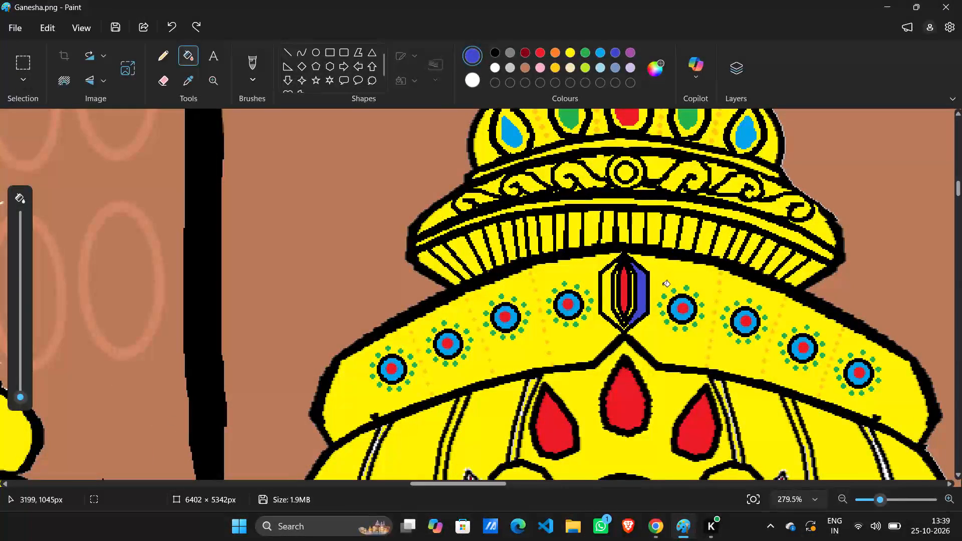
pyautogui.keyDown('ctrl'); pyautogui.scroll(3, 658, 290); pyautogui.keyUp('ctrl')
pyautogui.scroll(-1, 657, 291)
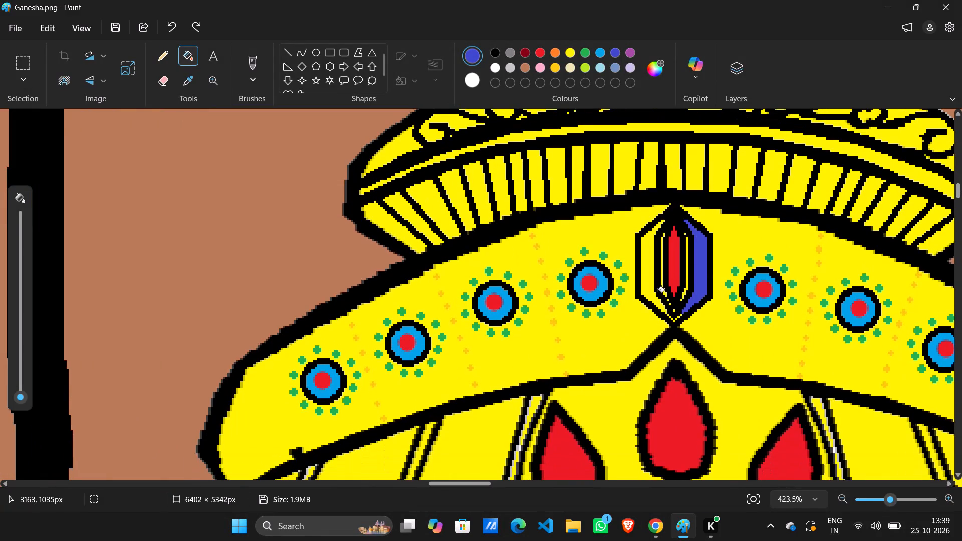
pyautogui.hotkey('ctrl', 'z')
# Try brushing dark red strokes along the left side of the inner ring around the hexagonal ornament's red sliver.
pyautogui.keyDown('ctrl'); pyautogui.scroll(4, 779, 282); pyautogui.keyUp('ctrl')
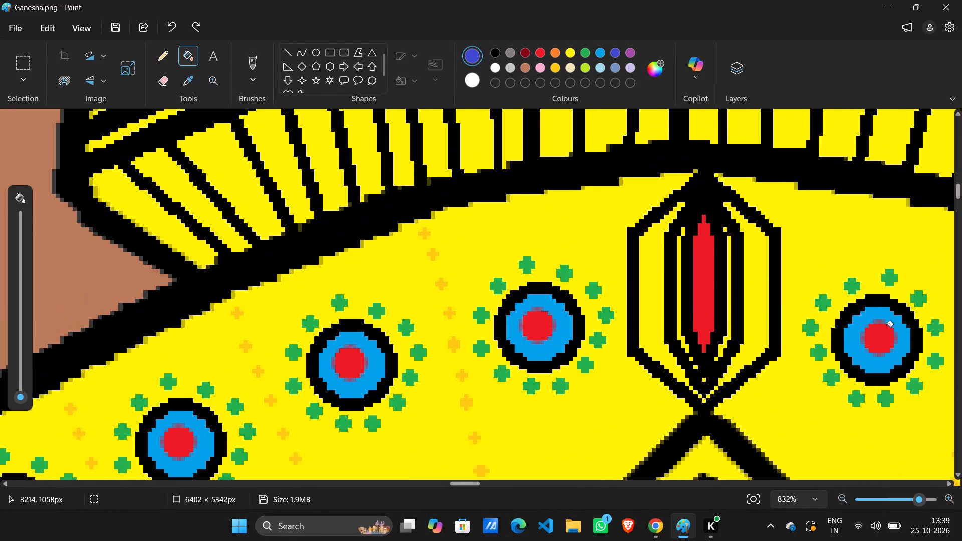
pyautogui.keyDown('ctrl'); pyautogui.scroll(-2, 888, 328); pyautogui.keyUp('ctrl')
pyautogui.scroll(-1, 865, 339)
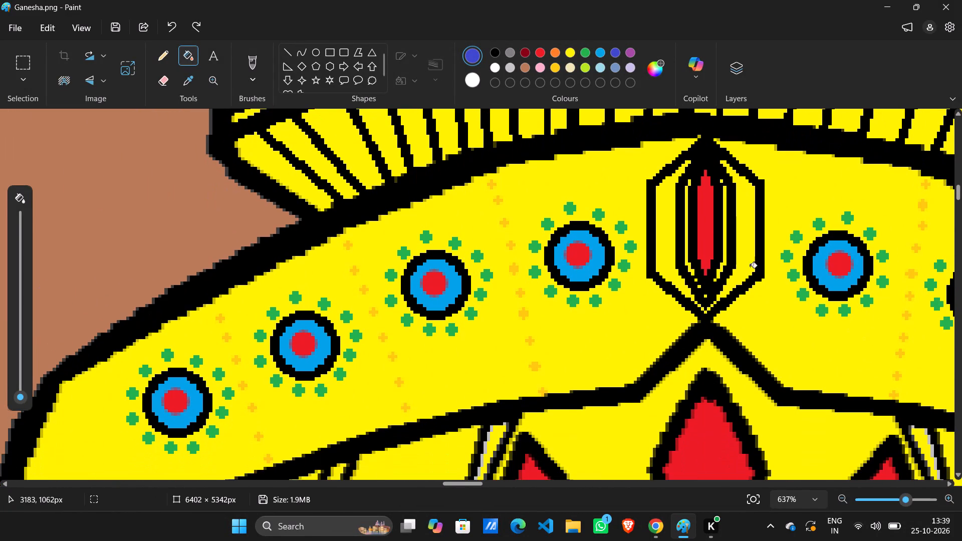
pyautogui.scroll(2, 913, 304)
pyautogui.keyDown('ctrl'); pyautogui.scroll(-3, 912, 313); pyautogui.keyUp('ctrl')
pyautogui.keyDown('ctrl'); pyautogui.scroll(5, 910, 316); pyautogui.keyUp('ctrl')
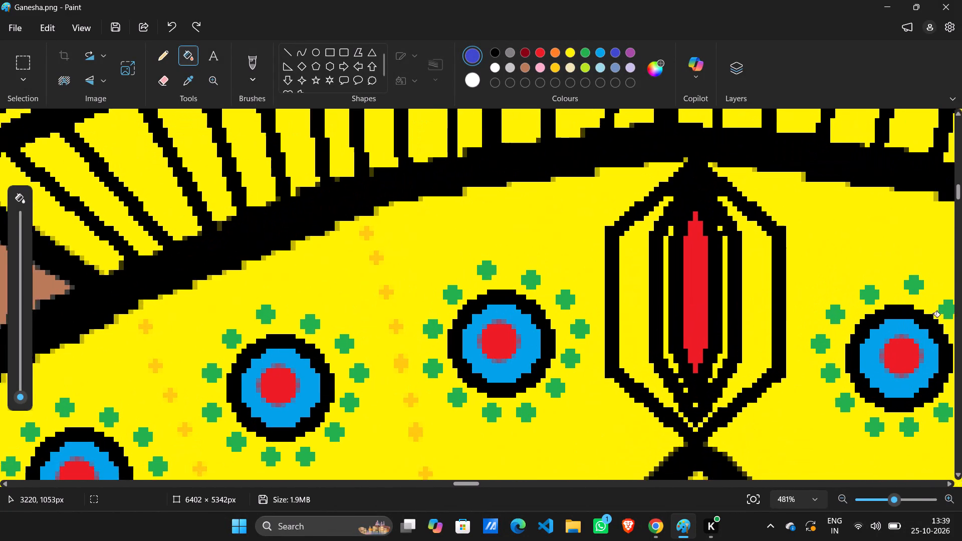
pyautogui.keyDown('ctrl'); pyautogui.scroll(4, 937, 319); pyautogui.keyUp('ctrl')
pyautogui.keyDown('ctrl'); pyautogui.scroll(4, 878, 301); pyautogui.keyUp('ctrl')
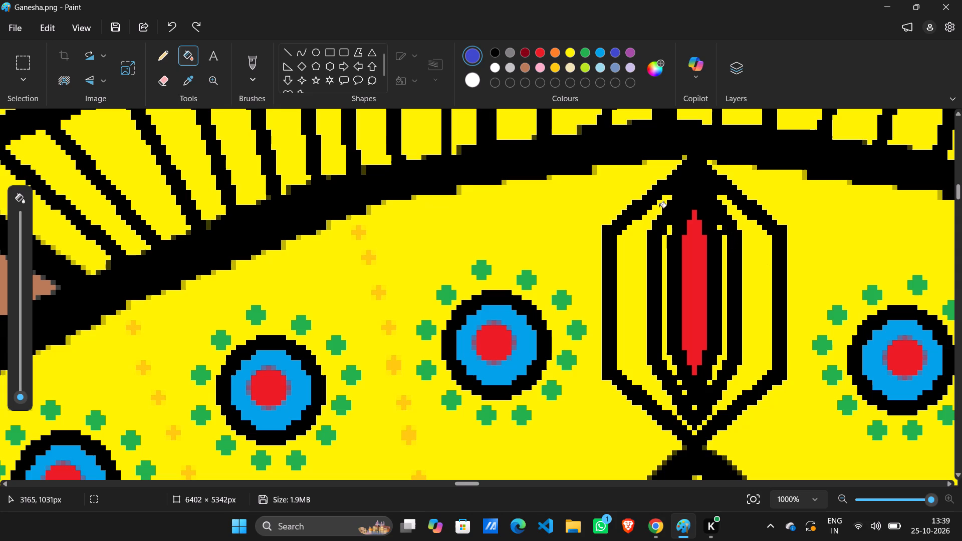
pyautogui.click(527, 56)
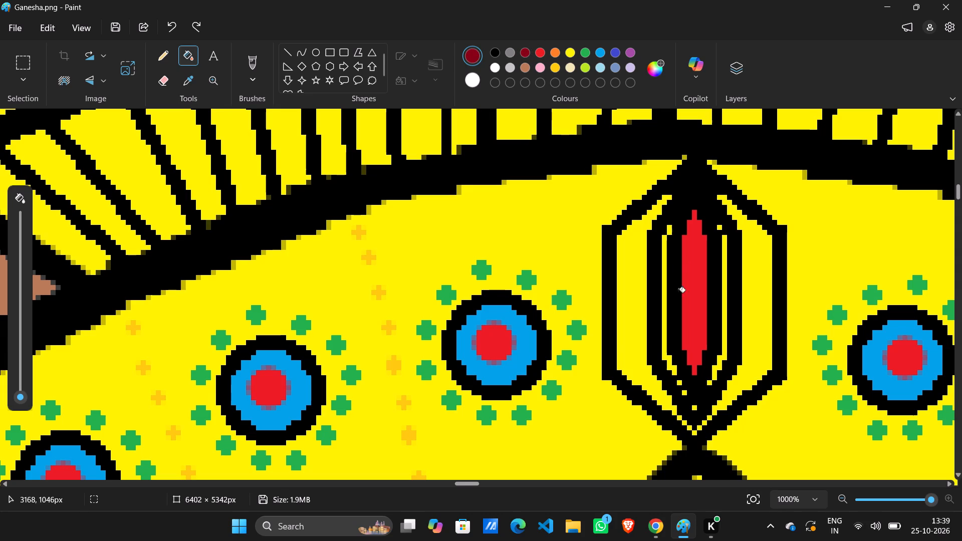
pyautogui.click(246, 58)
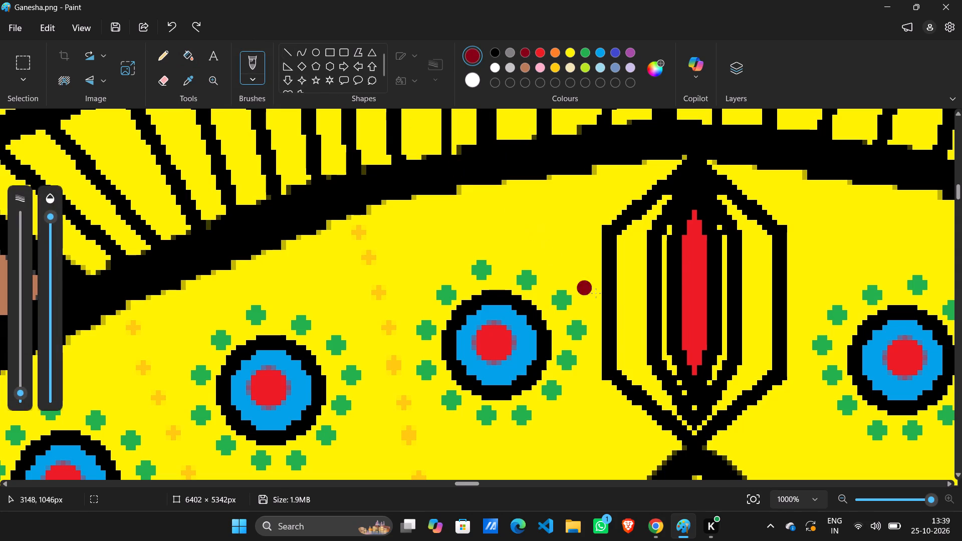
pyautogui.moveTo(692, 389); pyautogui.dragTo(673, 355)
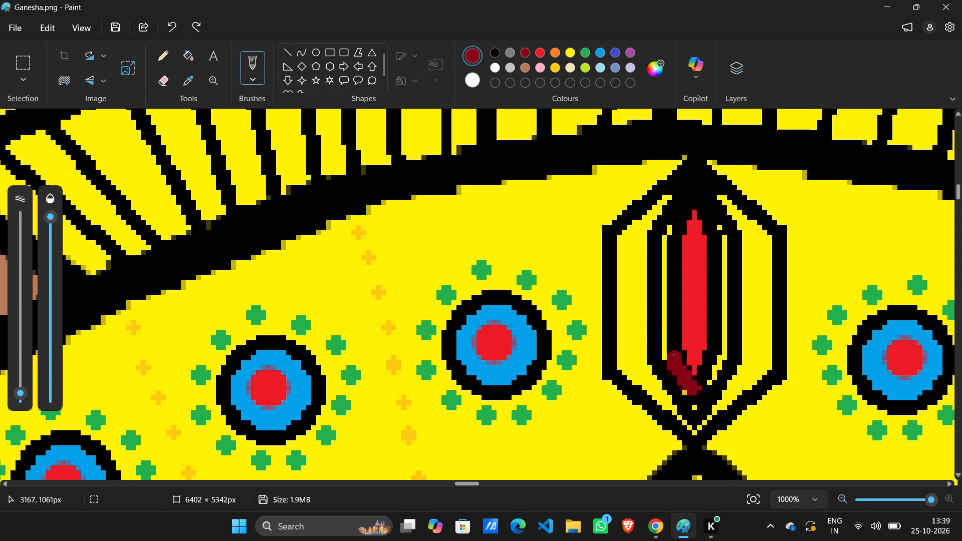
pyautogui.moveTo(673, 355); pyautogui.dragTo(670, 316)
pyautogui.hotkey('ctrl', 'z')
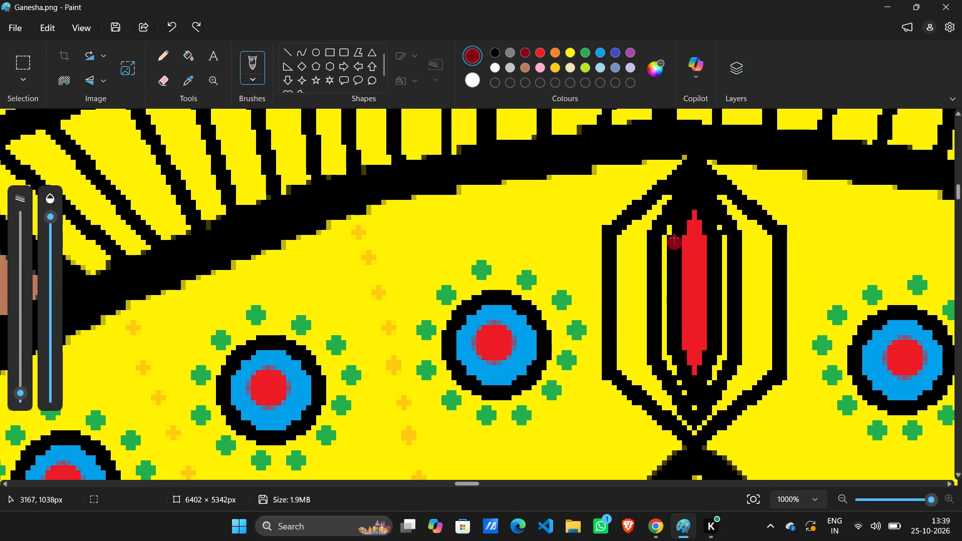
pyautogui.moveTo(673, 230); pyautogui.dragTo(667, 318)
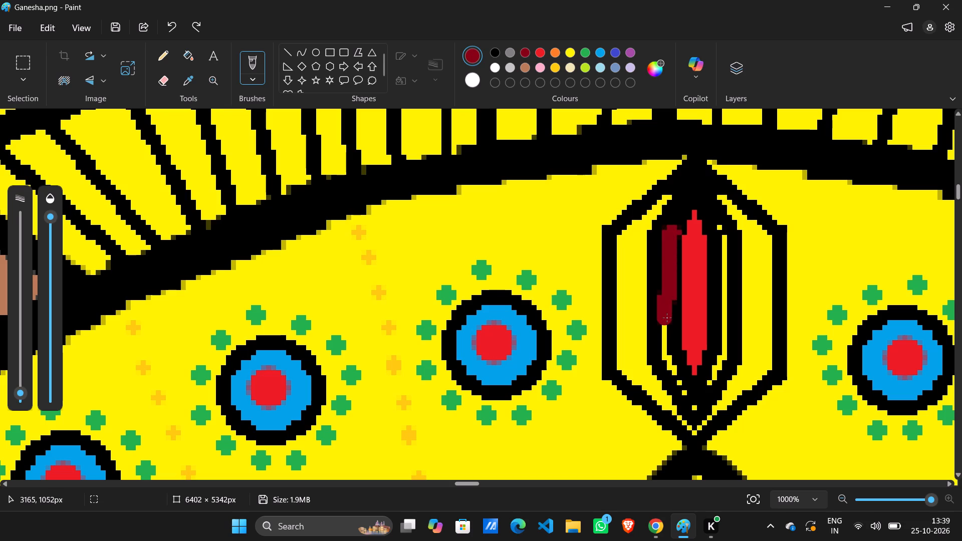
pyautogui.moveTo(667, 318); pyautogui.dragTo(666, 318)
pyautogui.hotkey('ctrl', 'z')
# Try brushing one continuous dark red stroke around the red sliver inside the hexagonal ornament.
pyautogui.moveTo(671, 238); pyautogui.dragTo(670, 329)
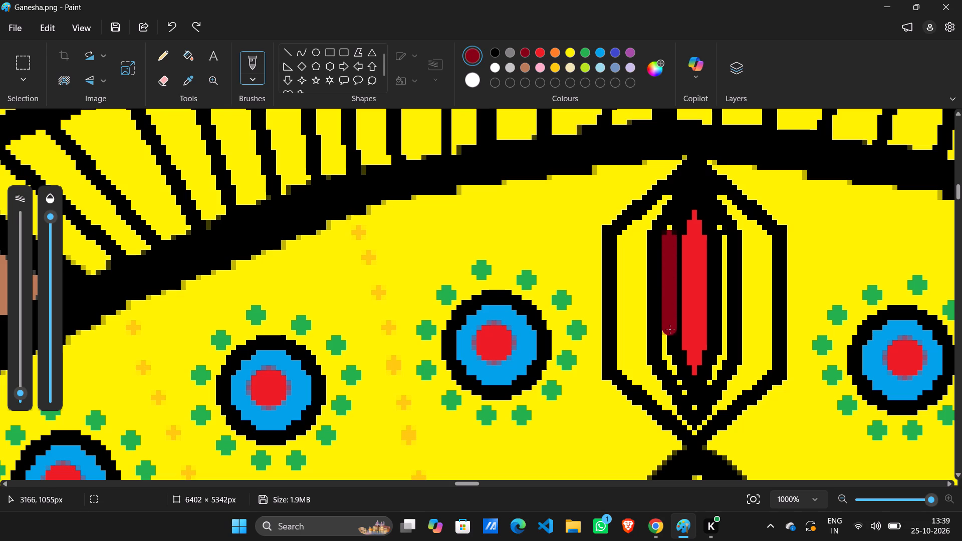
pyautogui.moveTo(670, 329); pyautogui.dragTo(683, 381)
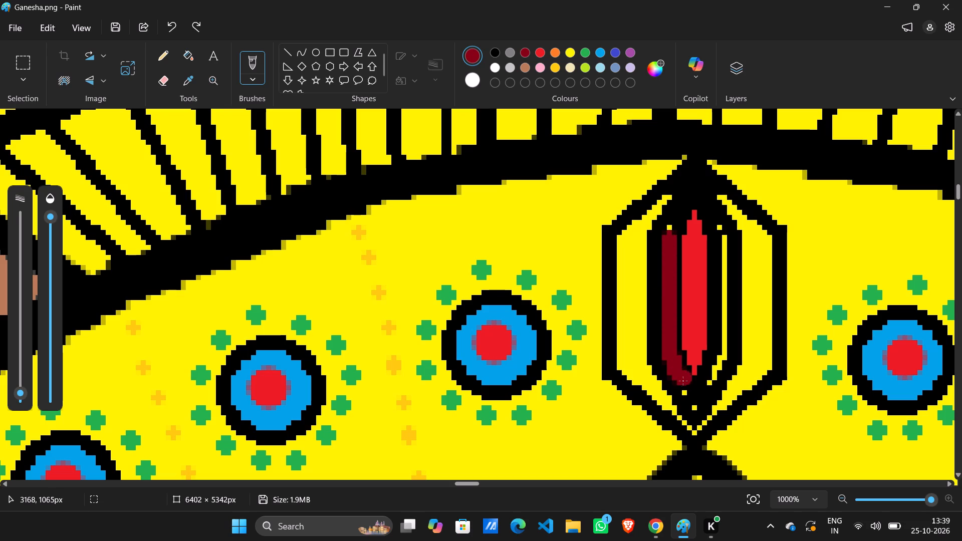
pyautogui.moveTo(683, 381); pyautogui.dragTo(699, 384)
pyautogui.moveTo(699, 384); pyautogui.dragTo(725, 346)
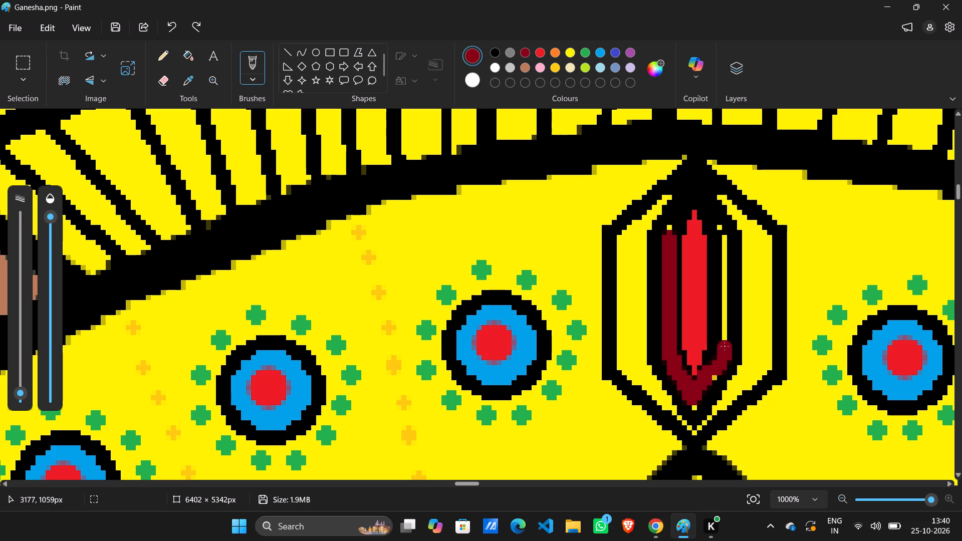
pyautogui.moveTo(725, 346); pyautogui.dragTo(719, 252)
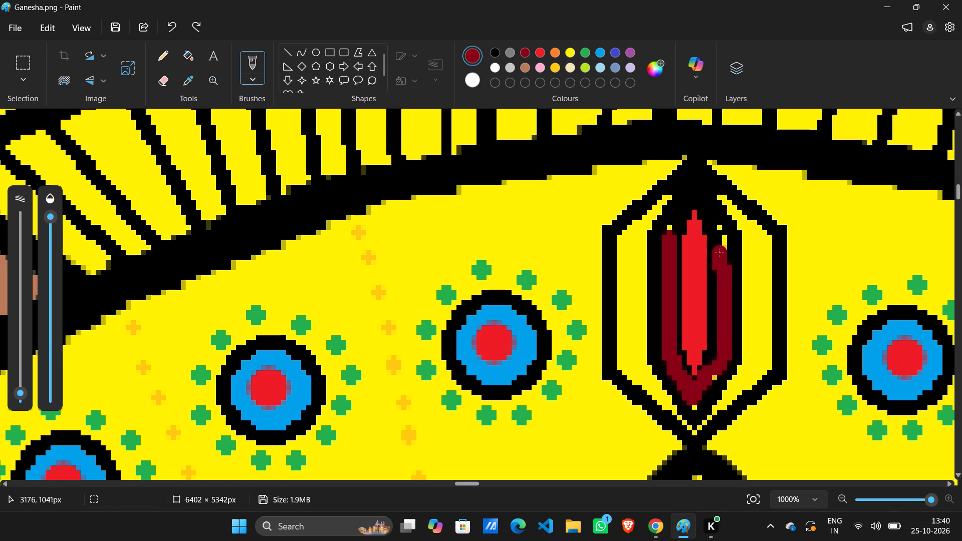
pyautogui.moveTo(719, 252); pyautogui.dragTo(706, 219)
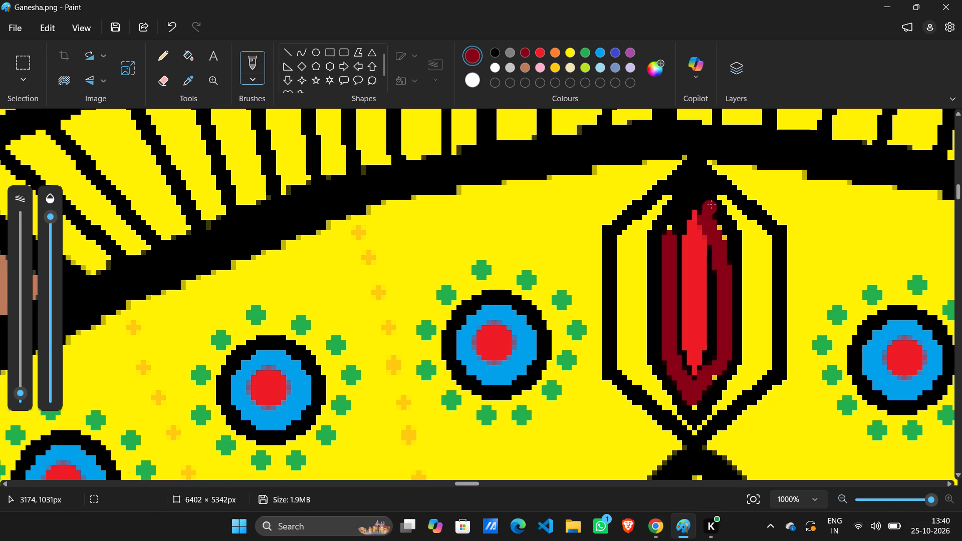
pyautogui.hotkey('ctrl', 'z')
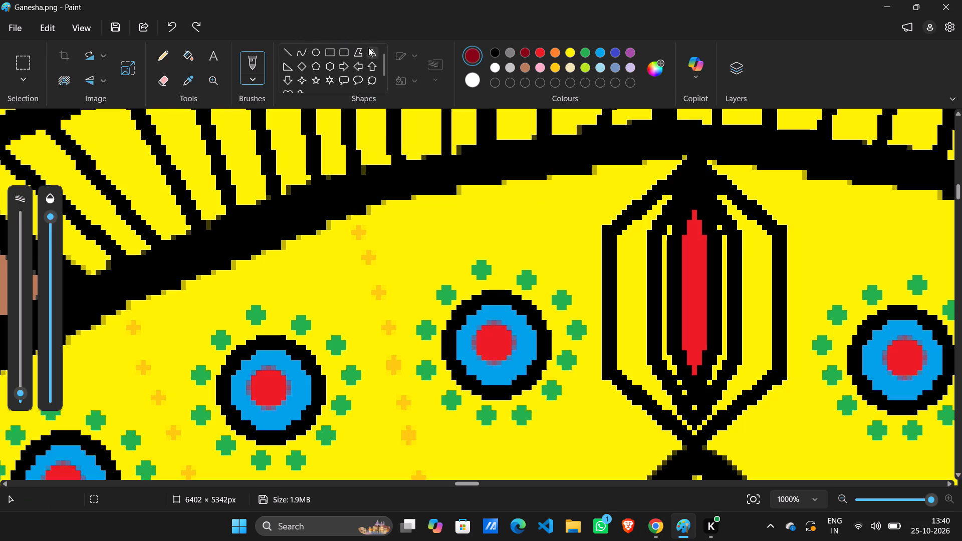
# Trace the inner ring around the hexagonal ornament's red sliver with a closed dark red polygon outline.
pyautogui.click(361, 51)
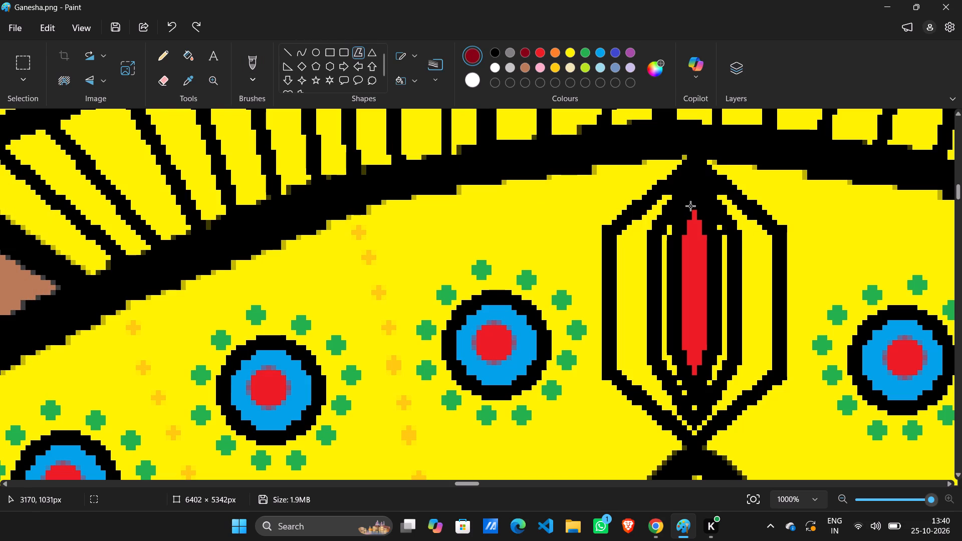
pyautogui.moveTo(694, 205); pyautogui.dragTo(664, 240)
pyautogui.moveTo(665, 252); pyautogui.dragTo(674, 339)
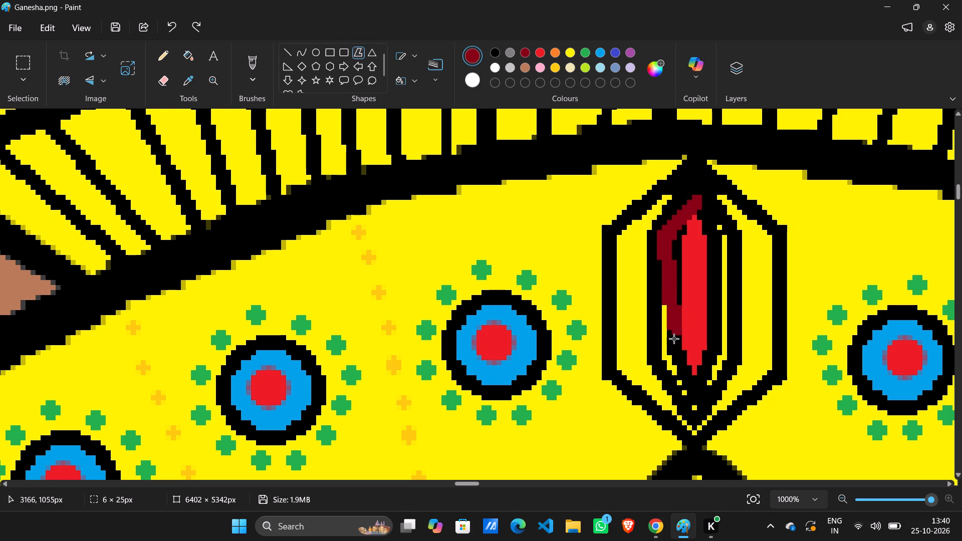
pyautogui.moveTo(674, 339); pyautogui.dragTo(665, 359)
pyautogui.moveTo(667, 363); pyautogui.dragTo(688, 403)
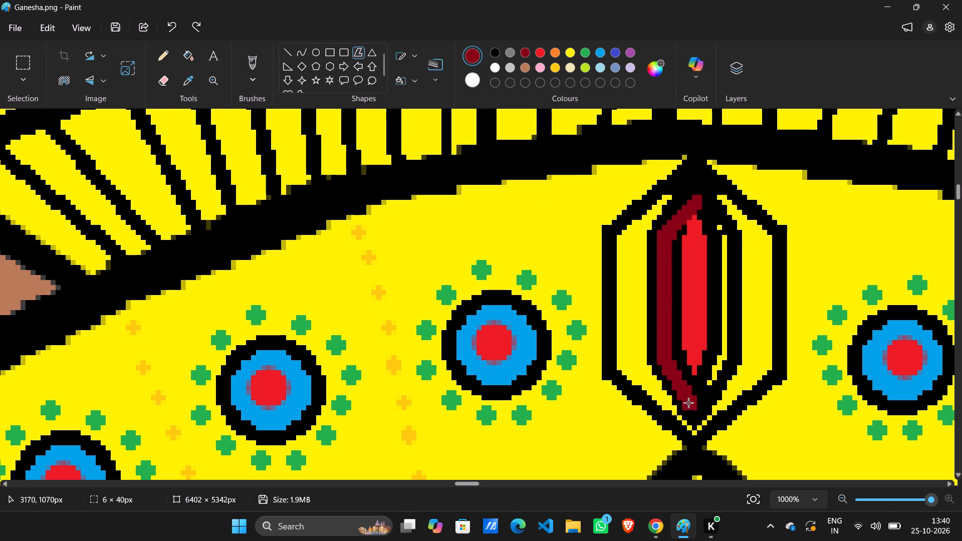
pyautogui.moveTo(688, 403); pyautogui.dragTo(695, 405)
pyautogui.moveTo(694, 405); pyautogui.dragTo(722, 358)
pyautogui.moveTo(722, 357); pyautogui.dragTo(721, 236)
pyautogui.moveTo(721, 234); pyautogui.dragTo(690, 205)
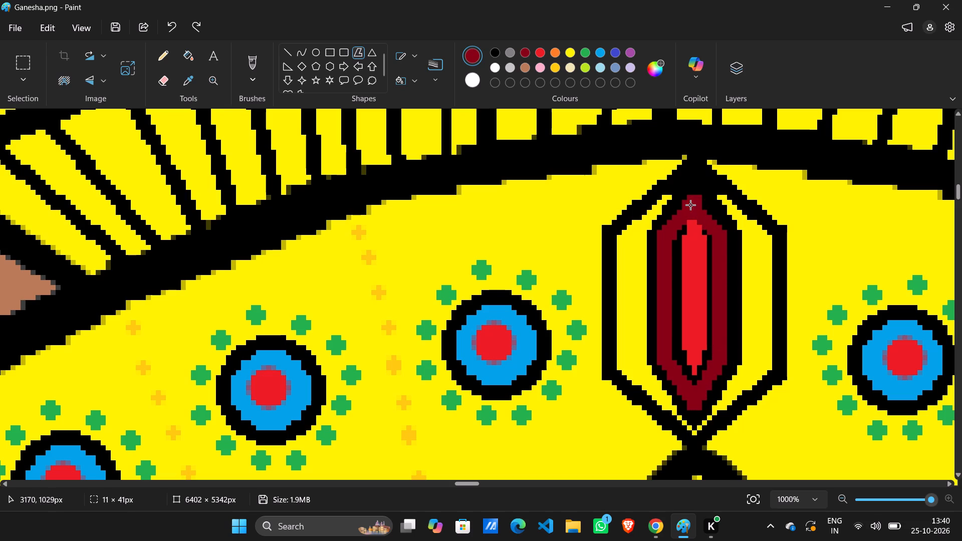
pyautogui.moveTo(690, 205); pyautogui.dragTo(703, 201)
pyautogui.moveTo(703, 201); pyautogui.dragTo(699, 201)
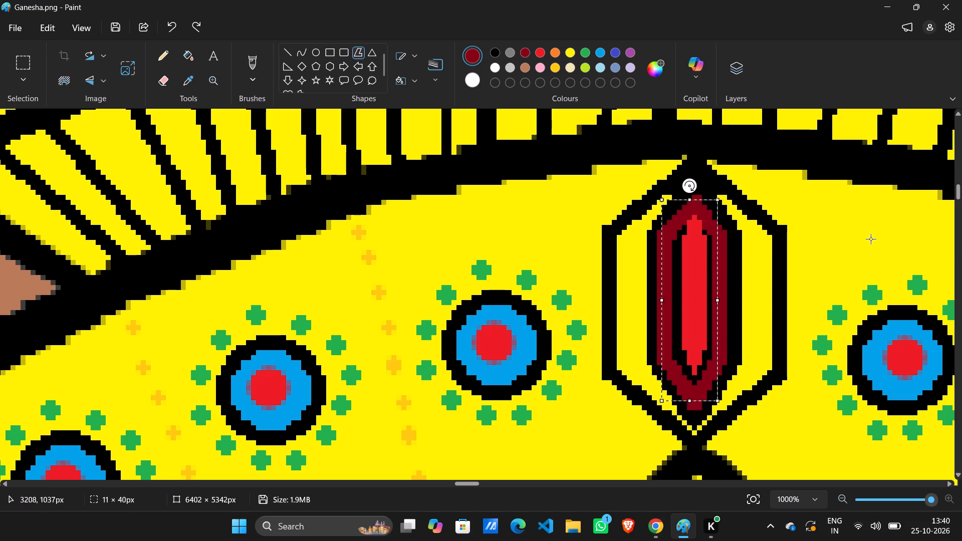
pyautogui.click(870, 239)
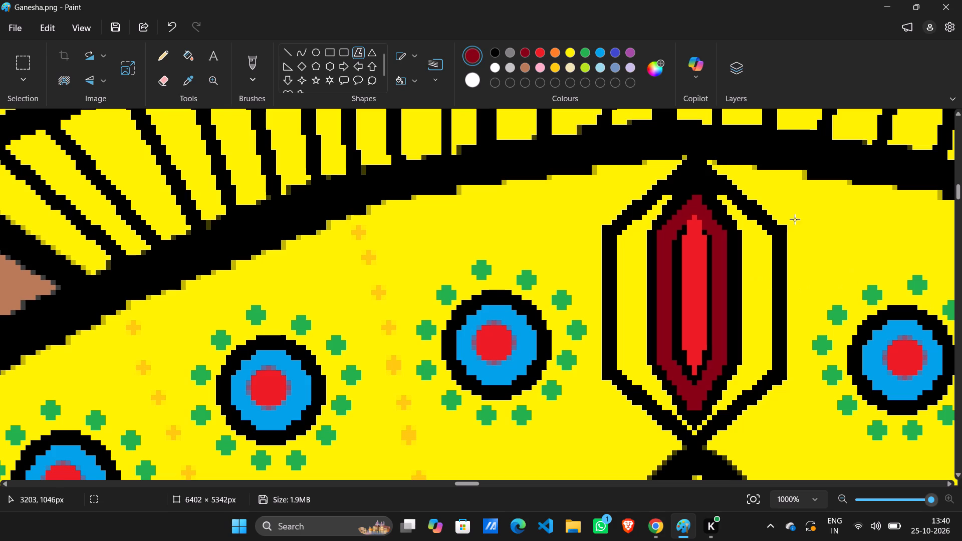
# Cover the hexagonal ornament's left outer panel with a polygon outline in the same blue as the jewels.
pyautogui.click(598, 58)
pyautogui.moveTo(666, 195); pyautogui.dragTo(622, 234)
pyautogui.moveTo(622, 252); pyautogui.dragTo(626, 372)
pyautogui.moveTo(631, 381); pyautogui.dragTo(698, 428)
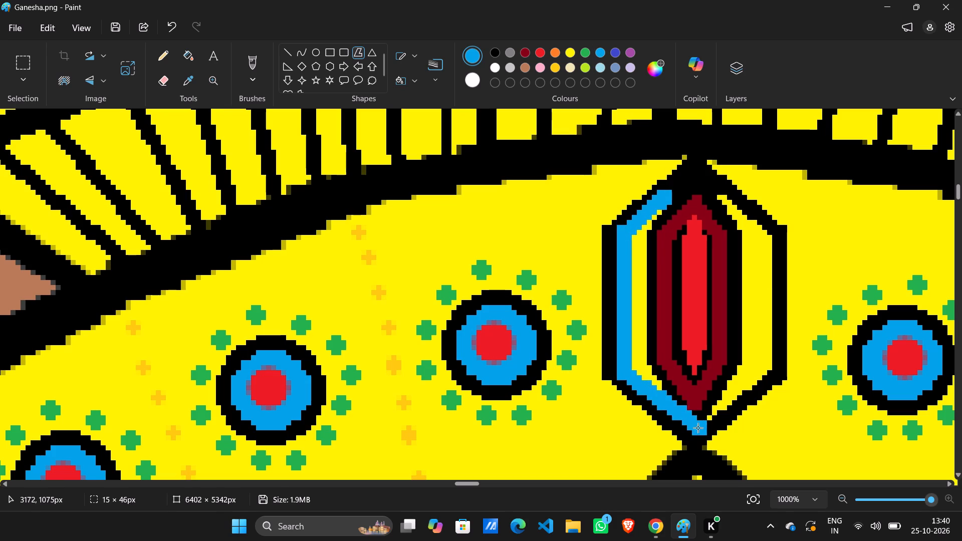
pyautogui.moveTo(698, 428); pyautogui.dragTo(680, 422)
pyautogui.moveTo(680, 422); pyautogui.dragTo(648, 365)
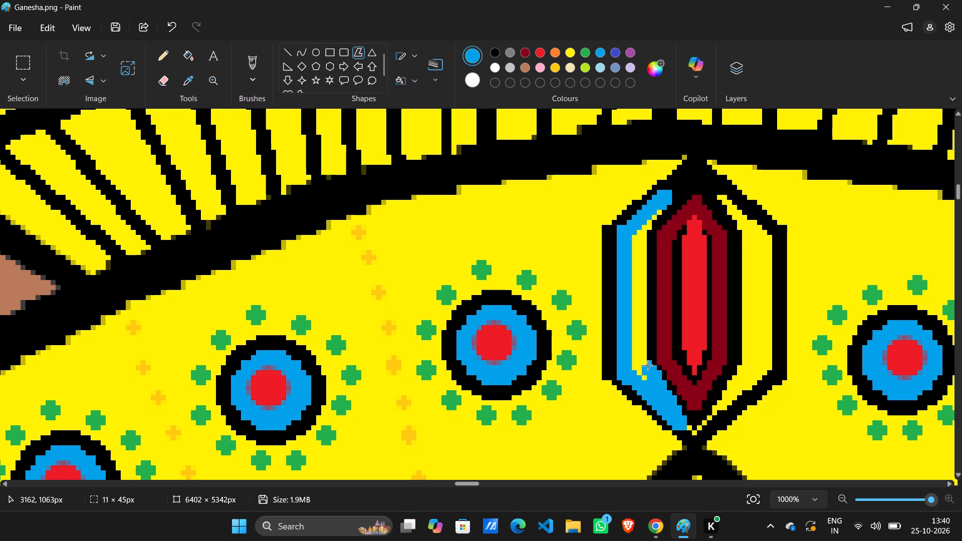
pyautogui.moveTo(648, 365); pyautogui.dragTo(646, 367)
pyautogui.moveTo(646, 367); pyautogui.dragTo(643, 236)
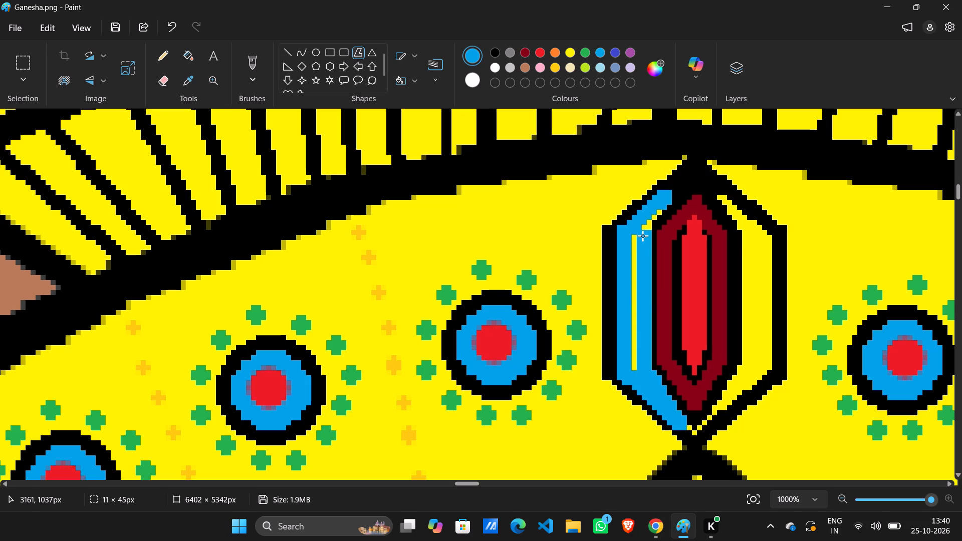
pyautogui.moveTo(643, 236); pyautogui.dragTo(635, 377)
pyautogui.moveTo(638, 369); pyautogui.dragTo(639, 241)
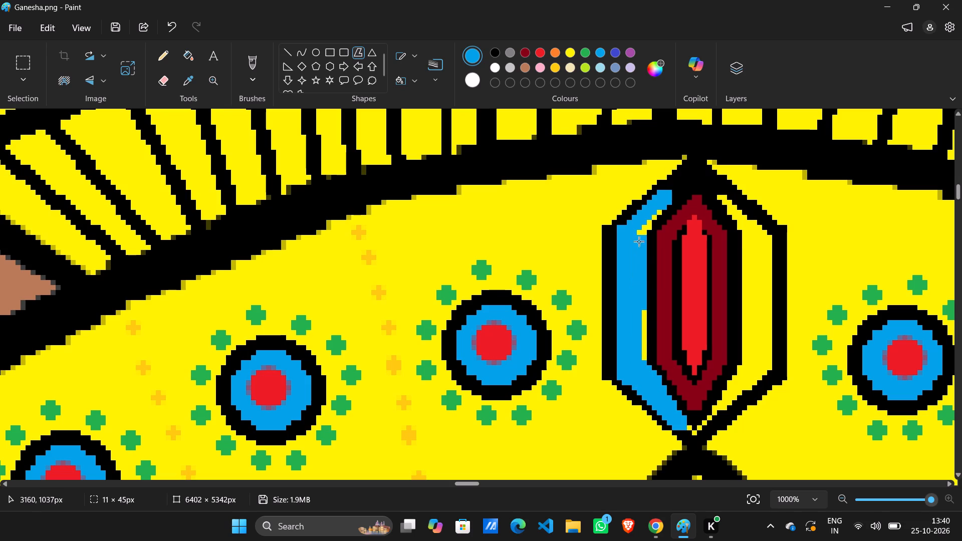
pyautogui.moveTo(639, 241); pyautogui.dragTo(643, 362)
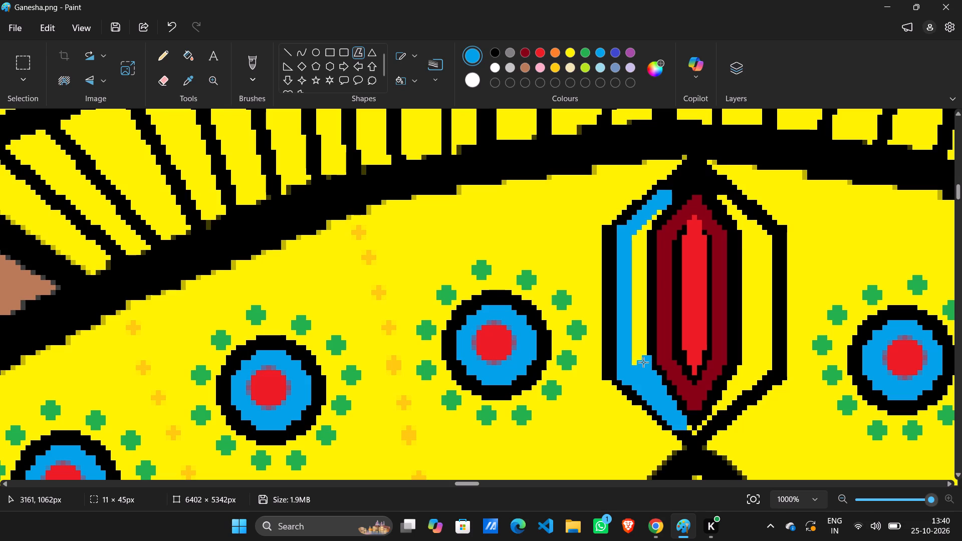
pyautogui.moveTo(643, 362); pyautogui.dragTo(643, 362)
pyautogui.click(639, 362)
pyautogui.moveTo(637, 360); pyautogui.dragTo(640, 235)
pyautogui.moveTo(651, 224); pyautogui.dragTo(664, 200)
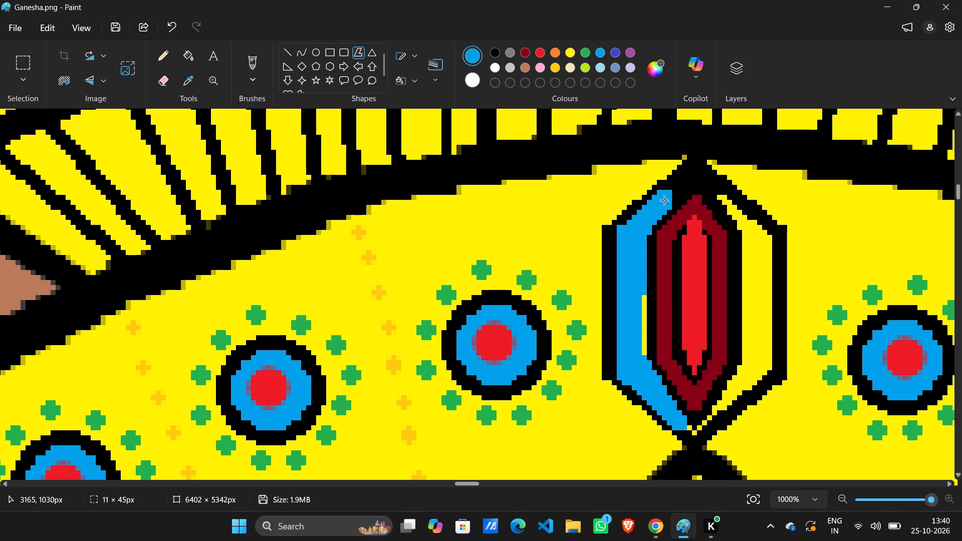
pyautogui.moveTo(664, 200); pyautogui.dragTo(661, 201)
pyautogui.click(747, 206)
# Cover the hexagonal ornament's right outer panel with a blue polygon outline about 15 × 48 px, following the panel's shape.
pyautogui.moveTo(718, 194); pyautogui.dragTo(767, 241)
pyautogui.moveTo(769, 250); pyautogui.dragTo(762, 379)
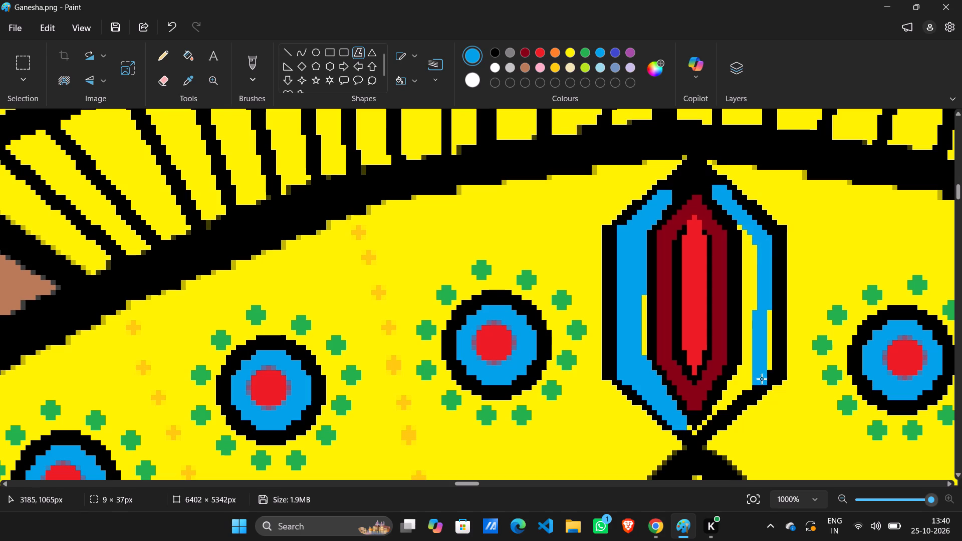
pyautogui.moveTo(762, 379); pyautogui.dragTo(768, 367)
pyautogui.moveTo(764, 375); pyautogui.dragTo(692, 438)
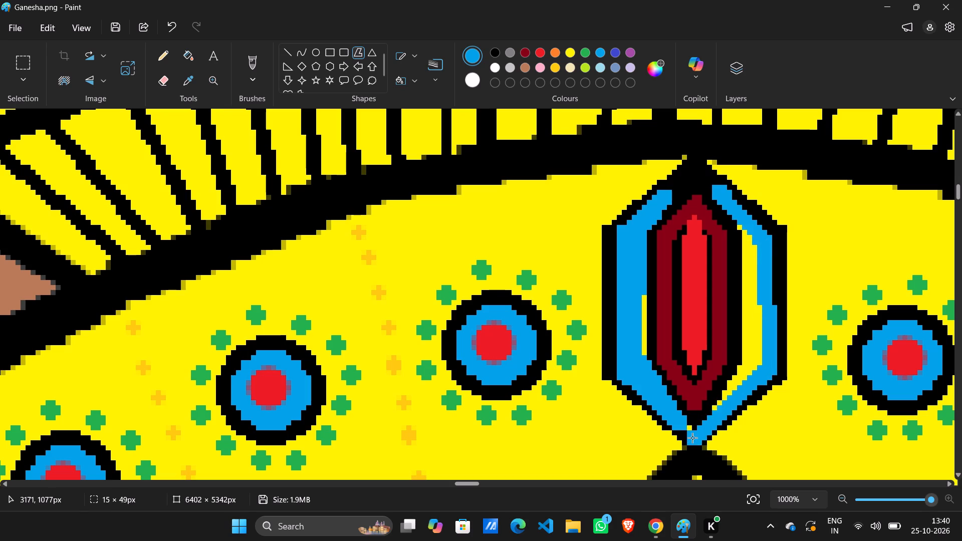
pyautogui.moveTo(692, 438); pyautogui.dragTo(696, 431)
pyautogui.moveTo(706, 424); pyautogui.dragTo(757, 360)
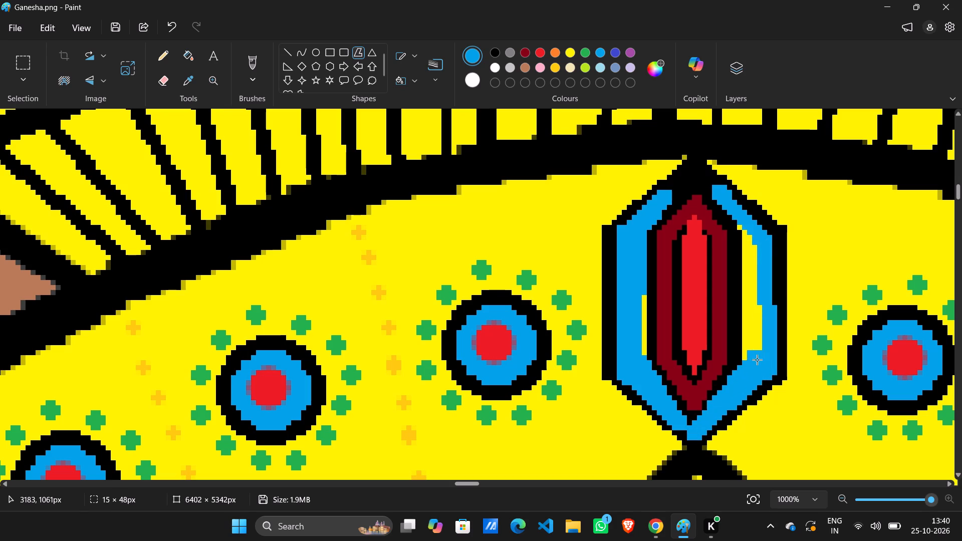
pyautogui.moveTo(757, 360); pyautogui.dragTo(755, 362)
pyautogui.moveTo(755, 362); pyautogui.dragTo(755, 236)
pyautogui.moveTo(755, 236); pyautogui.dragTo(749, 232)
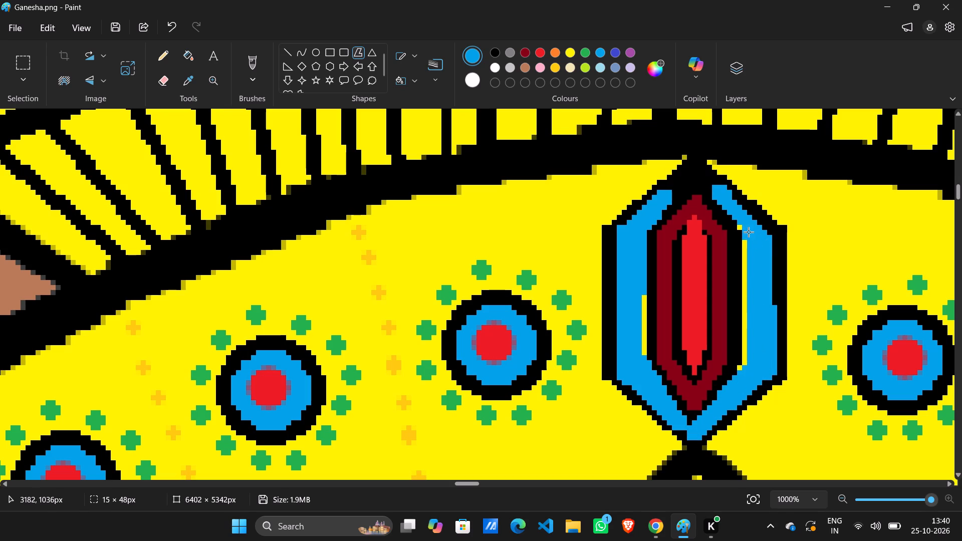
pyautogui.moveTo(749, 232); pyautogui.dragTo(747, 227)
pyautogui.moveTo(746, 236); pyautogui.dragTo(751, 372)
pyautogui.moveTo(748, 255); pyautogui.dragTo(750, 236)
pyautogui.moveTo(750, 231); pyautogui.dragTo(731, 194)
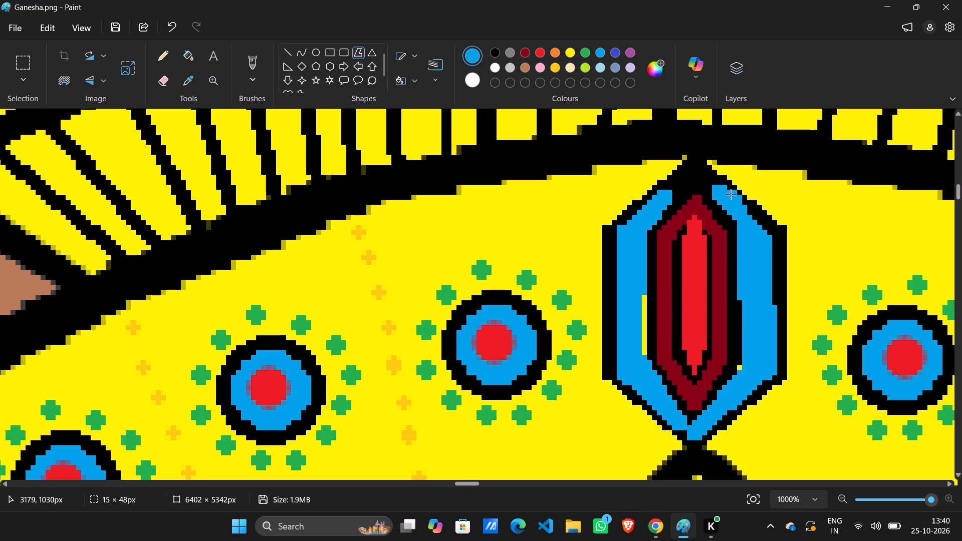
pyautogui.moveTo(731, 194); pyautogui.dragTo(722, 193)
pyautogui.click(842, 228)
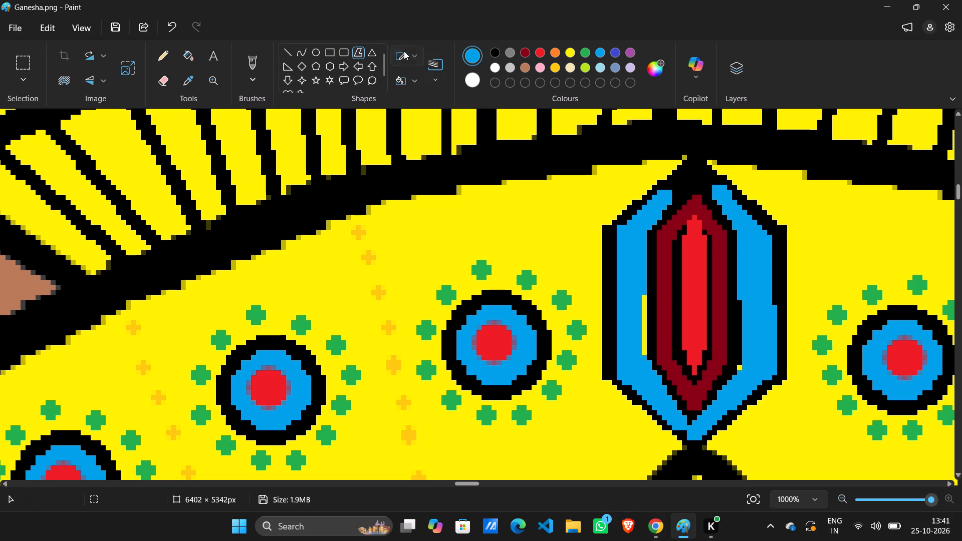
# Brush blue over the remaining yellow slivers in the ornament's outer panels and extend both panels' upper tips toward the apex.
pyautogui.click(246, 63)
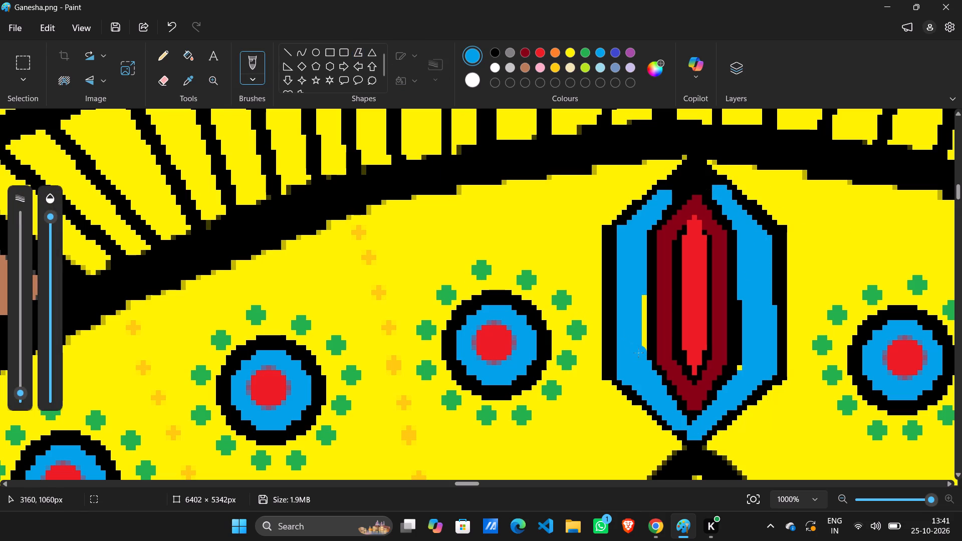
pyautogui.moveTo(640, 355); pyautogui.dragTo(638, 292)
pyautogui.click(745, 369)
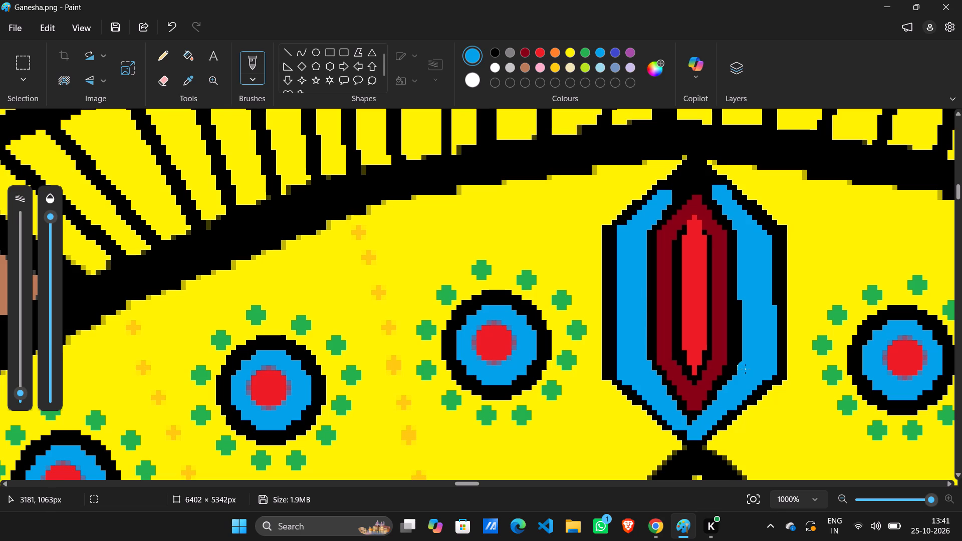
pyautogui.moveTo(663, 202); pyautogui.dragTo(679, 181)
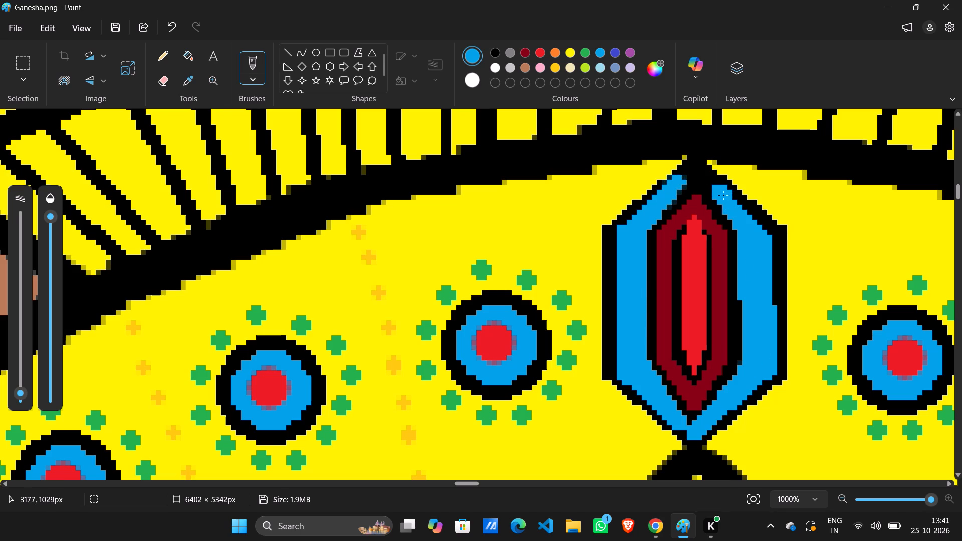
pyautogui.moveTo(723, 195); pyautogui.dragTo(707, 183)
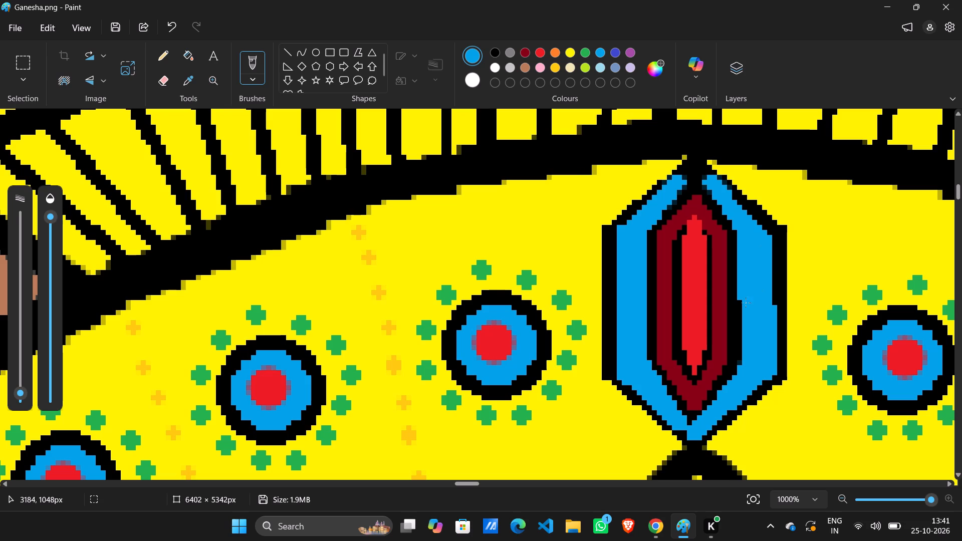
# Redraw the hexagonal ornament's lower left and lower right slanted edges in black with the Polygon tool, meeting at the bottom point.
pyautogui.scroll(-1, 767, 335)
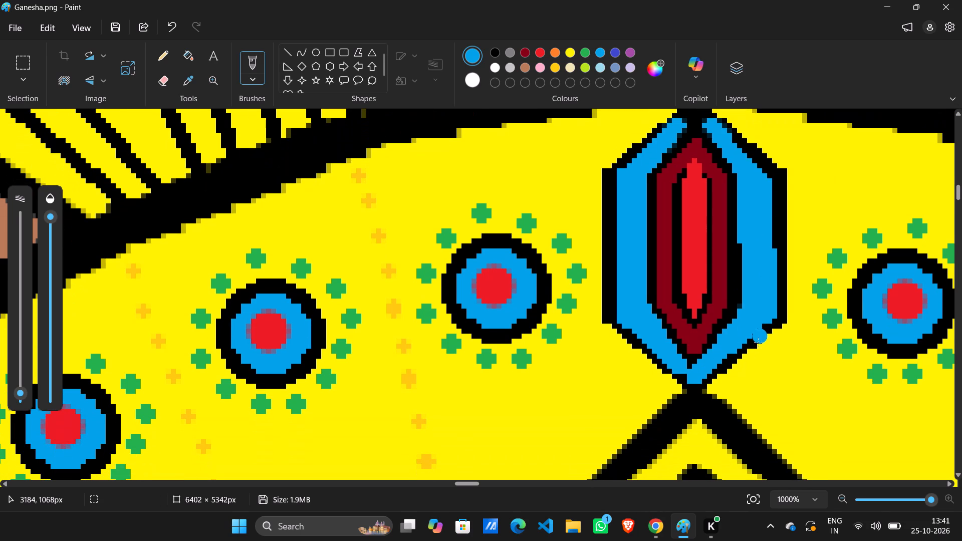
pyautogui.click(505, 55)
pyautogui.click(498, 55)
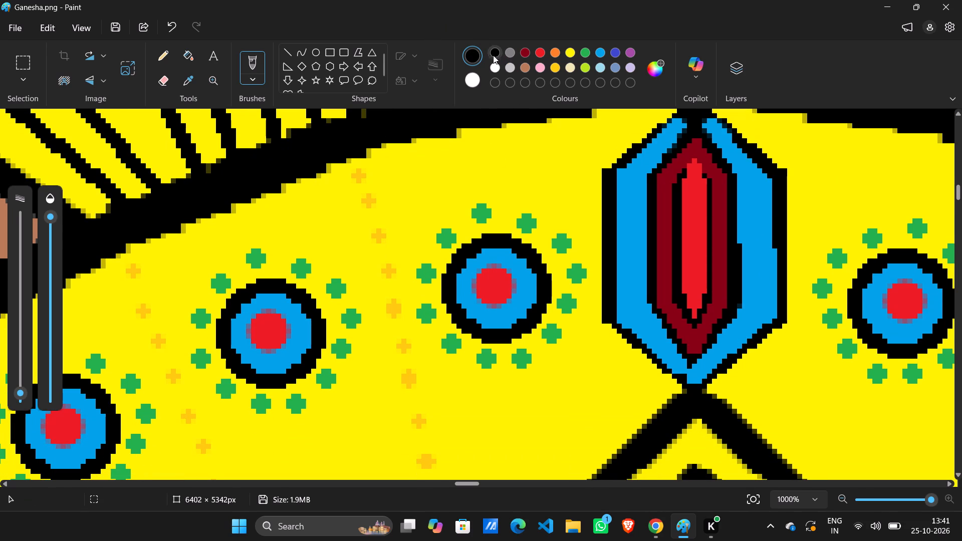
pyautogui.click(365, 51)
pyautogui.click(357, 51)
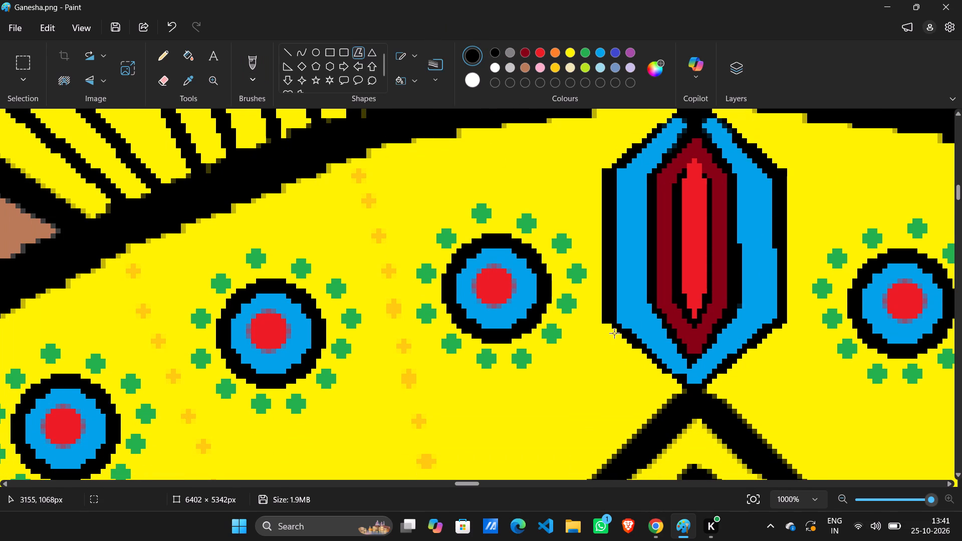
pyautogui.moveTo(607, 322); pyautogui.dragTo(688, 389)
pyautogui.doubleClick(688, 389)
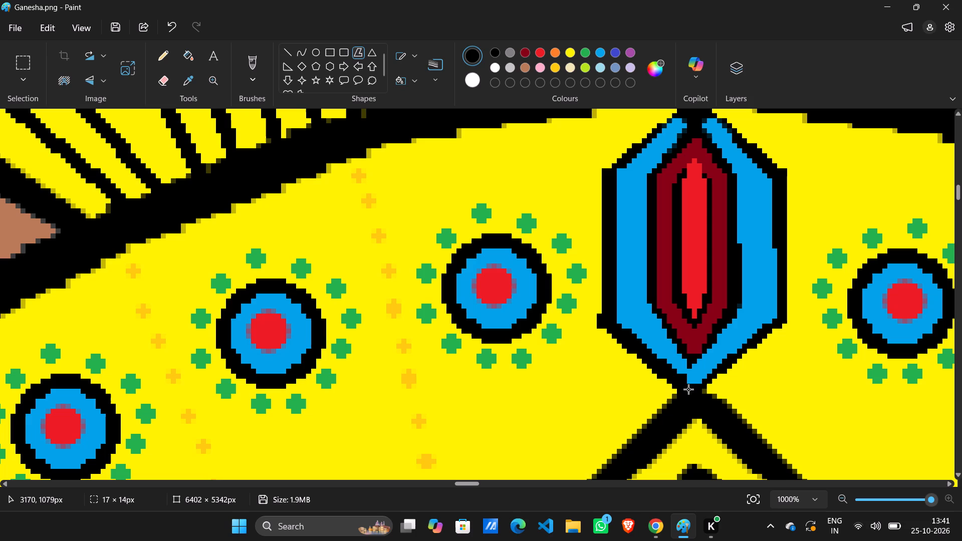
pyautogui.click(747, 379)
pyautogui.moveTo(780, 321); pyautogui.dragTo(696, 383)
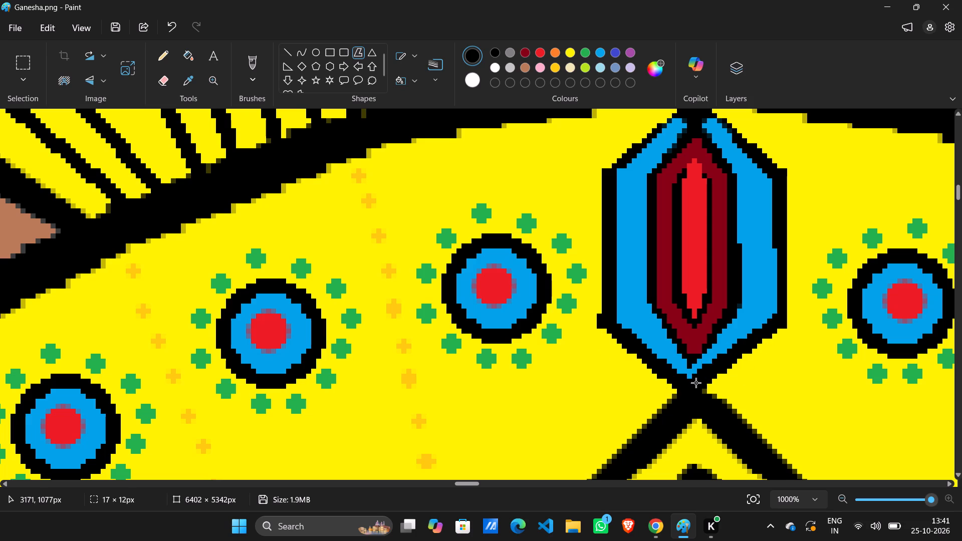
pyautogui.moveTo(696, 383); pyautogui.dragTo(698, 385)
pyautogui.doubleClick(698, 385)
pyautogui.click(603, 342)
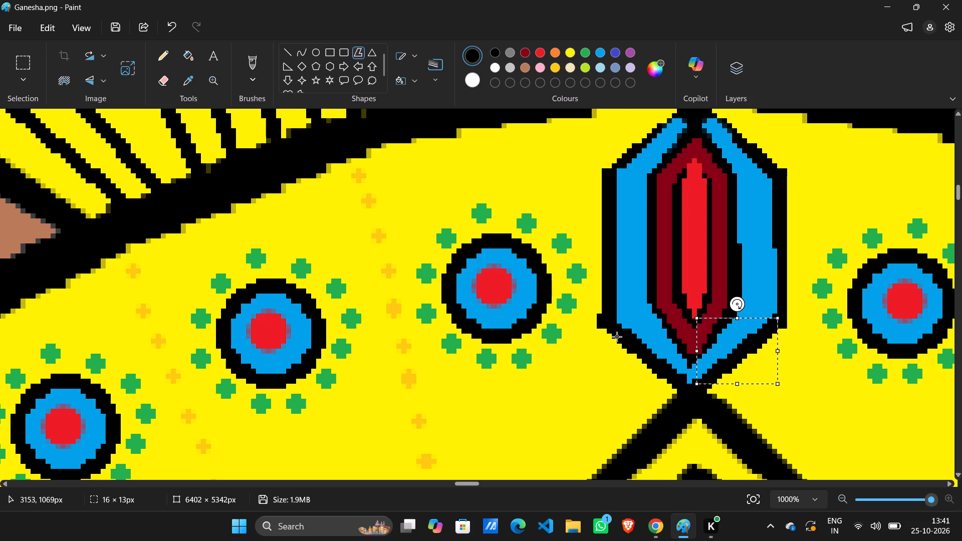
# Redraw the hexagonal ornament's upper left and upper right slanted edges as black polygon lines meeting at the crown's black border.
pyautogui.scroll(3, 620, 339)
pyautogui.moveTo(610, 225); pyautogui.dragTo(697, 150)
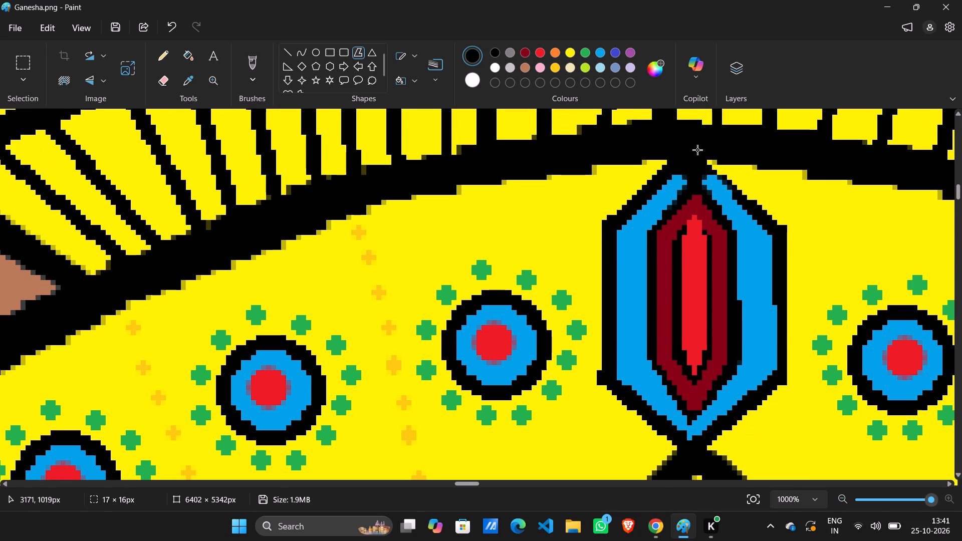
pyautogui.moveTo(697, 150); pyautogui.dragTo(695, 155)
pyautogui.click(743, 173)
pyautogui.moveTo(738, 175); pyautogui.dragTo(775, 223)
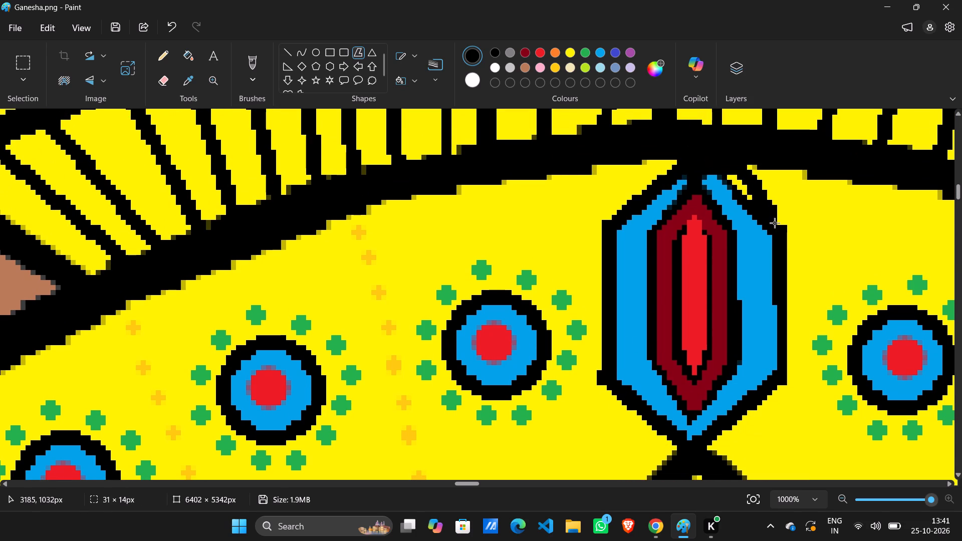
pyautogui.moveTo(775, 223); pyautogui.dragTo(689, 157)
pyautogui.moveTo(688, 158); pyautogui.dragTo(645, 187)
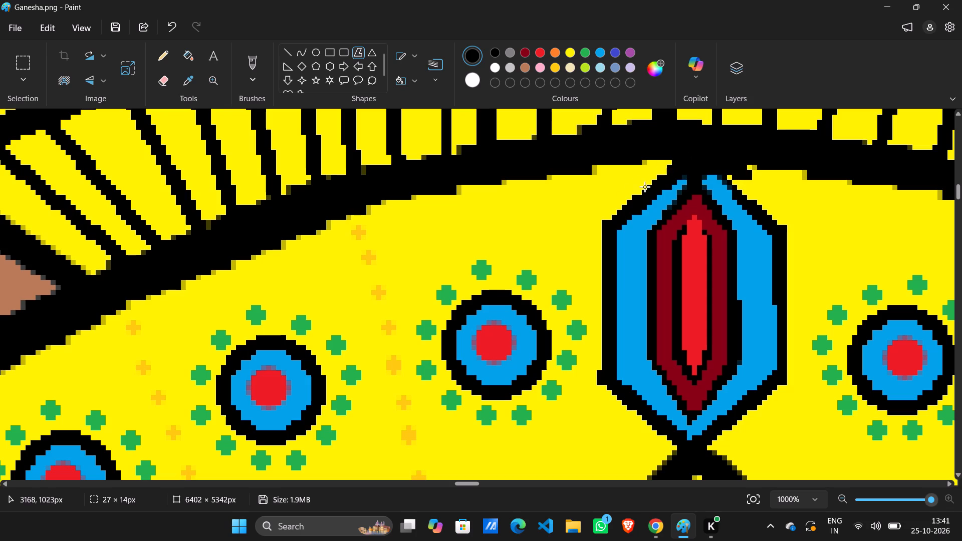
pyautogui.moveTo(645, 187); pyautogui.dragTo(606, 225)
pyautogui.moveTo(781, 232); pyautogui.dragTo(760, 205)
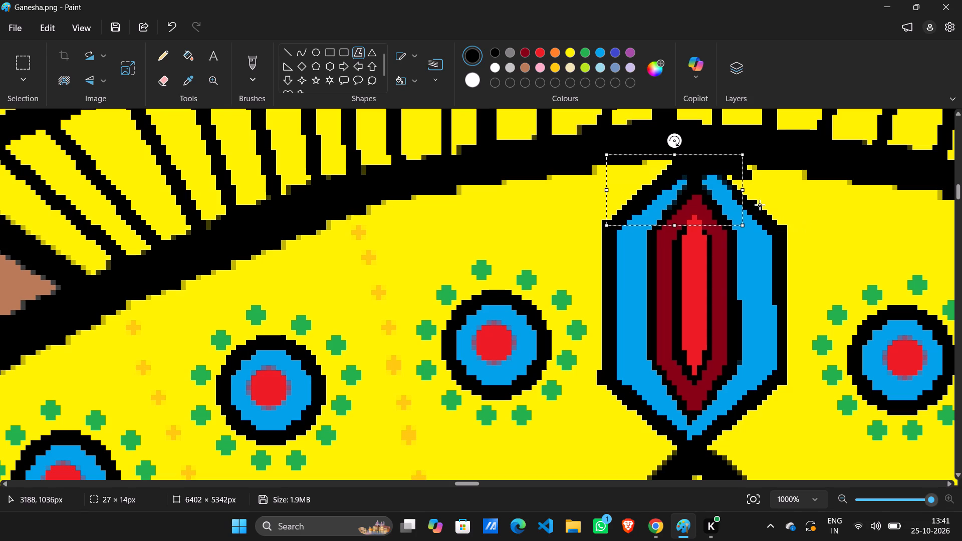
pyautogui.moveTo(760, 205); pyautogui.dragTo(706, 166)
pyautogui.doubleClick(706, 166)
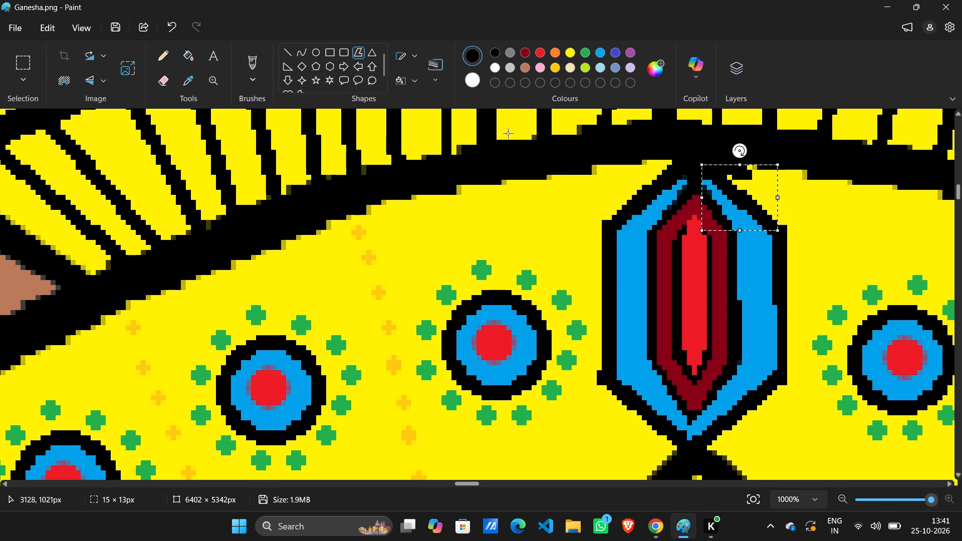
pyautogui.click(512, 128)
# Brush yellow over the stray black marks beside the ornament's upper right edge and at its lower left corner.
pyautogui.click(254, 59)
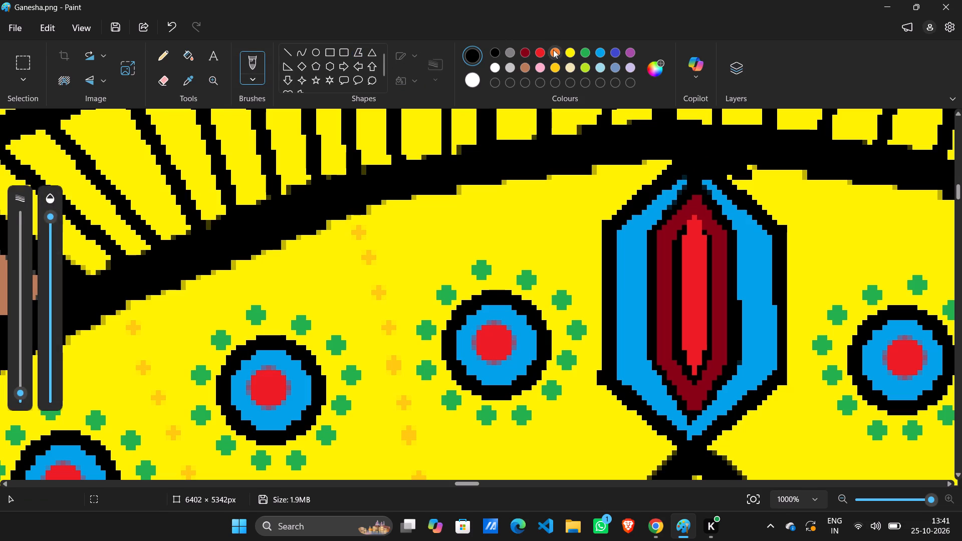
pyautogui.click(565, 53)
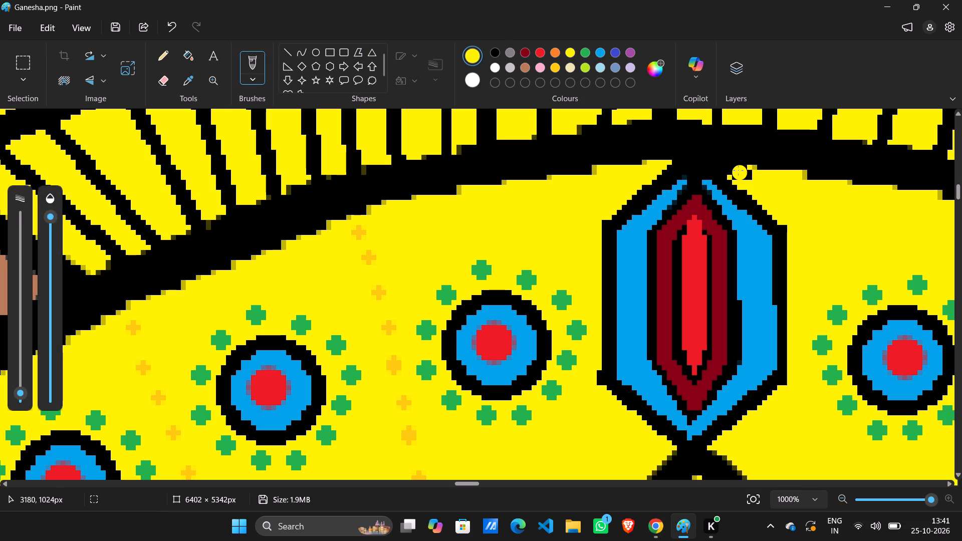
pyautogui.moveTo(738, 170); pyautogui.dragTo(761, 184)
pyautogui.moveTo(735, 171); pyautogui.dragTo(756, 182)
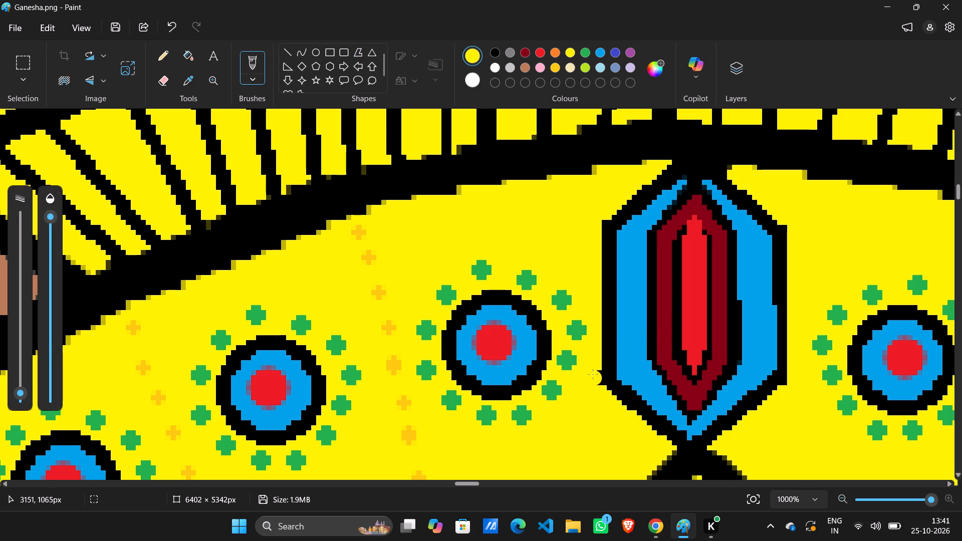
pyautogui.moveTo(592, 364); pyautogui.dragTo(592, 390)
# Reshape the upper tip of the ornament's red sliver with short black strokes on both sides, using the thinnest brush size.
pyautogui.keyDown('ctrl'); pyautogui.scroll(-5, 673, 293); pyautogui.keyUp('ctrl')
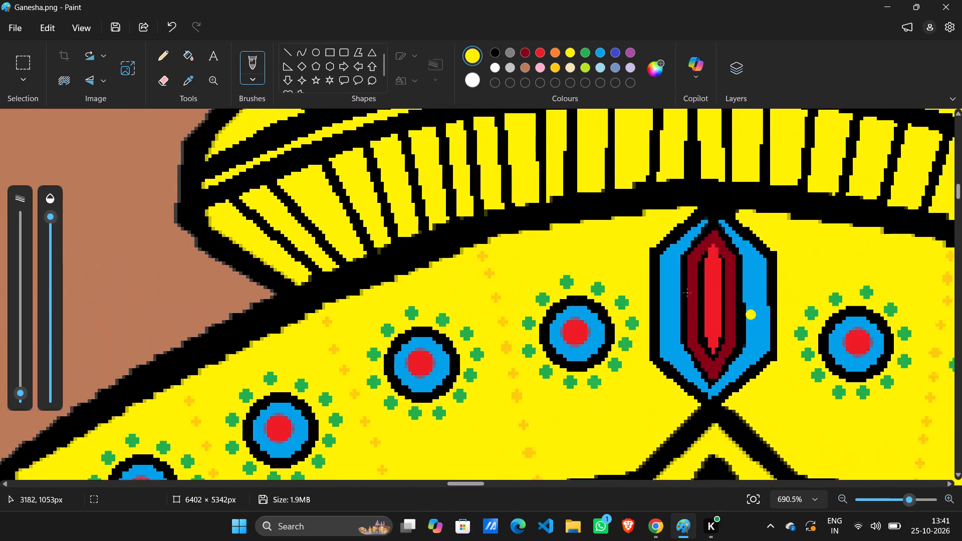
pyautogui.keyDown('ctrl'); pyautogui.scroll(-5, 687, 293); pyautogui.keyUp('ctrl')
pyautogui.keyDown('ctrl'); pyautogui.scroll(6, 684, 292); pyautogui.keyUp('ctrl')
pyautogui.keyDown('ctrl'); pyautogui.scroll(1, 742, 295); pyautogui.keyUp('ctrl')
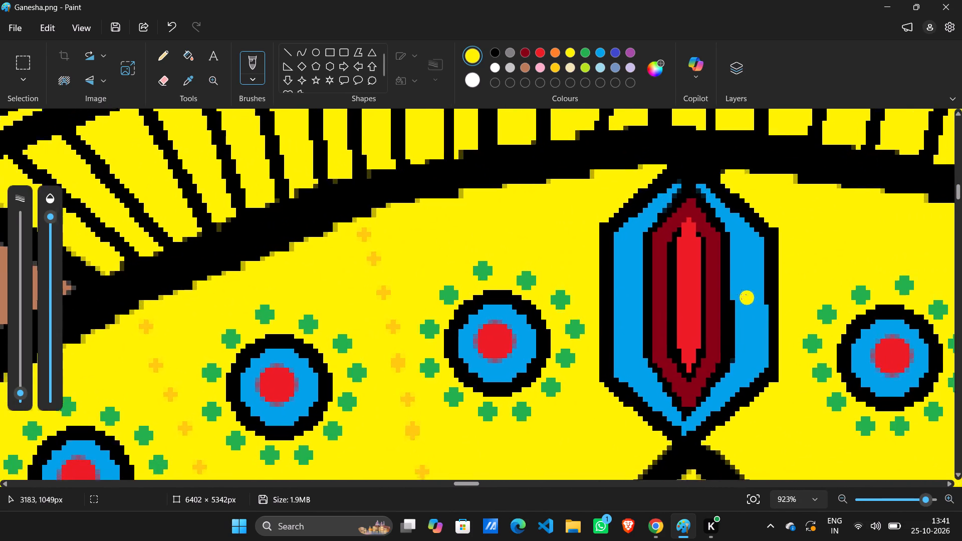
pyautogui.click(496, 51)
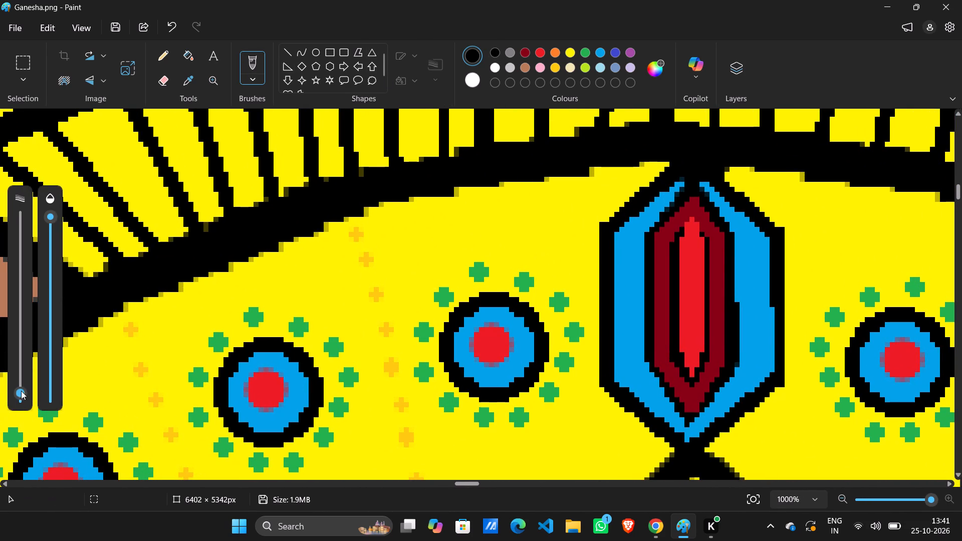
pyautogui.moveTo(21, 391); pyautogui.dragTo(10, 438)
pyautogui.keyDown('ctrl'); pyautogui.scroll(4, 744, 348); pyautogui.keyUp('ctrl')
pyautogui.moveTo(692, 219); pyautogui.dragTo(694, 222)
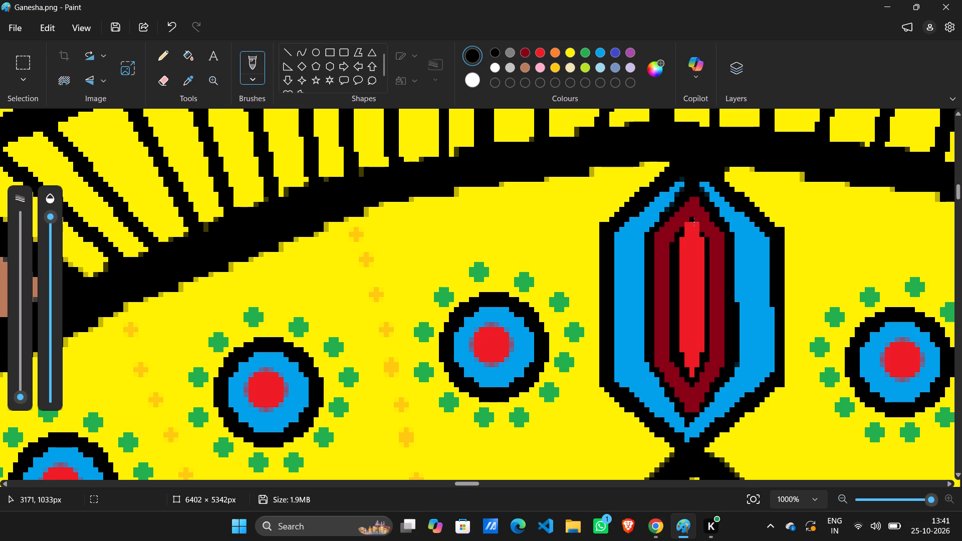
pyautogui.moveTo(694, 222); pyautogui.dragTo(706, 243)
pyautogui.moveTo(692, 219); pyautogui.dragTo(675, 239)
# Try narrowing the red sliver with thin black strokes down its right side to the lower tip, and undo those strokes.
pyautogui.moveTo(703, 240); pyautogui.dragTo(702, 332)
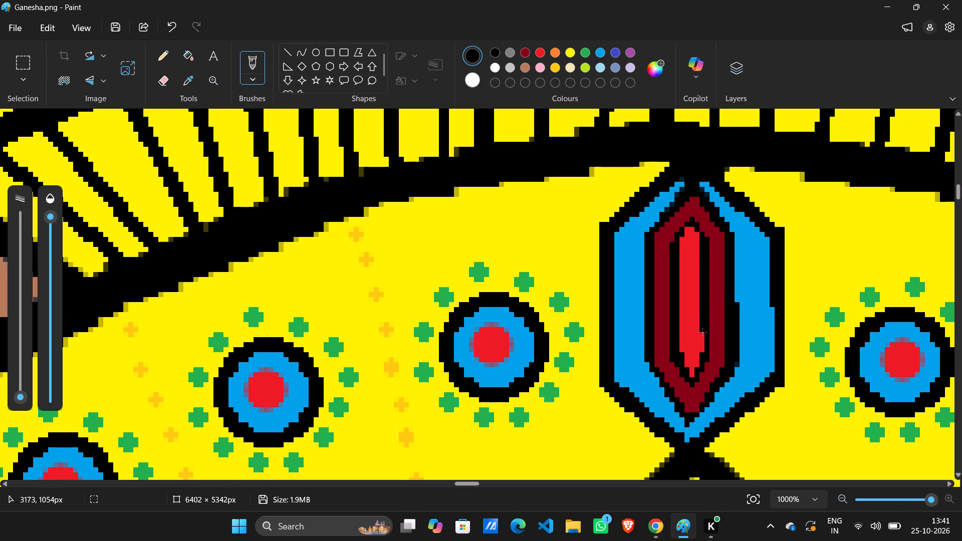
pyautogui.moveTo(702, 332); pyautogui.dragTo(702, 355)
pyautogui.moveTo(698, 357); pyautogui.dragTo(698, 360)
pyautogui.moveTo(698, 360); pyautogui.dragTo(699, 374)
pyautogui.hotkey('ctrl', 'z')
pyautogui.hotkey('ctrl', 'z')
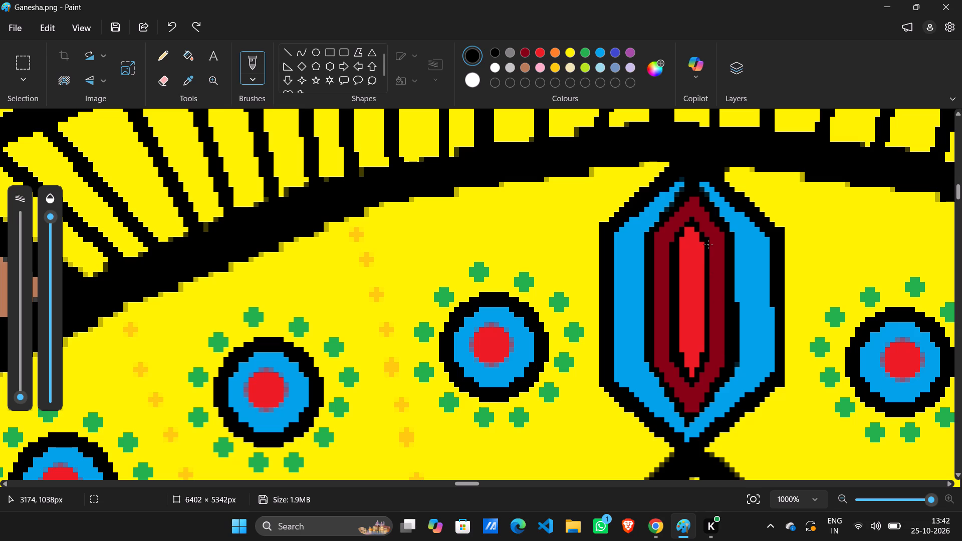
# Thicken the black outline around the ornament's red sliver with thin strokes down its right side to the lower tip, plus dots at lower left.
pyautogui.moveTo(708, 245); pyautogui.dragTo(706, 274)
pyautogui.moveTo(710, 245); pyautogui.dragTo(706, 295)
pyautogui.moveTo(706, 295); pyautogui.dragTo(708, 342)
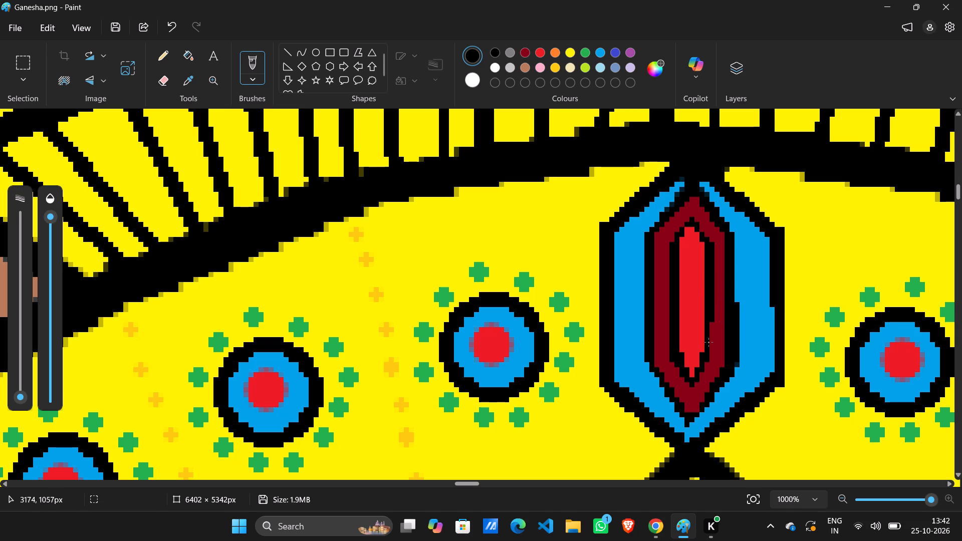
pyautogui.moveTo(708, 342); pyautogui.dragTo(707, 357)
pyautogui.moveTo(707, 357); pyautogui.dragTo(712, 352)
pyautogui.moveTo(712, 352); pyautogui.dragTo(710, 365)
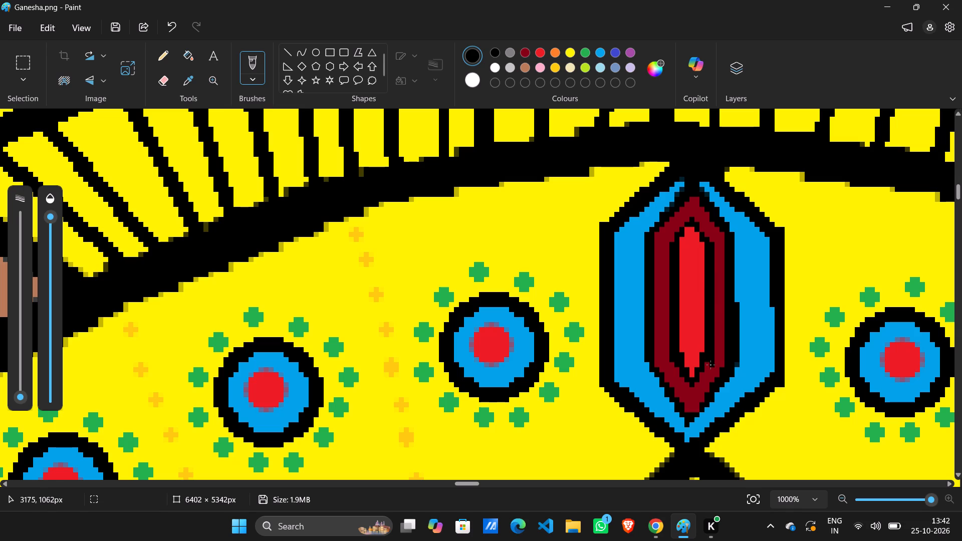
pyautogui.moveTo(710, 365); pyautogui.dragTo(698, 379)
pyautogui.moveTo(698, 379); pyautogui.dragTo(689, 382)
pyautogui.moveTo(689, 382); pyautogui.dragTo(688, 384)
pyautogui.keyDown('ctrl'); pyautogui.scroll(7, 706, 369); pyautogui.keyUp('ctrl')
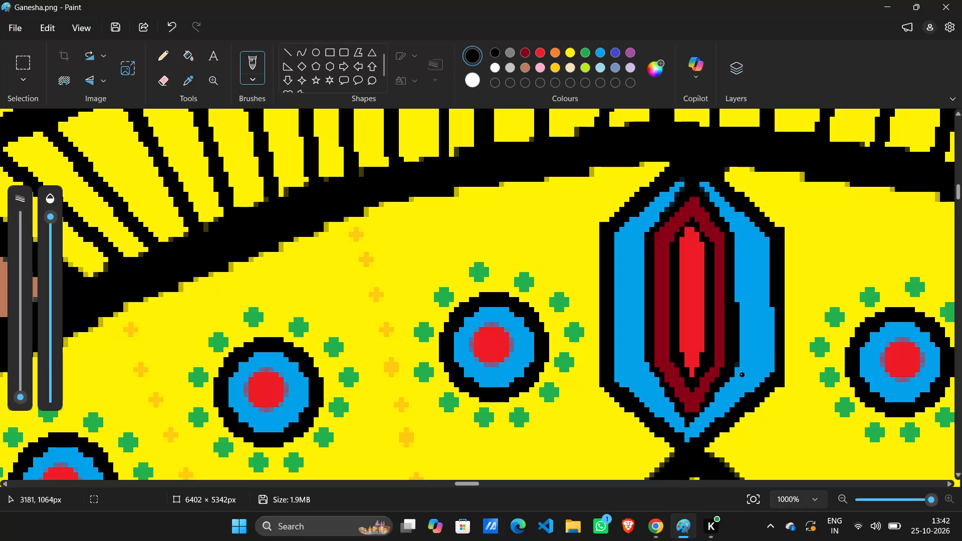
pyautogui.click(670, 365)
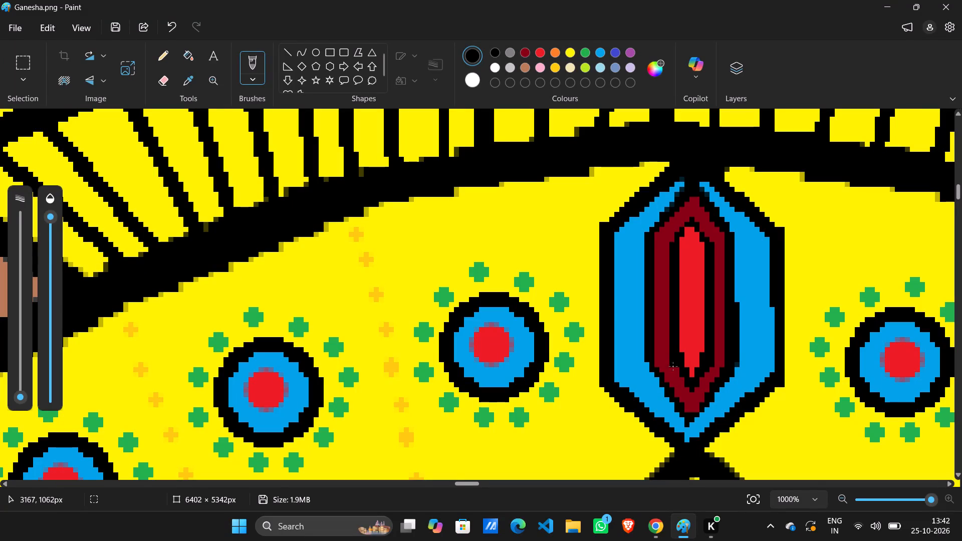
pyautogui.click(677, 368)
# Trim the upper tip of the red sliver with short, thin black strokes across its top and both slopes.
pyautogui.scroll(2, 727, 323)
pyautogui.keyDown('ctrl'); pyautogui.scroll(3, 706, 334); pyautogui.keyUp('ctrl')
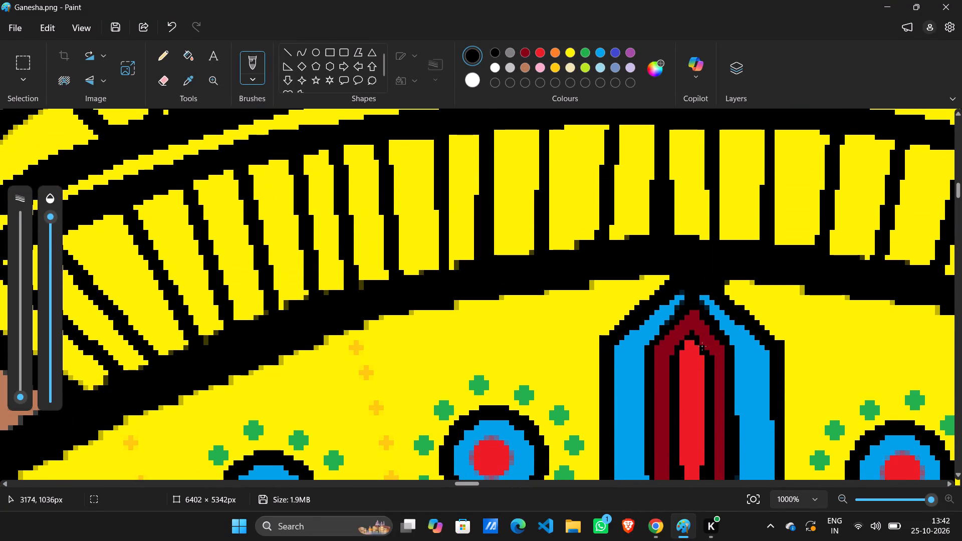
pyautogui.moveTo(687, 342); pyautogui.dragTo(692, 342)
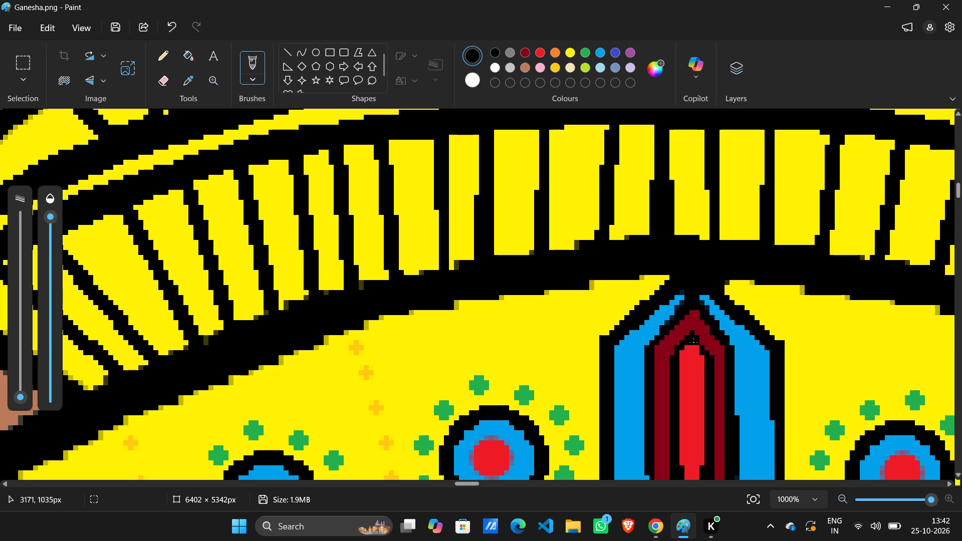
pyautogui.click(700, 342)
pyautogui.moveTo(687, 348); pyautogui.dragTo(687, 350)
pyautogui.moveTo(687, 350); pyautogui.dragTo(684, 353)
pyautogui.moveTo(690, 346); pyautogui.dragTo(694, 349)
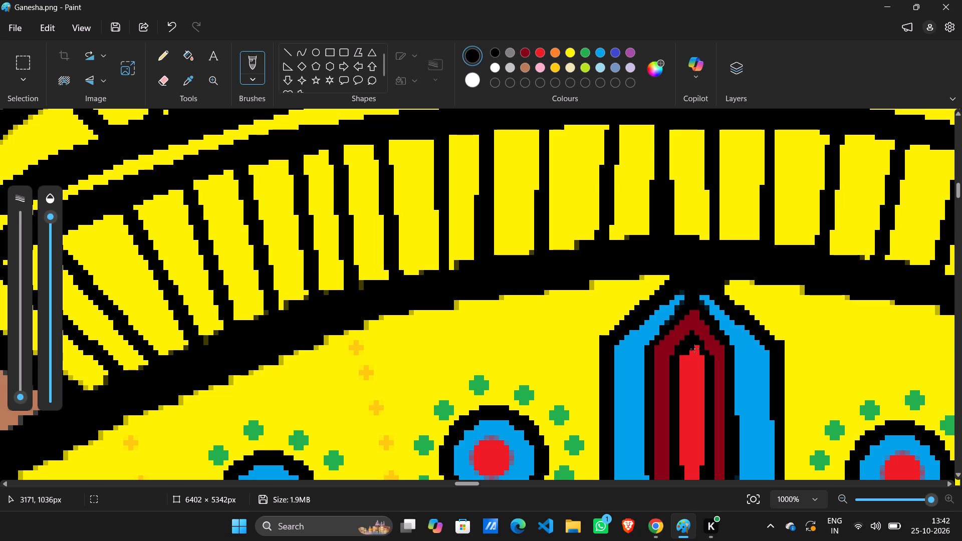
pyautogui.moveTo(694, 349); pyautogui.dragTo(698, 353)
# Sample the sliver's red and repaint its upper end as a centred, stepped point with short brush strokes.
pyautogui.click(181, 82)
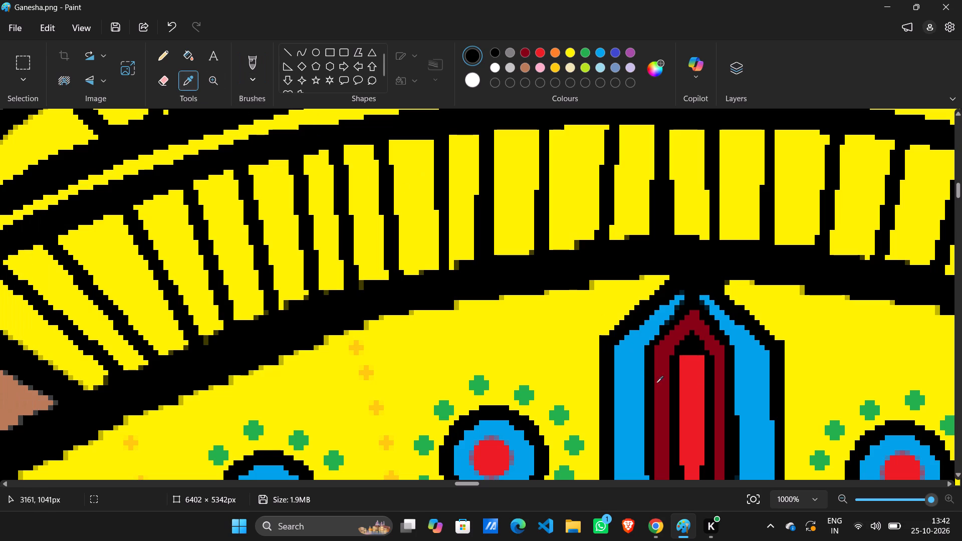
pyautogui.click(690, 367)
pyautogui.moveTo(690, 355); pyautogui.dragTo(688, 352)
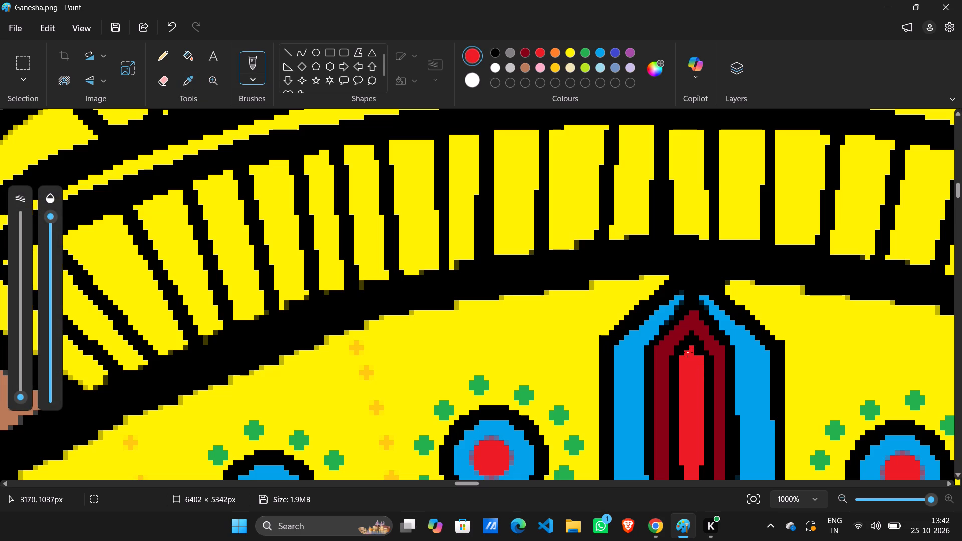
pyautogui.moveTo(688, 352); pyautogui.dragTo(691, 349)
pyautogui.moveTo(691, 349); pyautogui.dragTo(692, 347)
pyautogui.moveTo(692, 347); pyautogui.dragTo(685, 356)
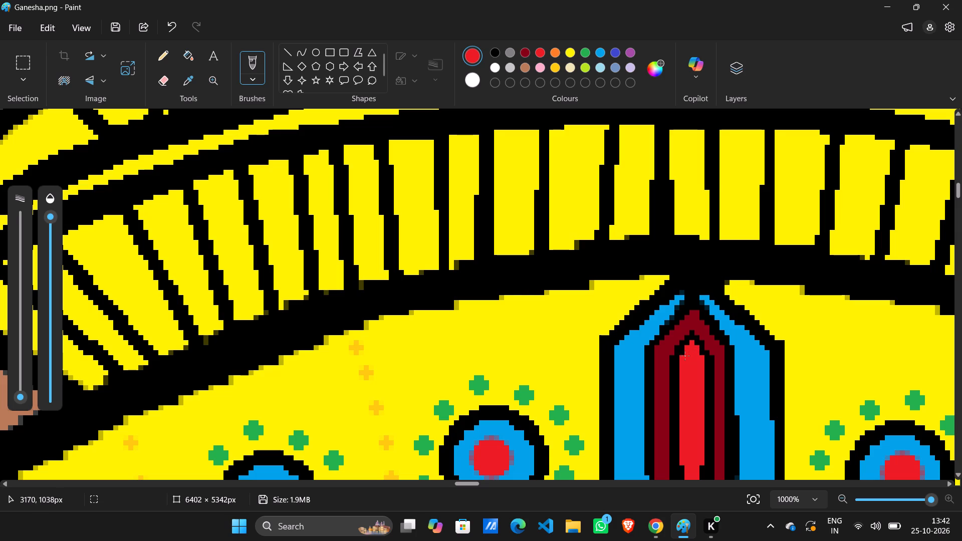
pyautogui.moveTo(685, 356); pyautogui.dragTo(700, 354)
# Touch up the outline beside the red sliver's upper right shoulder with a dot of black.
pyautogui.scroll(-2, 695, 345)
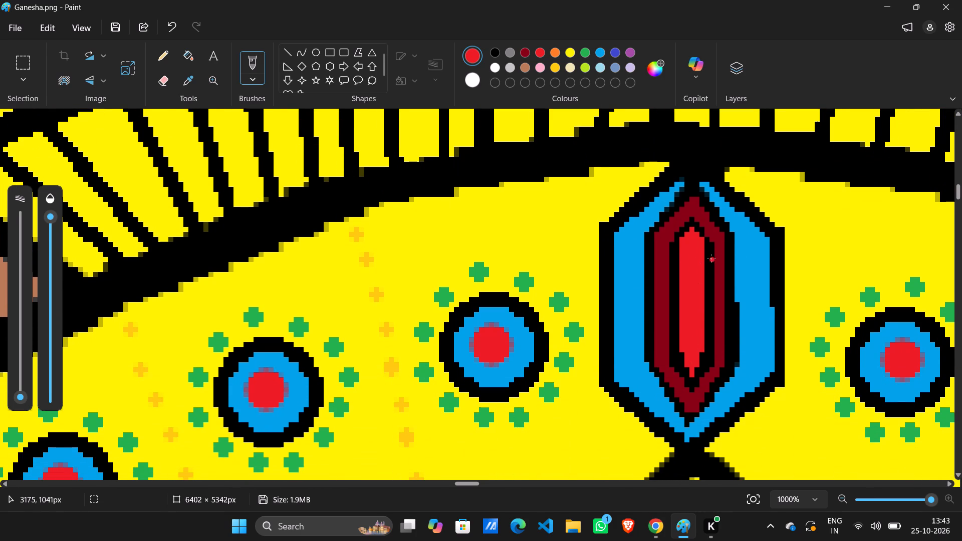
pyautogui.scroll(1, 711, 258)
pyautogui.click(498, 50)
pyautogui.keyDown('ctrl'); pyautogui.scroll(3, 789, 315); pyautogui.keyUp('ctrl')
pyautogui.click(705, 292)
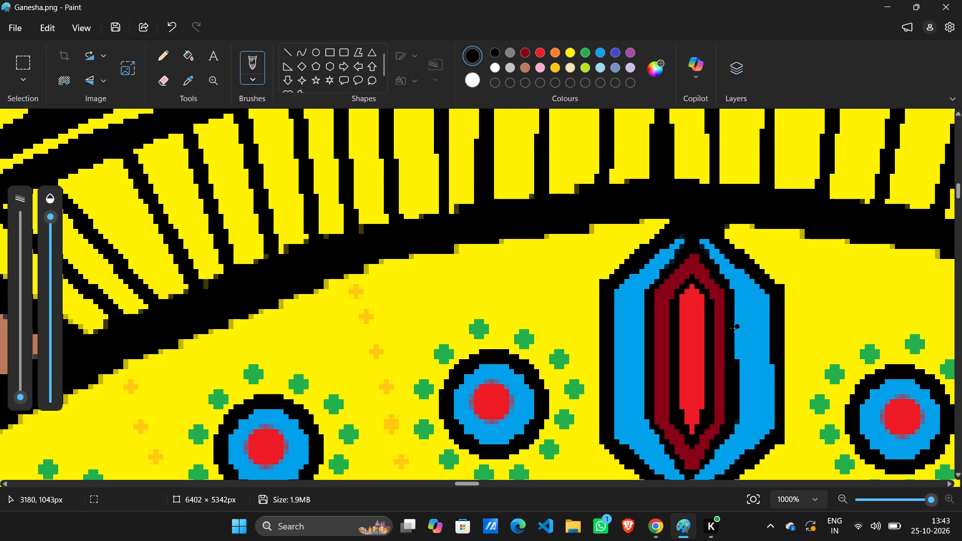
# Examine the hexagonal ornament within the central crown and check the rest of the five-headed figure.
pyautogui.keyDown('ctrl'); pyautogui.scroll(-5, 715, 323); pyautogui.keyUp('ctrl')
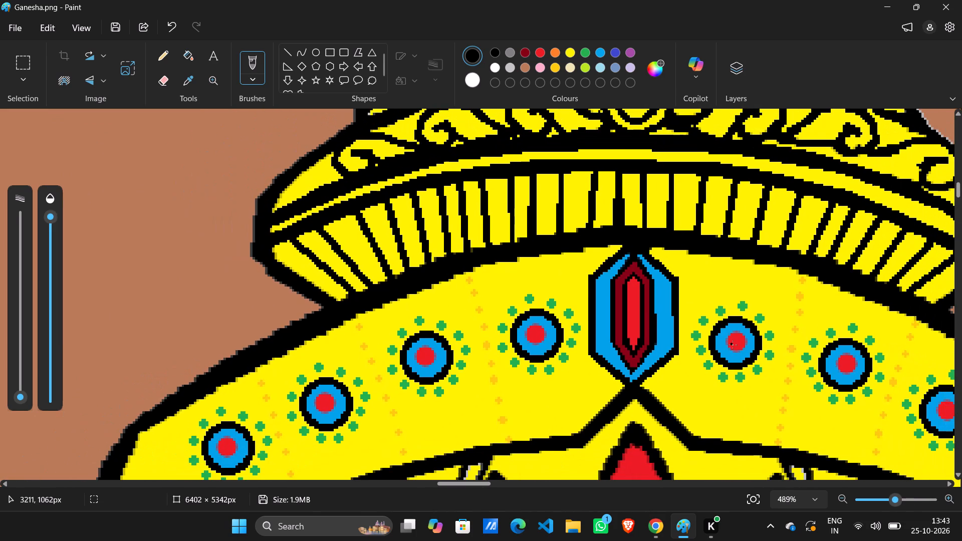
pyautogui.keyDown('ctrl'); pyautogui.scroll(-9, 724, 353); pyautogui.keyUp('ctrl')
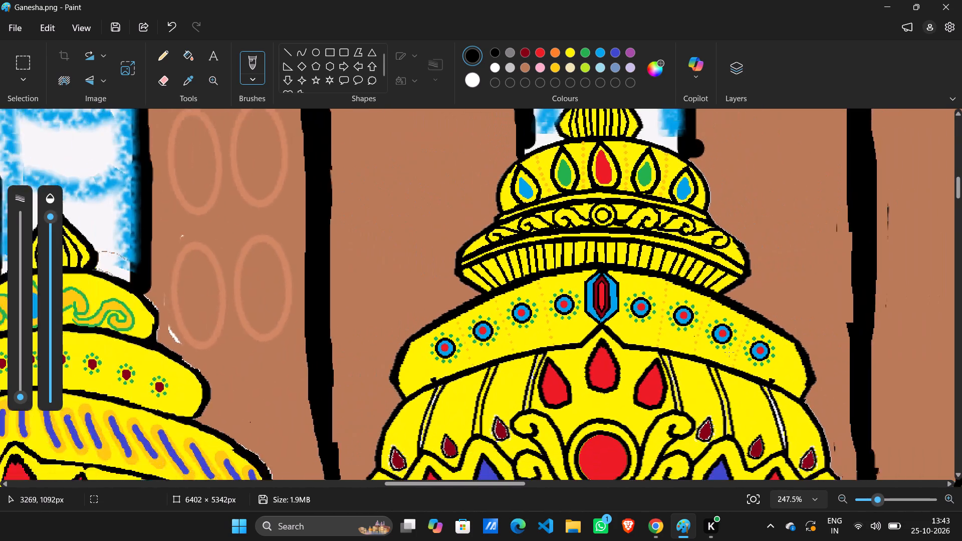
pyautogui.keyDown('ctrl'); pyautogui.scroll(-13, 730, 351); pyautogui.keyUp('ctrl')
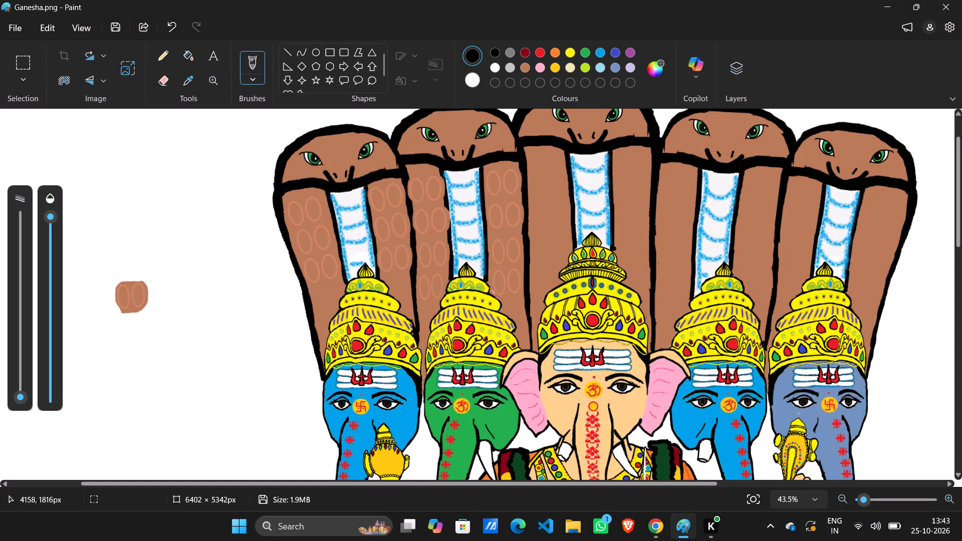
pyautogui.scroll(-3, 697, 337)
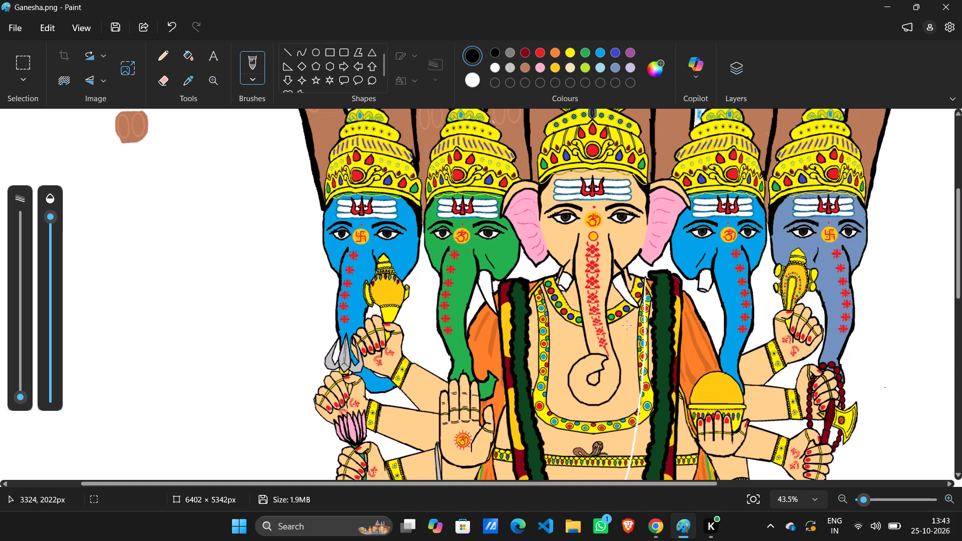
# Sample the leftmost head's blue, enlarge the brush, and paint over the specks beside the topmost red trunk flowers.
pyautogui.scroll(5, 426, 194)
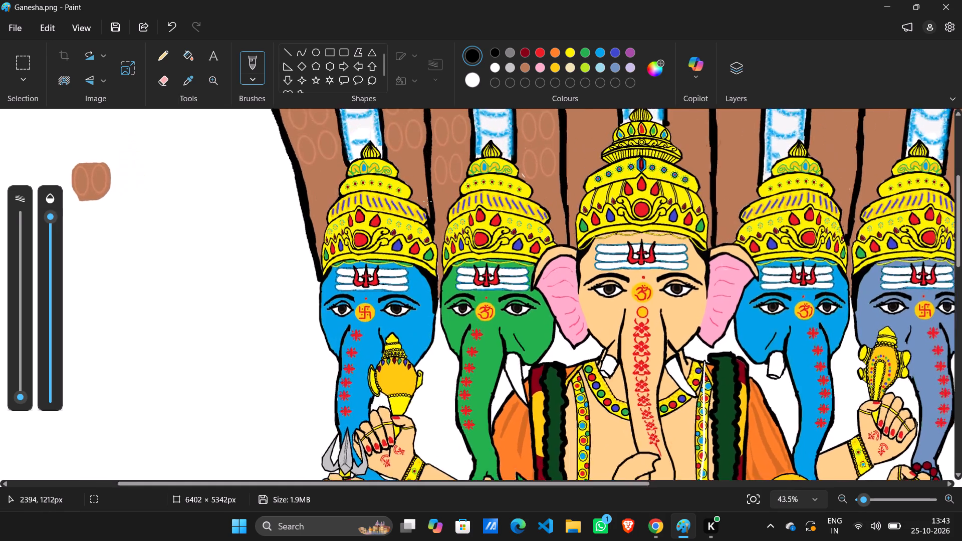
pyautogui.keyDown('ctrl'); pyautogui.scroll(4, 435, 223); pyautogui.keyUp('ctrl')
pyautogui.scroll(-5, 464, 239)
pyautogui.scroll(3, 567, 287)
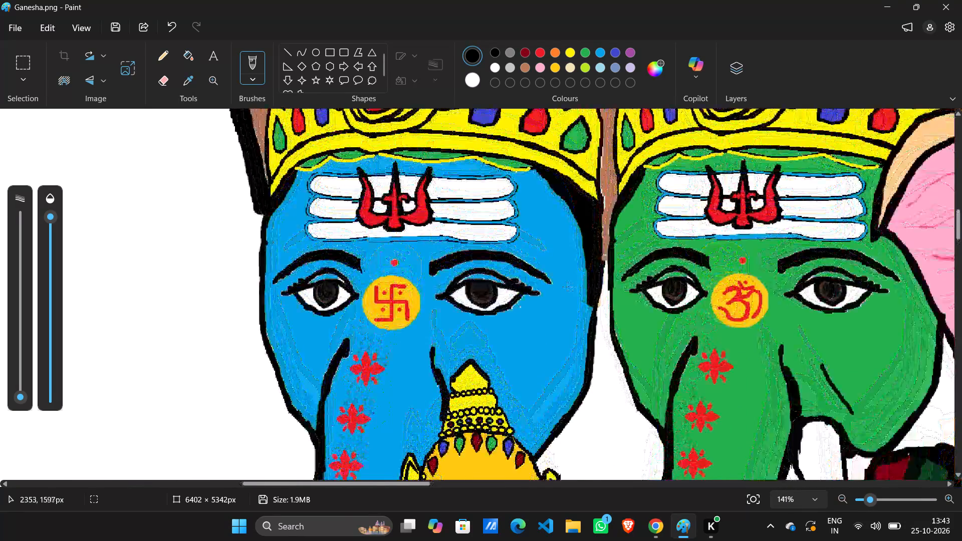
pyautogui.scroll(2, 573, 287)
pyautogui.scroll(-5, 573, 287)
pyautogui.keyDown('ctrl'); pyautogui.scroll(5, 547, 291); pyautogui.keyUp('ctrl')
pyautogui.scroll(2, 548, 290)
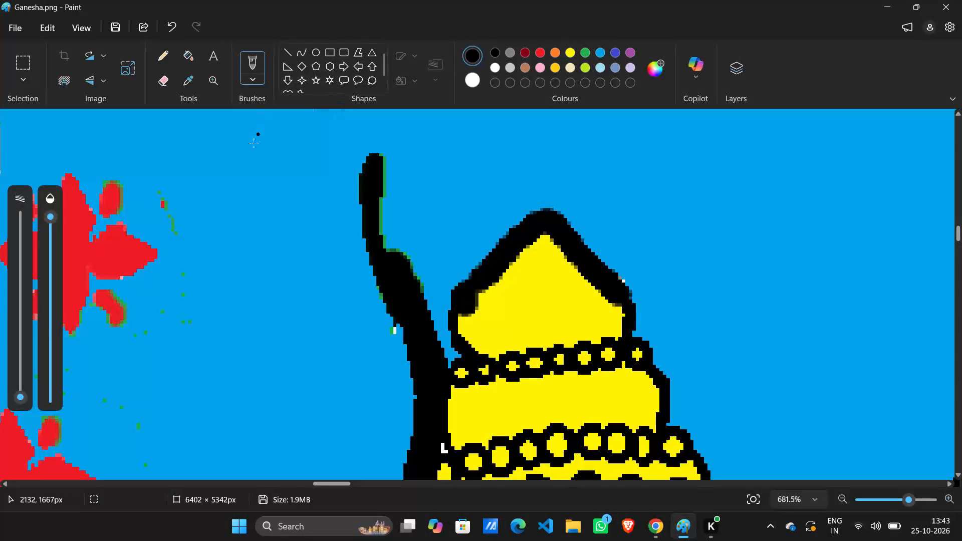
pyautogui.click(188, 80)
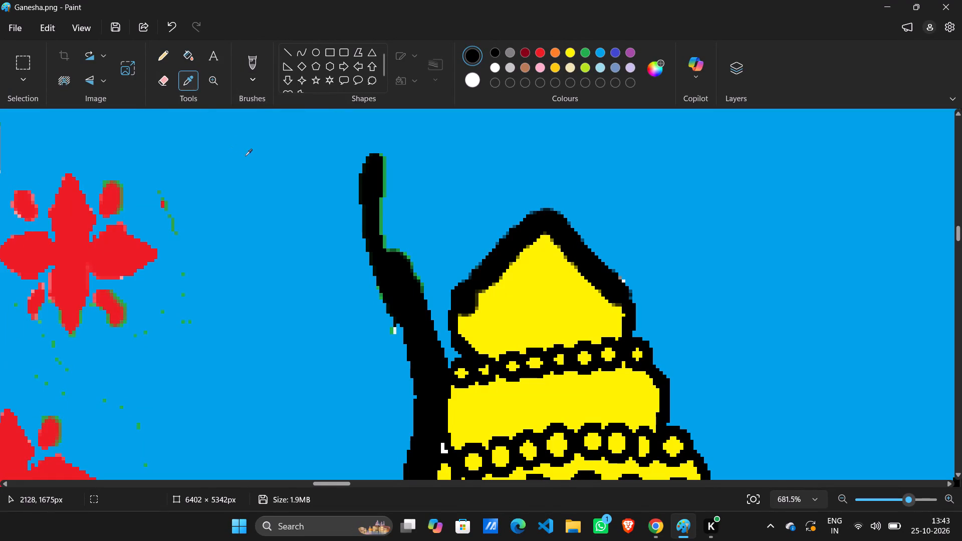
pyautogui.click(245, 156)
pyautogui.moveTo(144, 171); pyautogui.dragTo(177, 232)
pyautogui.click(21, 368)
pyautogui.moveTo(21, 368); pyautogui.dragTo(21, 373)
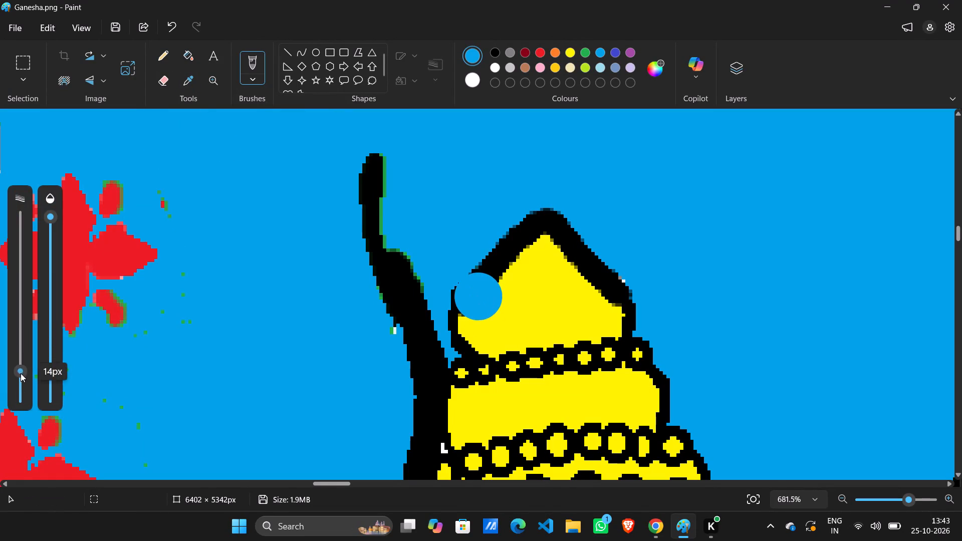
pyautogui.moveTo(21, 373); pyautogui.dragTo(20, 381)
pyautogui.moveTo(179, 316); pyautogui.dragTo(195, 253)
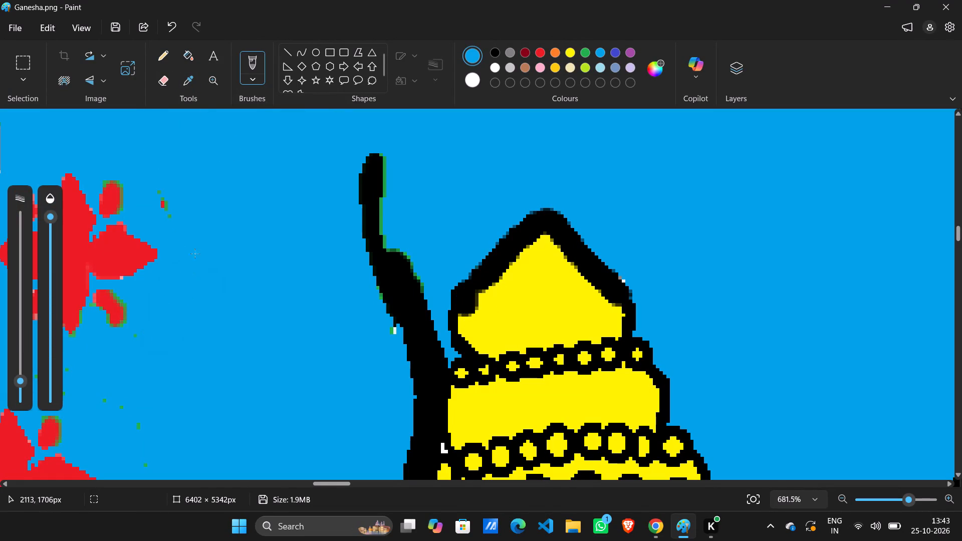
pyautogui.moveTo(195, 253); pyautogui.dragTo(130, 421)
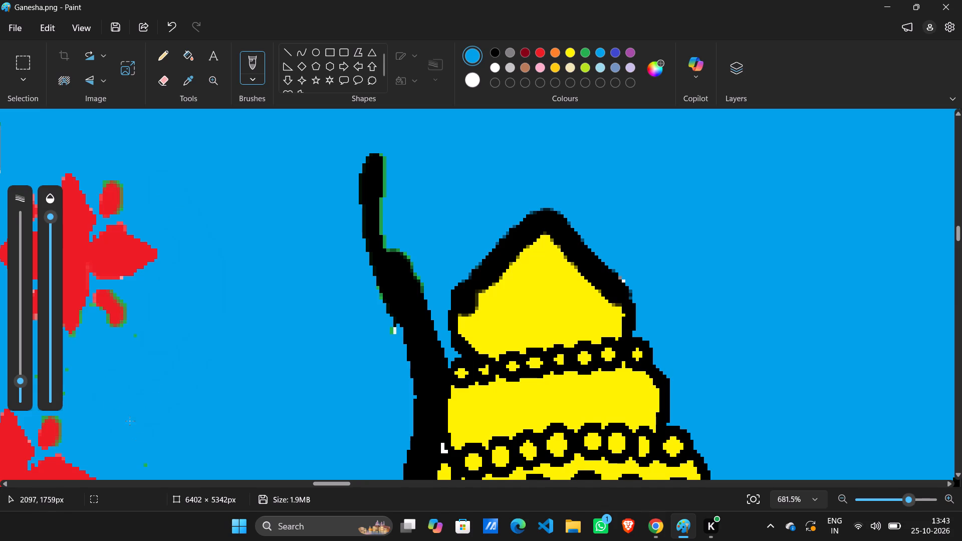
pyautogui.moveTo(130, 421); pyautogui.dragTo(160, 457)
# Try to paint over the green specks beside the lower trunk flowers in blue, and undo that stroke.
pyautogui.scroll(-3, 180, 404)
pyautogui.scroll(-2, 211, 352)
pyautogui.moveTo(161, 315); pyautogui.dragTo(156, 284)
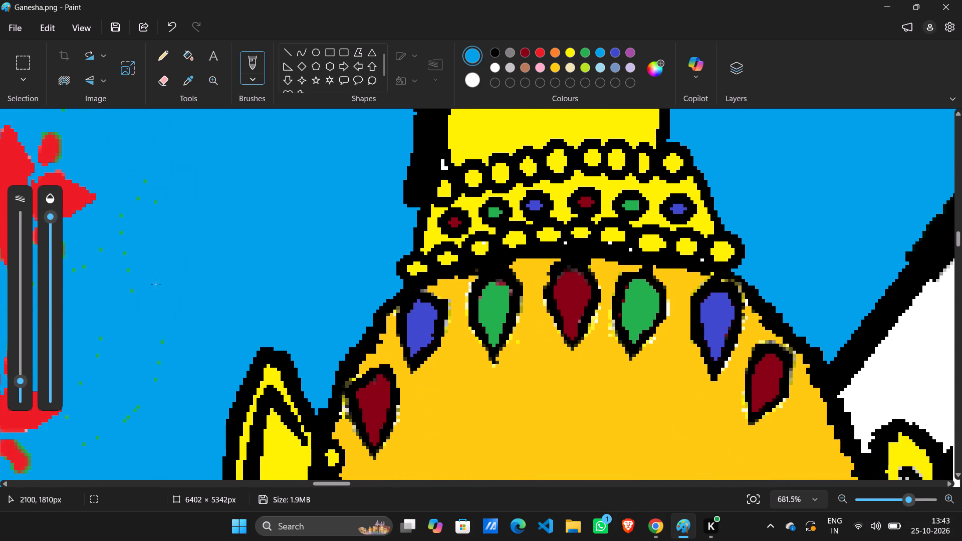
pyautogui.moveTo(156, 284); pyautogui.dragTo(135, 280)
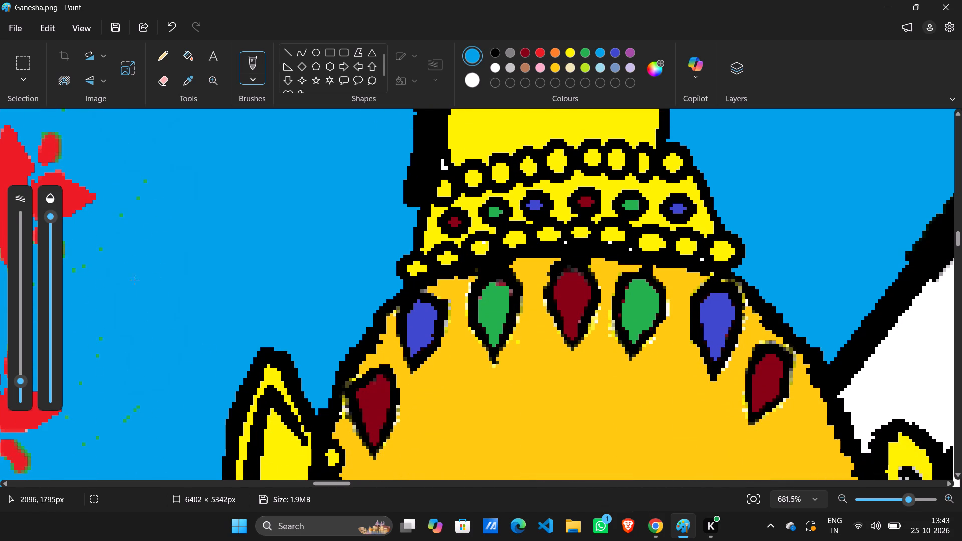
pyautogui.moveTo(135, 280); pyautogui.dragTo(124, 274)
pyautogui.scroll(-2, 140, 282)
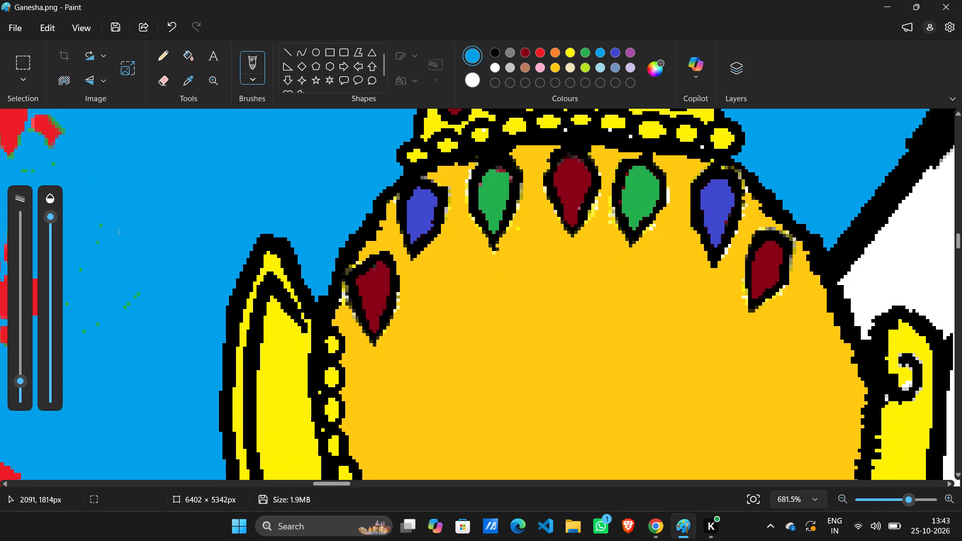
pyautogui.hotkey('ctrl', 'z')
# Paint over the green specks between the blue head's lower trunk flowers and the golden pot with blue.
pyautogui.scroll(1, 120, 206)
pyautogui.moveTo(122, 227); pyautogui.dragTo(153, 132)
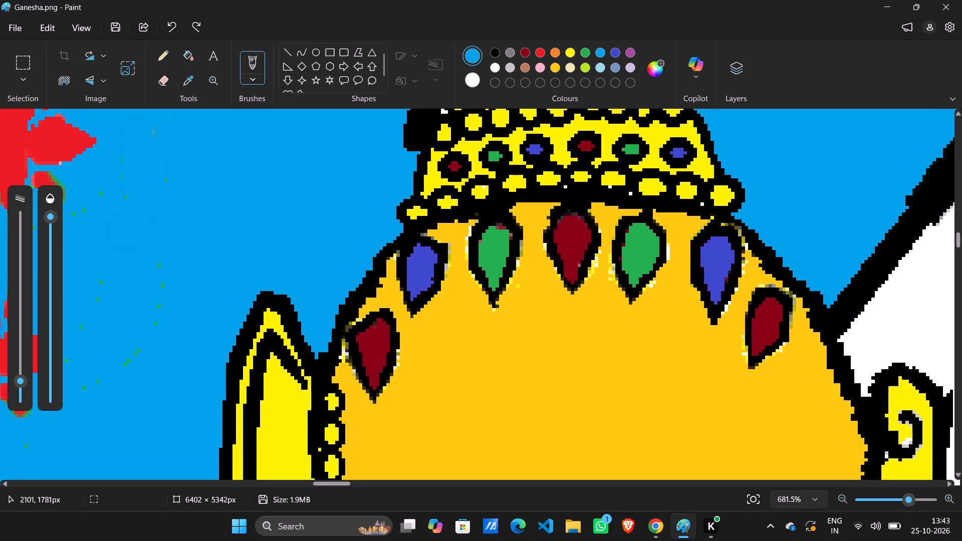
pyautogui.moveTo(153, 132); pyautogui.dragTo(115, 280)
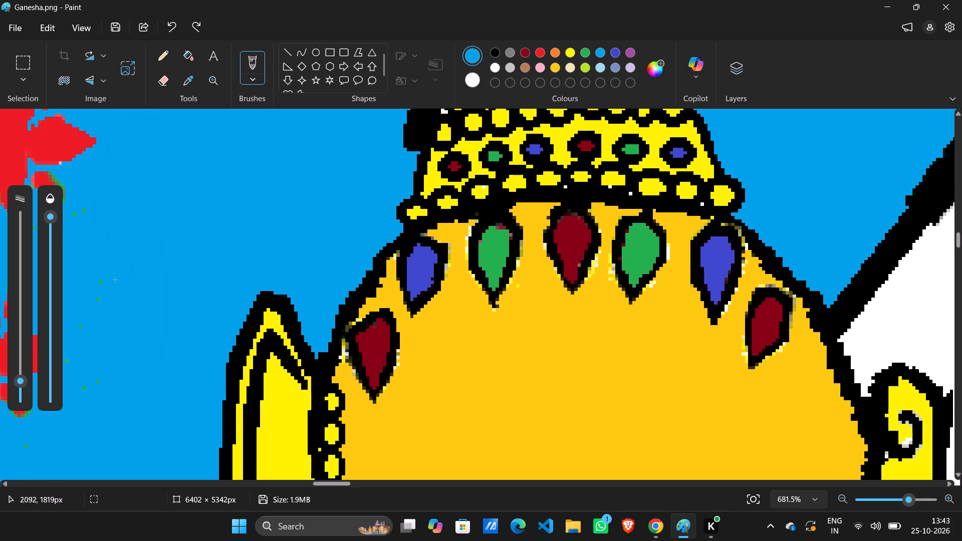
pyautogui.moveTo(115, 280); pyautogui.dragTo(85, 337)
pyautogui.moveTo(85, 337); pyautogui.dragTo(117, 216)
# Cover the remaining green specks between the upper trunk flowers of the leftmost head with blue strokes.
pyautogui.scroll(3, 192, 255)
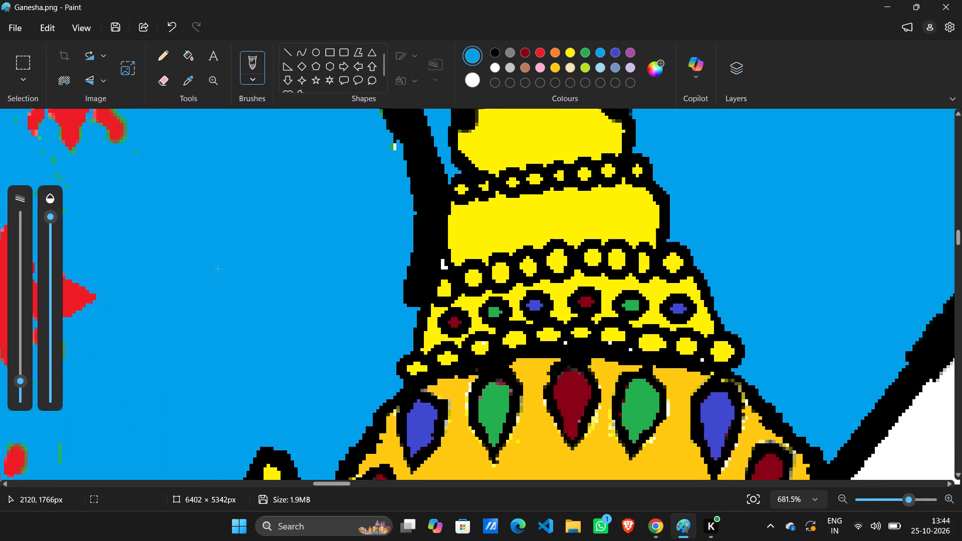
pyautogui.moveTo(147, 245); pyautogui.dragTo(139, 205)
pyautogui.scroll(3, 179, 264)
pyautogui.moveTo(176, 317); pyautogui.dragTo(174, 323)
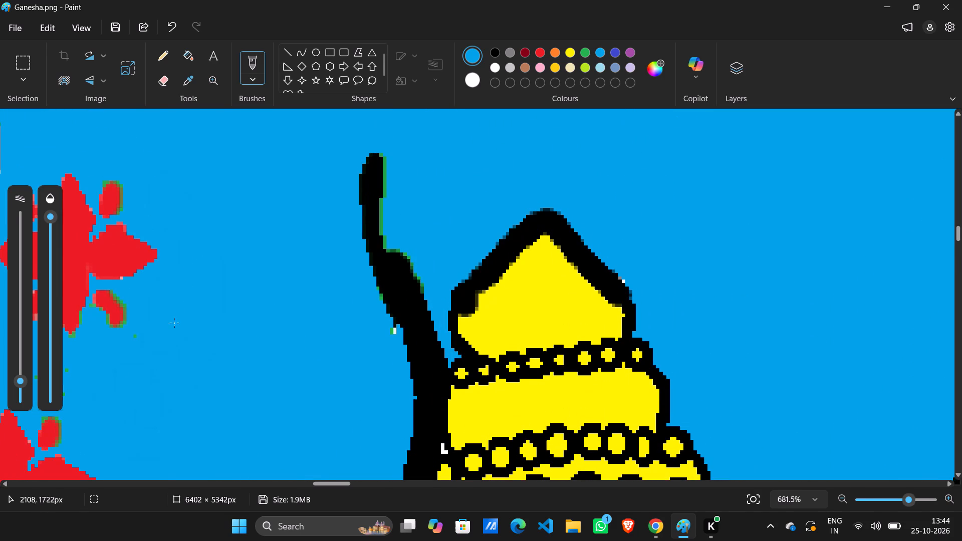
pyautogui.moveTo(174, 323); pyautogui.dragTo(93, 400)
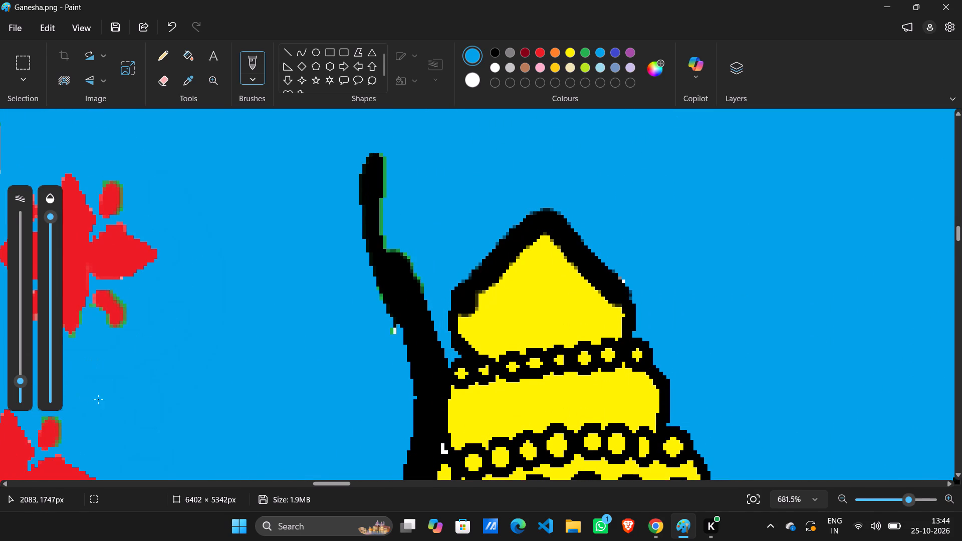
# Thicken the black trunk contour beside the golden pot's tip in black, covering its green fringe.
pyautogui.scroll(-4, 173, 373)
pyautogui.scroll(-4, 243, 365)
pyautogui.scroll(-3, 168, 367)
pyautogui.scroll(-4, 123, 350)
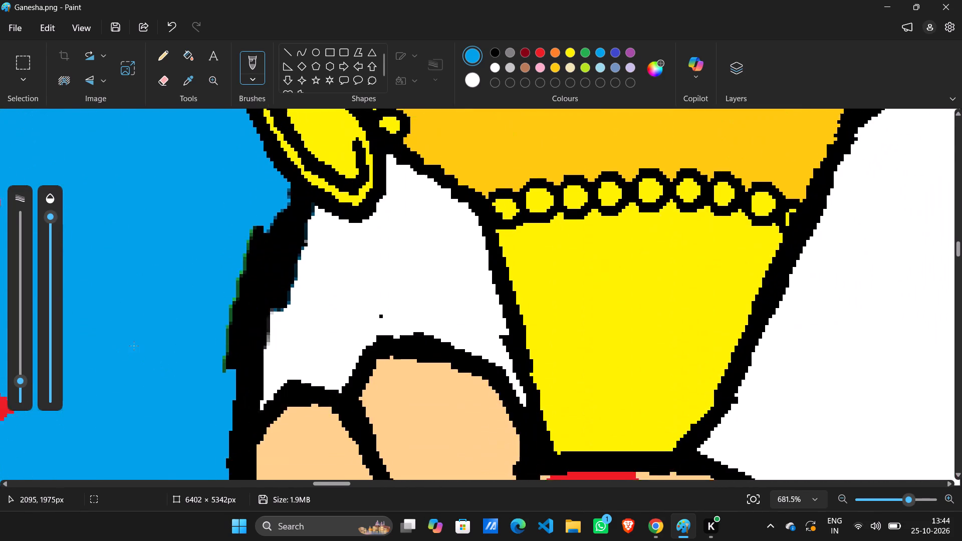
pyautogui.scroll(-8, 134, 346)
pyautogui.scroll(8, 286, 336)
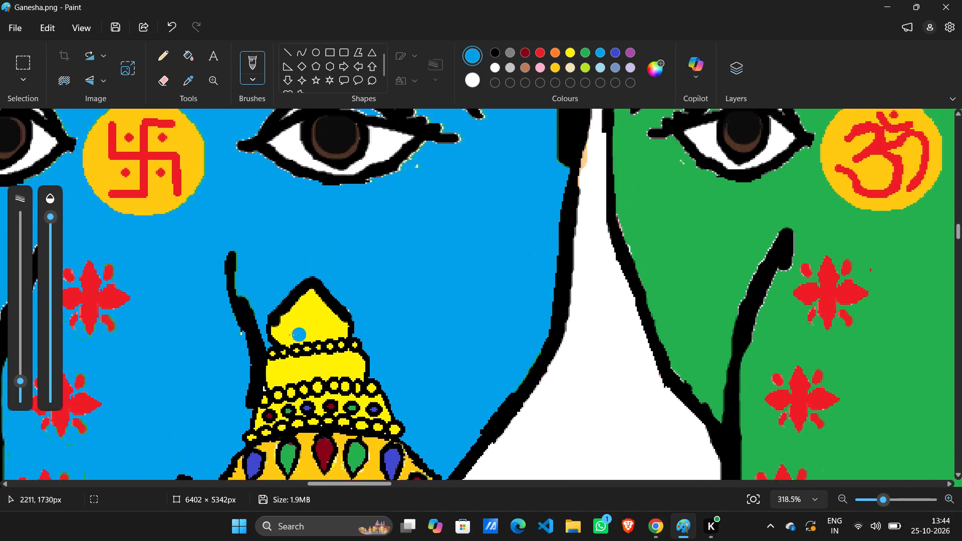
pyautogui.keyDown('ctrl'); pyautogui.scroll(5, 284, 335); pyautogui.keyUp('ctrl')
pyautogui.click(487, 48)
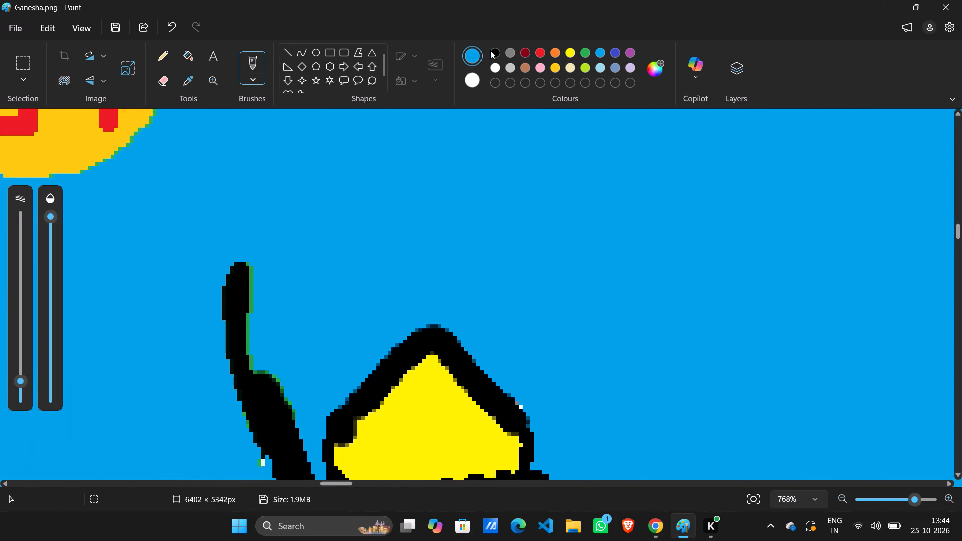
pyautogui.click(496, 51)
pyautogui.scroll(-2, 470, 163)
pyautogui.moveTo(246, 164); pyautogui.dragTo(242, 210)
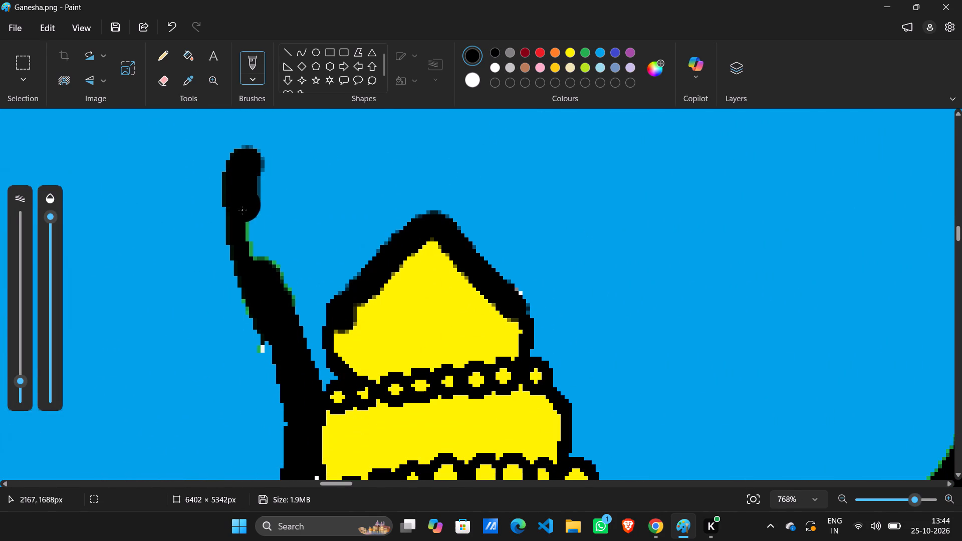
pyautogui.moveTo(242, 210); pyautogui.dragTo(280, 337)
pyautogui.scroll(-3, 291, 301)
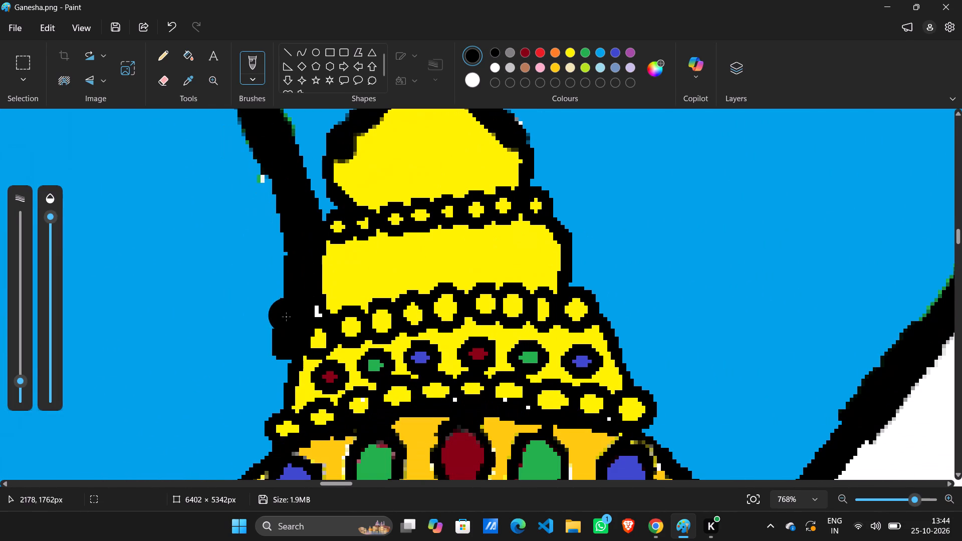
pyautogui.scroll(3, 299, 237)
pyautogui.scroll(-3, 461, 265)
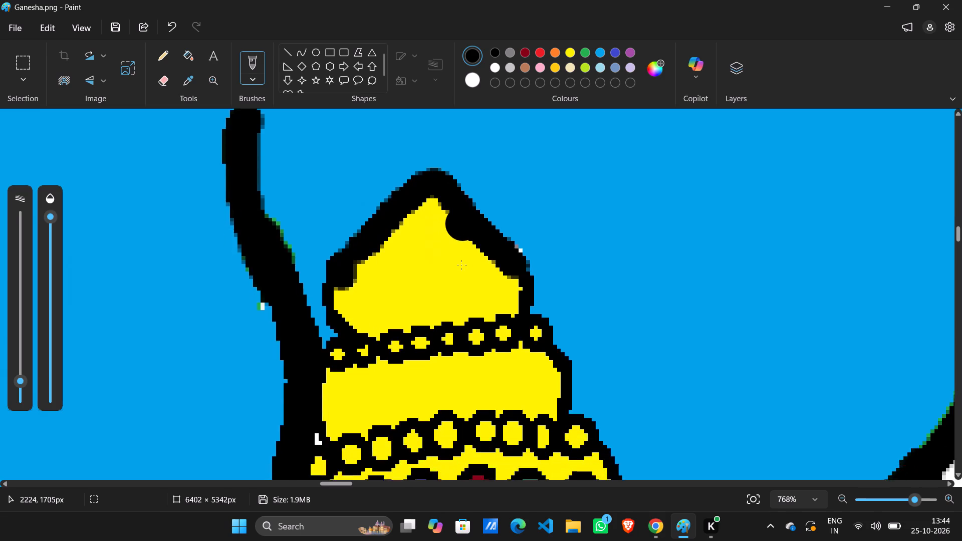
# Go over both black trunk contours of the green head with thicker black strokes from their upper ends downward.
pyautogui.scroll(-9, 461, 265)
pyautogui.keyDown('ctrl'); pyautogui.scroll(-5, 461, 265); pyautogui.keyUp('ctrl')
pyautogui.keyDown('ctrl'); pyautogui.scroll(2, 824, 249); pyautogui.keyUp('ctrl')
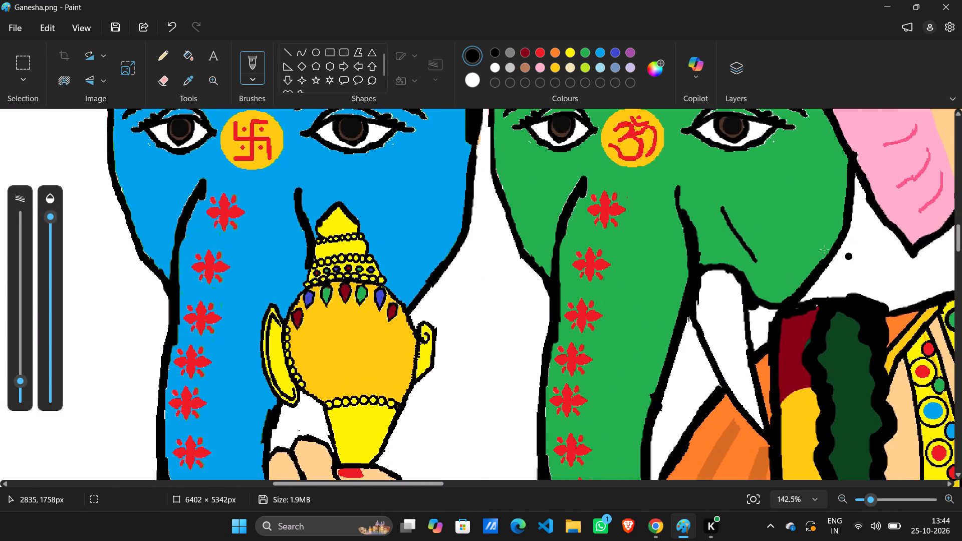
pyautogui.keyDown('ctrl'); pyautogui.scroll(4, 824, 249); pyautogui.keyUp('ctrl')
pyautogui.moveTo(716, 156); pyautogui.dragTo(725, 220)
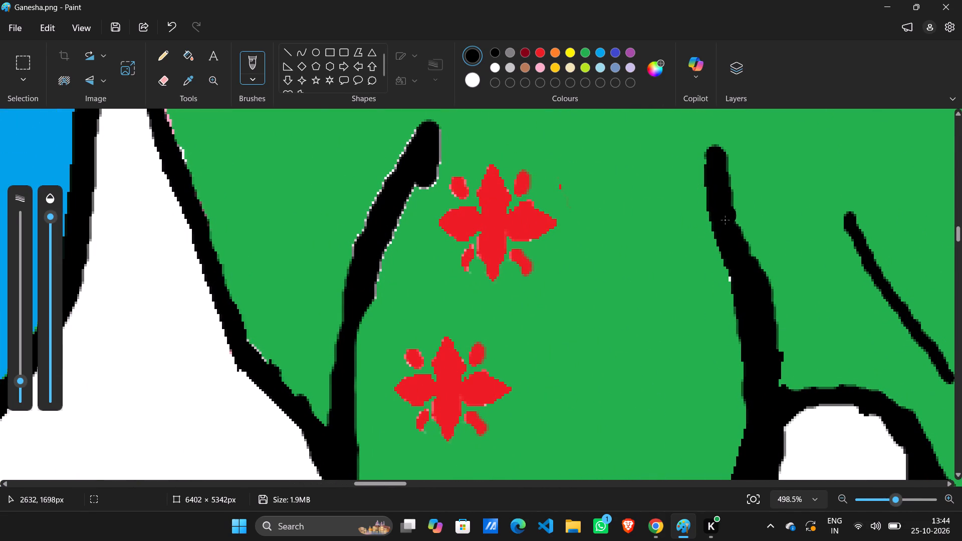
pyautogui.moveTo(725, 220); pyautogui.dragTo(748, 277)
pyautogui.moveTo(423, 137); pyautogui.dragTo(413, 158)
pyautogui.moveTo(413, 158); pyautogui.dragTo(343, 388)
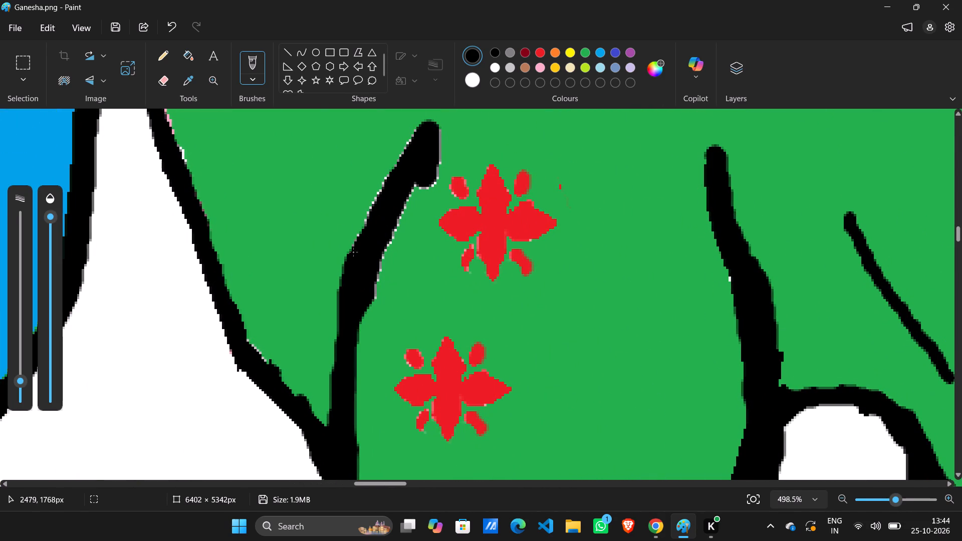
# Sample the head's green and trim both edges of the left trunk contour, covering its white fringe and tapering its upper end.
pyautogui.click(185, 80)
pyautogui.moveTo(222, 138); pyautogui.dragTo(223, 142)
pyautogui.moveTo(334, 276); pyautogui.dragTo(343, 250)
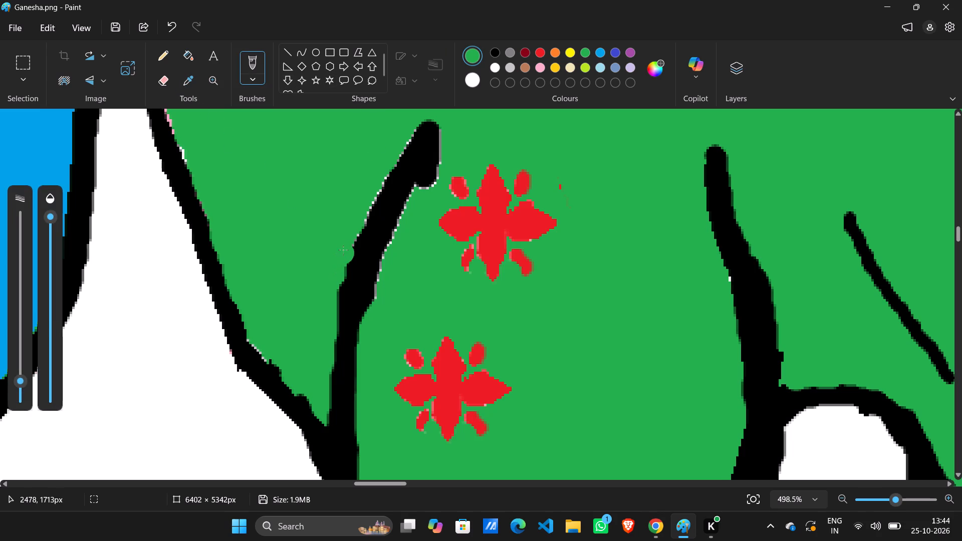
pyautogui.moveTo(343, 250); pyautogui.dragTo(428, 115)
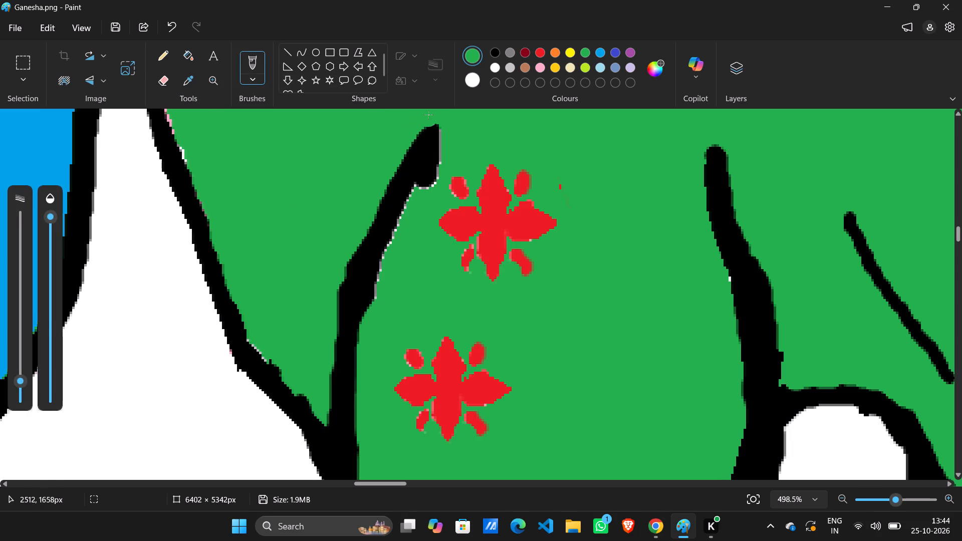
pyautogui.moveTo(428, 115); pyautogui.dragTo(419, 199)
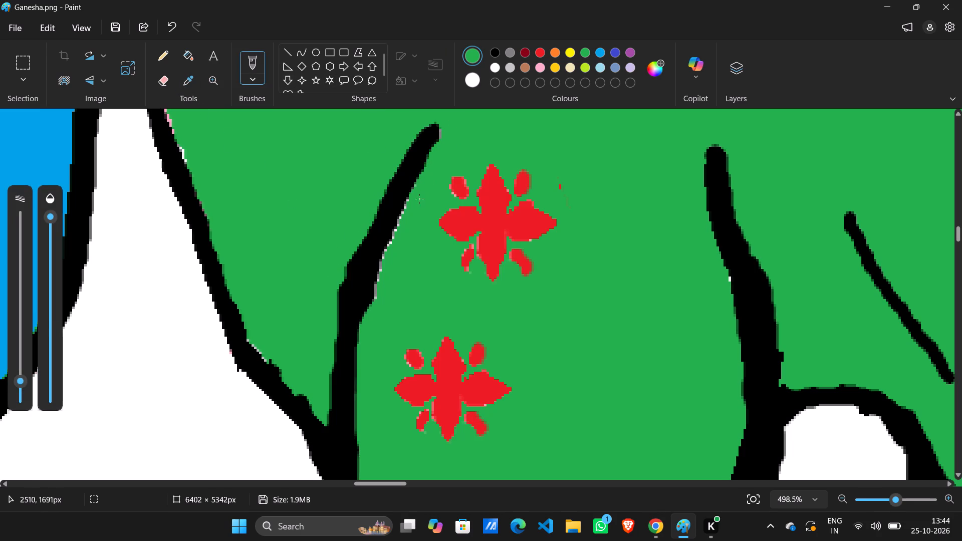
pyautogui.moveTo(419, 199); pyautogui.dragTo(368, 346)
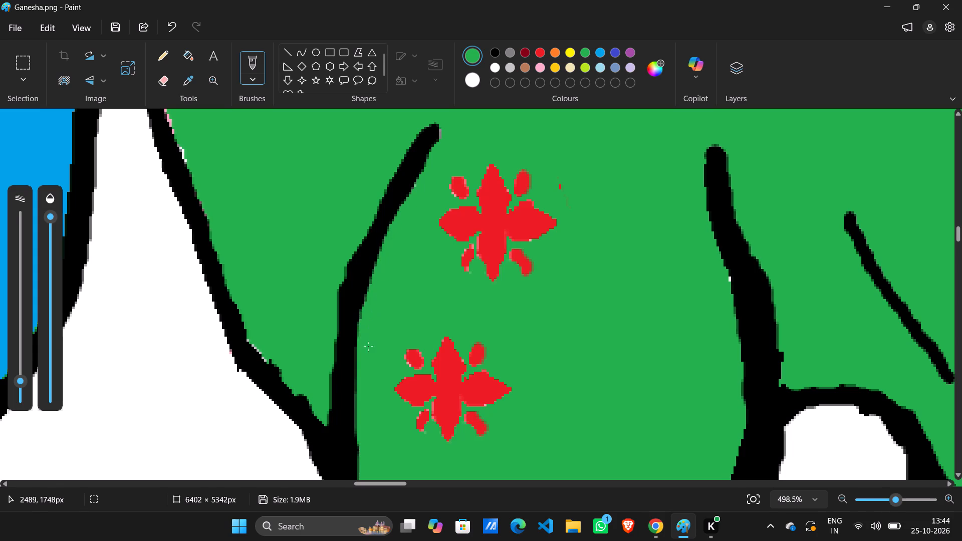
pyautogui.moveTo(368, 346); pyautogui.dragTo(368, 361)
# Paint over the stray red speck beside the green head's topmost trunk flower with green.
pyautogui.scroll(-4, 627, 201)
pyautogui.keyDown('ctrl'); pyautogui.scroll(-5, 694, 234); pyautogui.keyUp('ctrl')
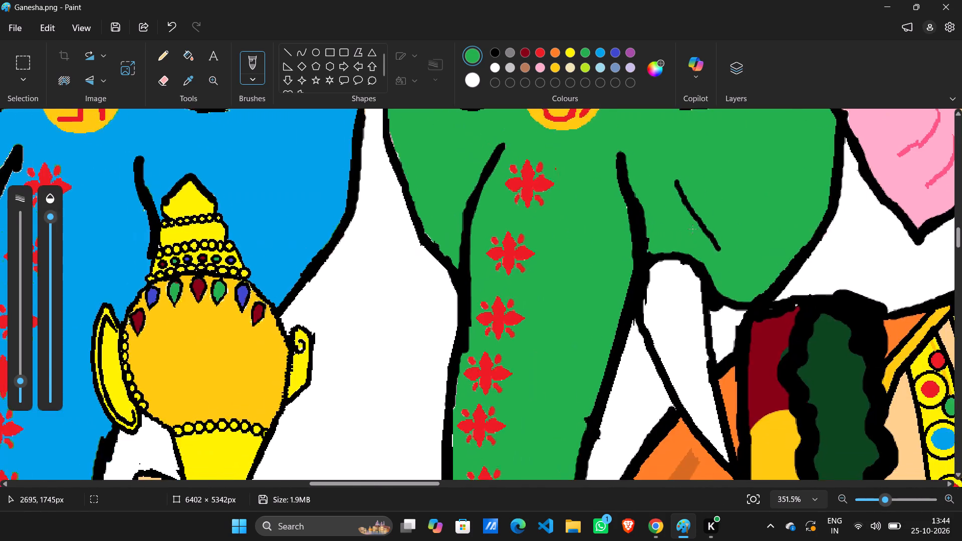
pyautogui.keyDown('ctrl'); pyautogui.scroll(-6, 692, 229); pyautogui.keyUp('ctrl')
pyautogui.keyDown('ctrl'); pyautogui.scroll(7, 684, 223); pyautogui.keyUp('ctrl')
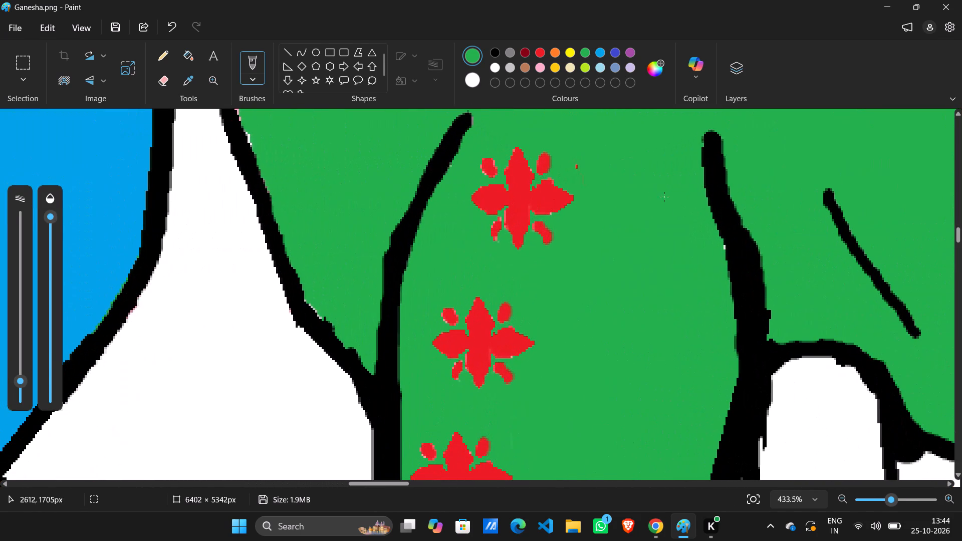
pyautogui.moveTo(578, 157); pyautogui.dragTo(590, 210)
pyautogui.keyDown('ctrl'); pyautogui.scroll(-11, 619, 208); pyautogui.keyUp('ctrl')
pyautogui.keyDown('ctrl'); pyautogui.scroll(-8, 700, 226); pyautogui.keyUp('ctrl')
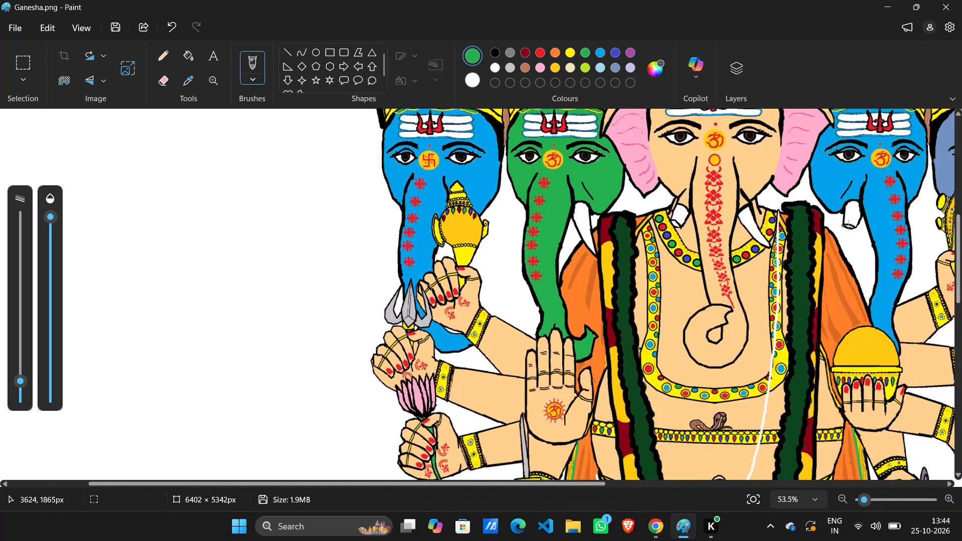
# Thicken the upper end of the central head's right trunk contour with a black stroke running downward.
pyautogui.keyDown('ctrl'); pyautogui.scroll(4, 866, 201); pyautogui.keyUp('ctrl')
pyautogui.keyDown('ctrl'); pyautogui.scroll(8, 927, 214); pyautogui.keyUp('ctrl')
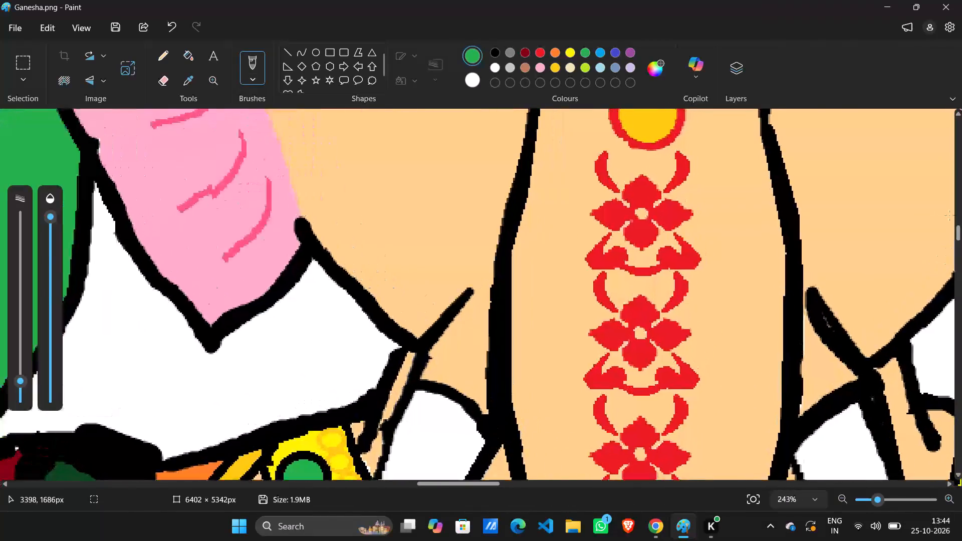
pyautogui.scroll(2, 947, 218)
pyautogui.click(496, 53)
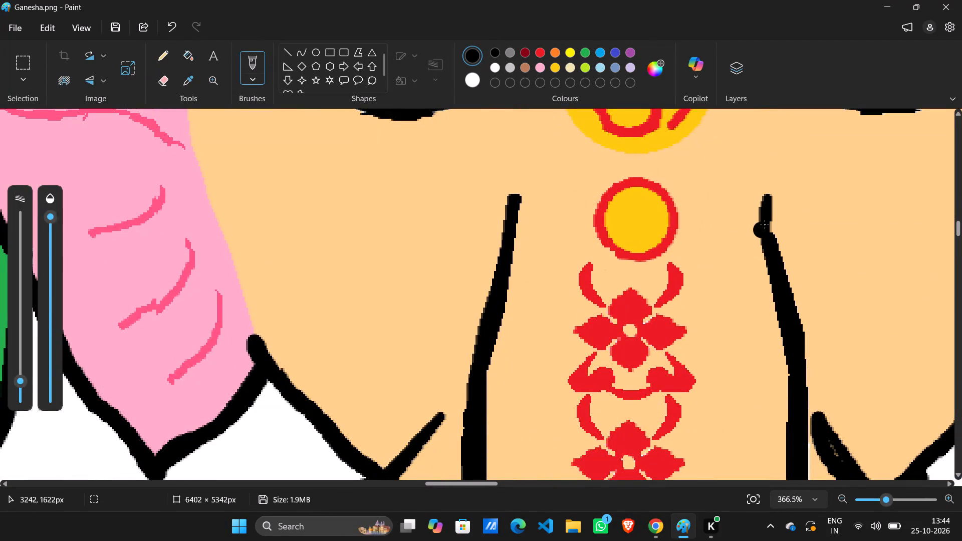
pyautogui.moveTo(764, 203); pyautogui.dragTo(780, 286)
# Thicken the upper part of the left trunk contour in black on the blue head right of the central head.
pyautogui.keyDown('ctrl'); pyautogui.scroll(-6, 780, 280); pyautogui.keyUp('ctrl')
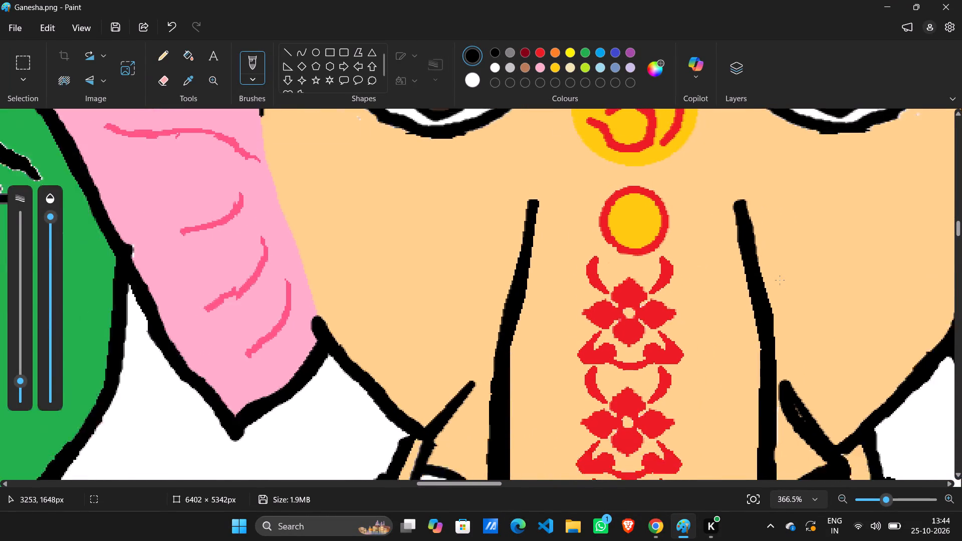
pyautogui.keyDown('ctrl'); pyautogui.scroll(-9, 780, 280); pyautogui.keyUp('ctrl')
pyautogui.keyDown('ctrl'); pyautogui.scroll(5, 881, 276); pyautogui.keyUp('ctrl')
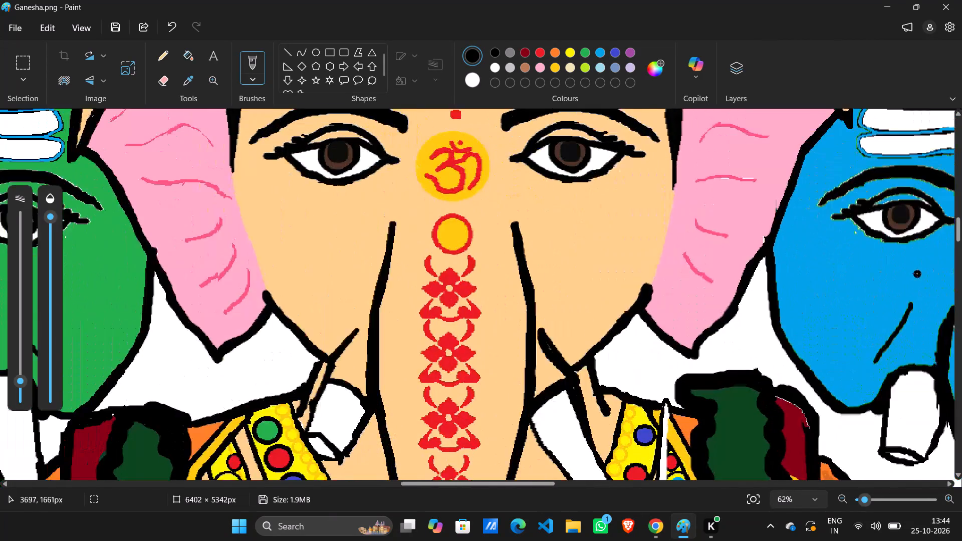
pyautogui.keyDown('ctrl'); pyautogui.scroll(-14, 918, 277); pyautogui.keyUp('ctrl')
pyautogui.keyDown('ctrl'); pyautogui.scroll(2, 937, 265); pyautogui.keyUp('ctrl')
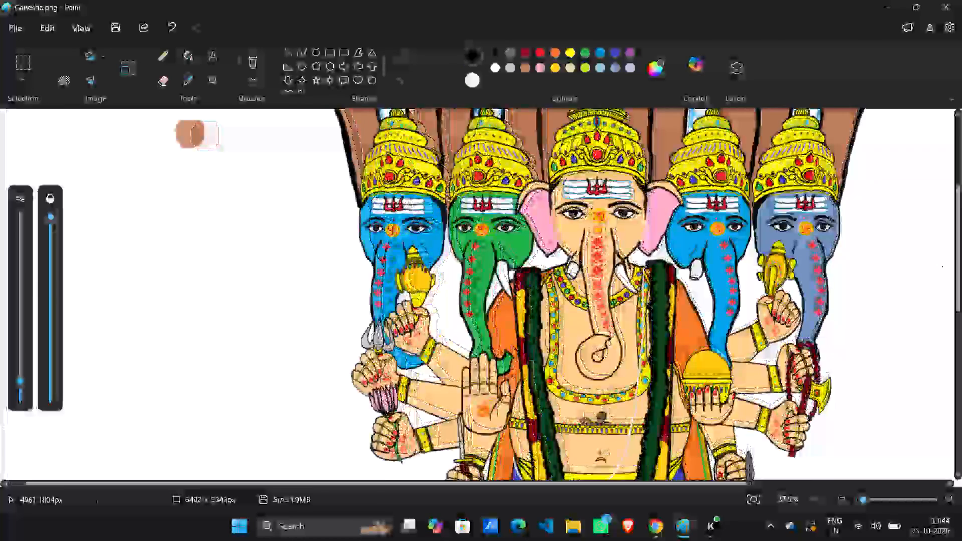
pyautogui.keyDown('ctrl'); pyautogui.scroll(4, 937, 265); pyautogui.keyUp('ctrl')
pyautogui.keyDown('ctrl'); pyautogui.scroll(3, 642, 317); pyautogui.keyUp('ctrl')
pyautogui.scroll(-2, 637, 330)
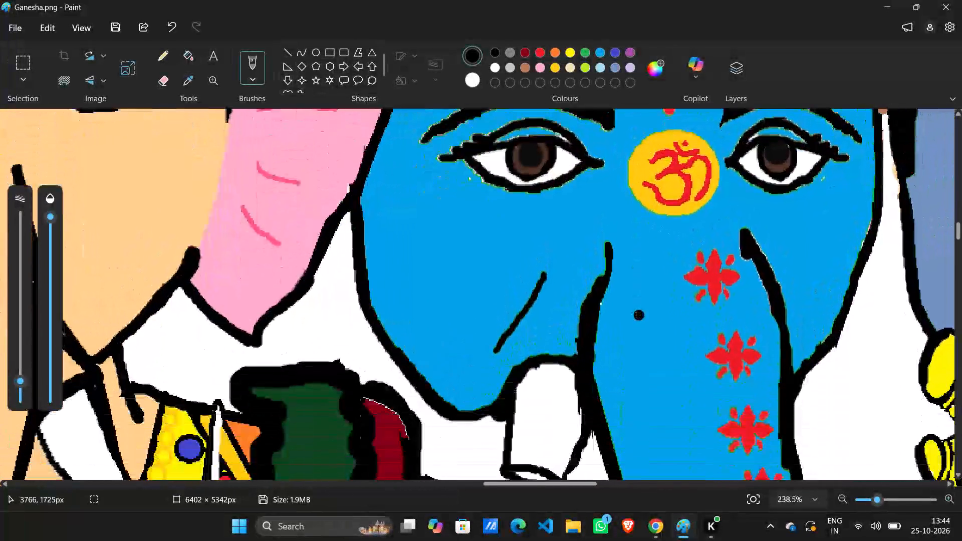
pyautogui.moveTo(607, 237); pyautogui.dragTo(592, 287)
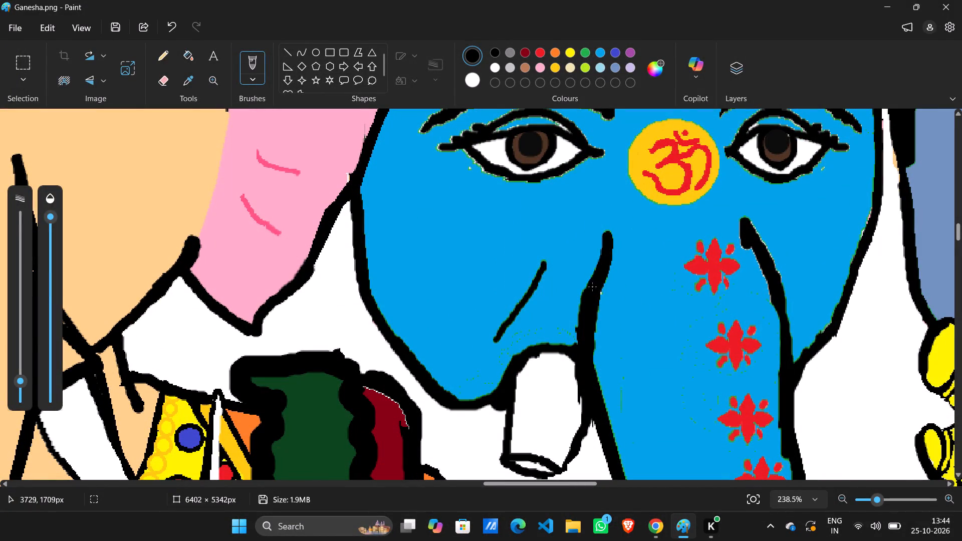
pyautogui.moveTo(592, 287); pyautogui.dragTo(588, 298)
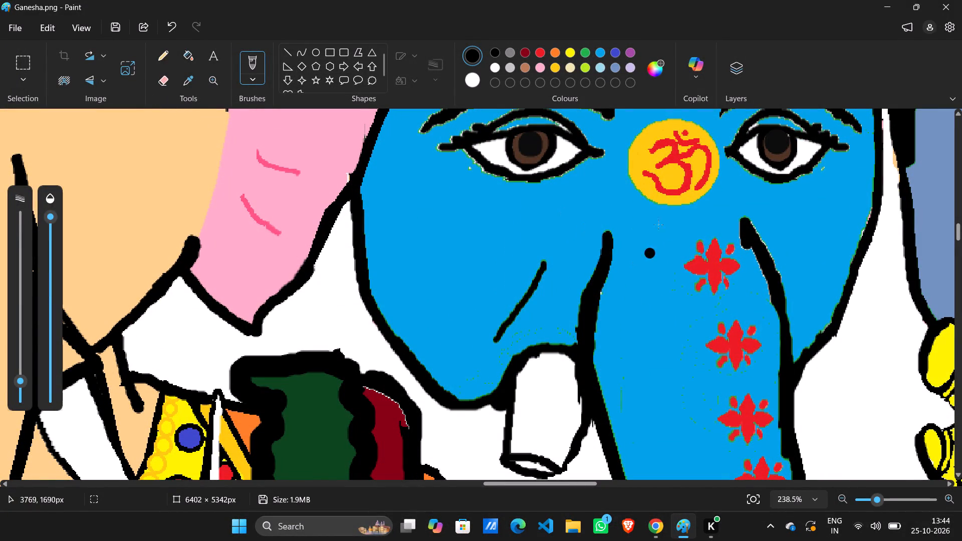
# Trim the inner edge of that blue head's left trunk contour in blue, covering its green fringe.
pyautogui.click(603, 55)
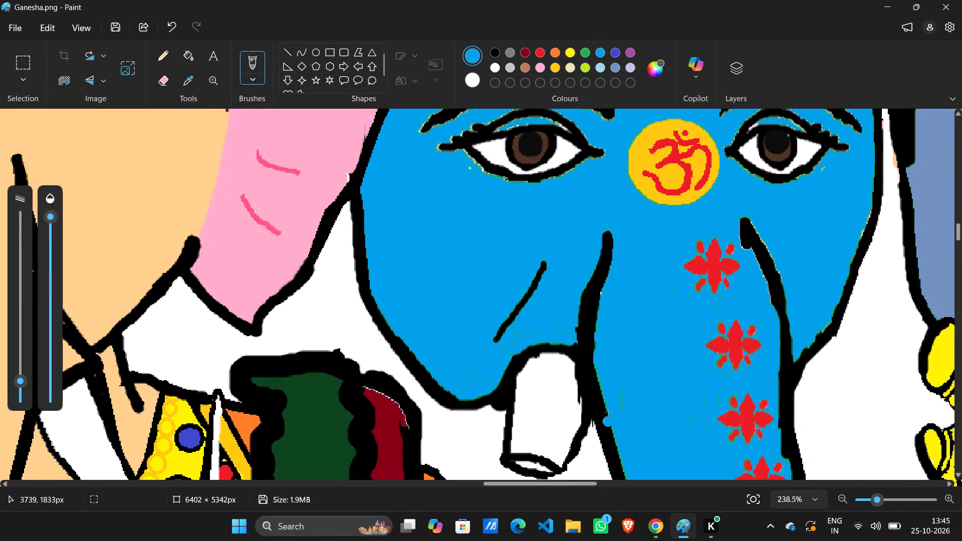
pyautogui.moveTo(600, 361); pyautogui.dragTo(603, 300)
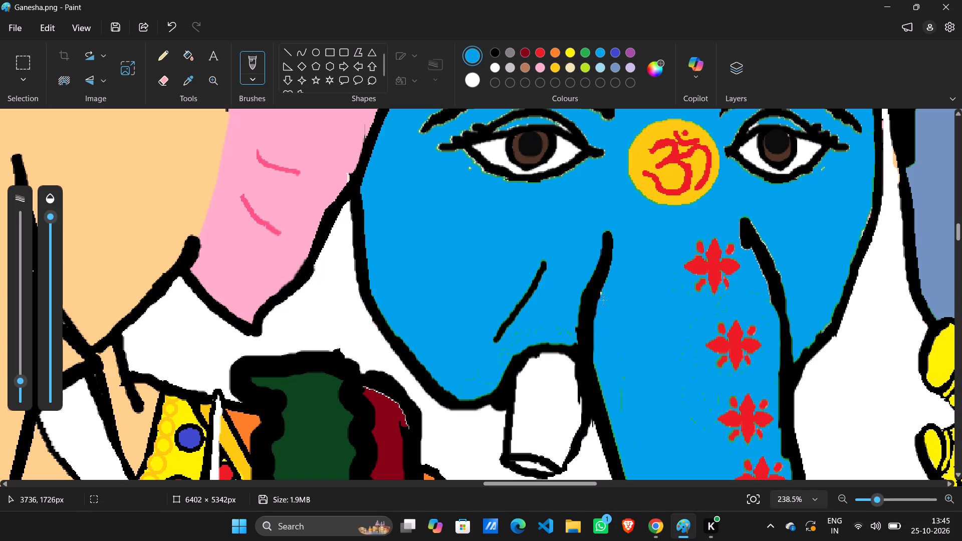
pyautogui.moveTo(603, 300); pyautogui.dragTo(618, 258)
# Paint over the stray green specks on that blue head's trunk, between the left contour and the red flowers, with blue.
pyautogui.keyDown('ctrl'); pyautogui.scroll(-6, 650, 311); pyautogui.keyUp('ctrl')
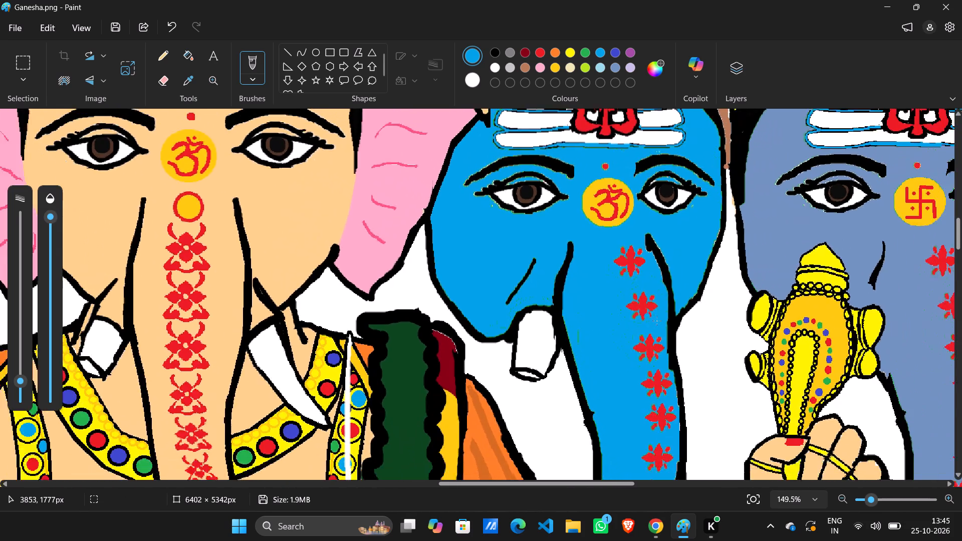
pyautogui.keyDown('ctrl'); pyautogui.scroll(5, 593, 416); pyautogui.keyUp('ctrl')
pyautogui.scroll(-2, 591, 419)
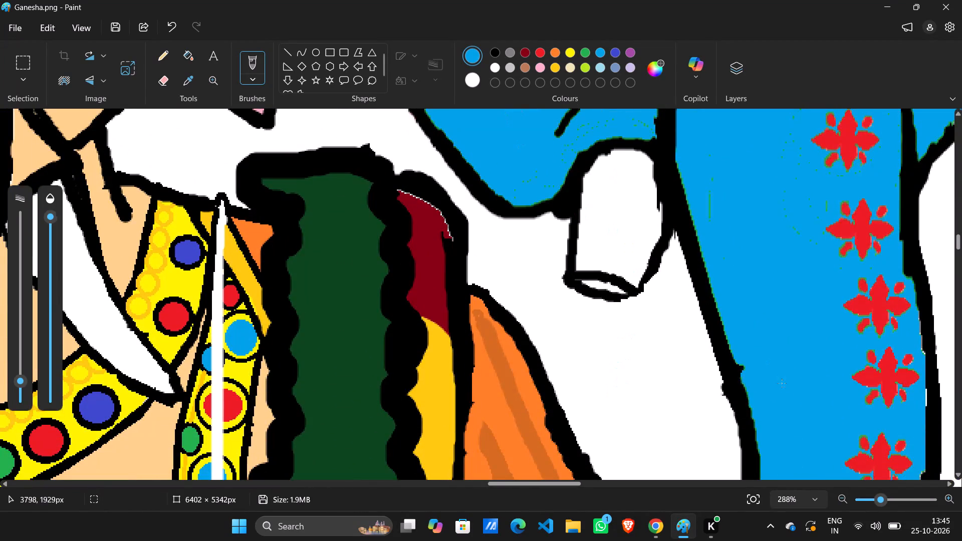
pyautogui.keyDown('ctrl'); pyautogui.scroll(-13, 782, 385); pyautogui.keyUp('ctrl')
pyautogui.keyDown('ctrl'); pyautogui.scroll(10, 786, 381); pyautogui.keyUp('ctrl')
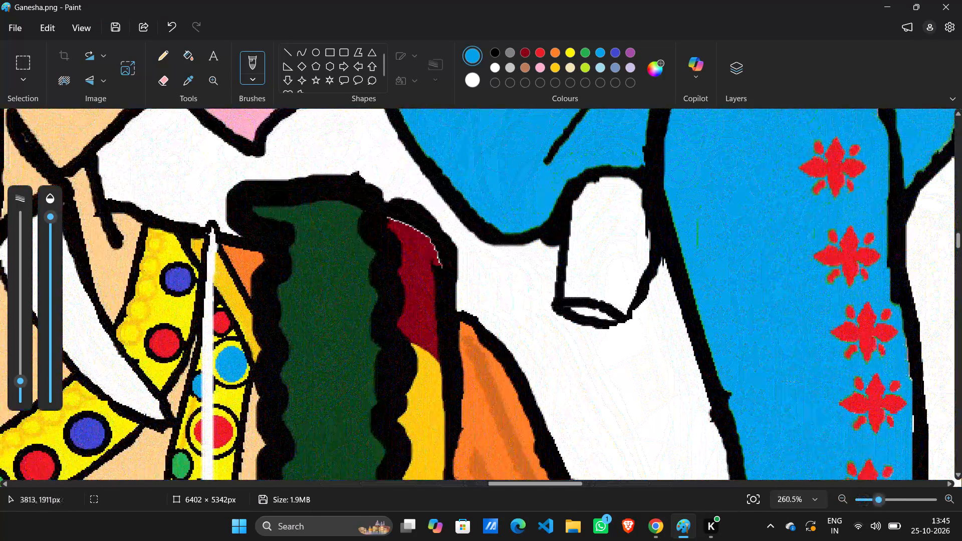
pyautogui.scroll(3, 804, 381)
pyautogui.moveTo(712, 389); pyautogui.dragTo(698, 390)
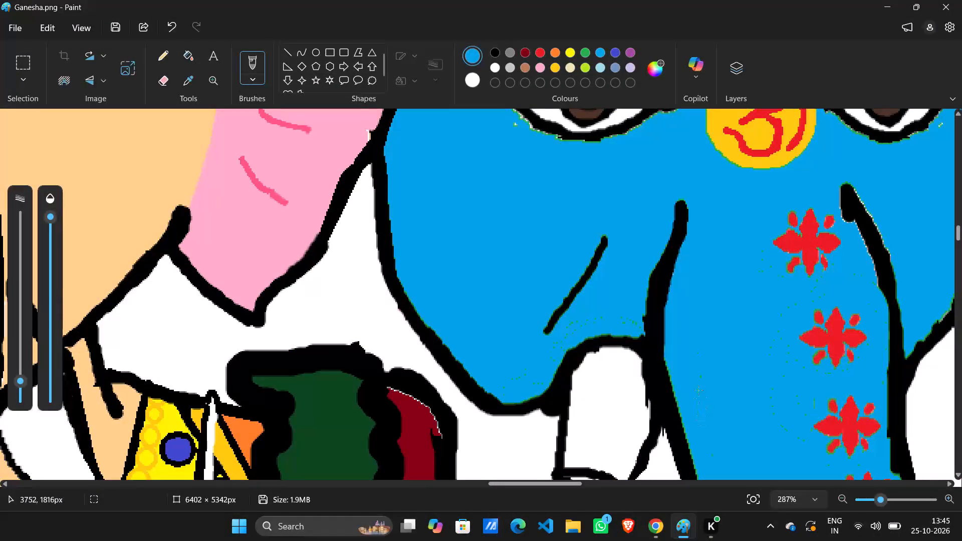
pyautogui.moveTo(698, 390); pyautogui.dragTo(794, 377)
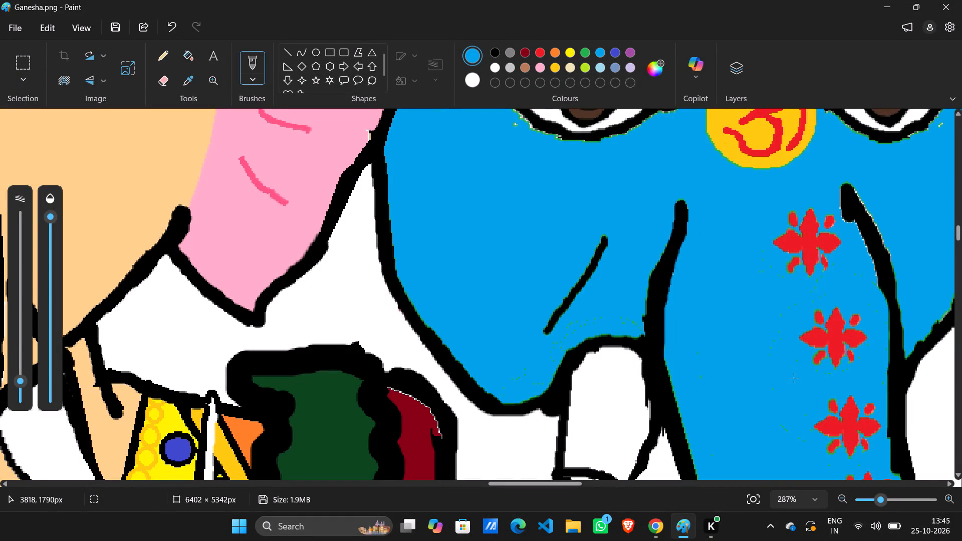
# Redraw the upper part of the same blue head's right trunk contour as a smooth, thicker black curve, undoing the first attempt.
pyautogui.scroll(-5, 797, 346)
pyautogui.keyDown('ctrl'); pyautogui.scroll(-4, 800, 360); pyautogui.keyUp('ctrl')
pyautogui.keyDown('ctrl'); pyautogui.scroll(-3, 849, 278); pyautogui.keyUp('ctrl')
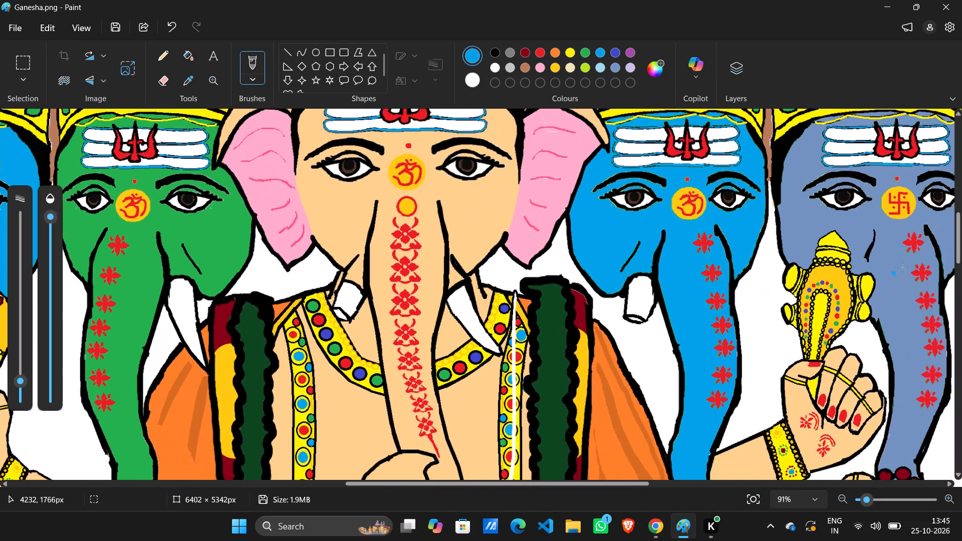
pyautogui.keyDown('ctrl'); pyautogui.scroll(5, 939, 223); pyautogui.keyUp('ctrl')
pyautogui.scroll(-4, 935, 280)
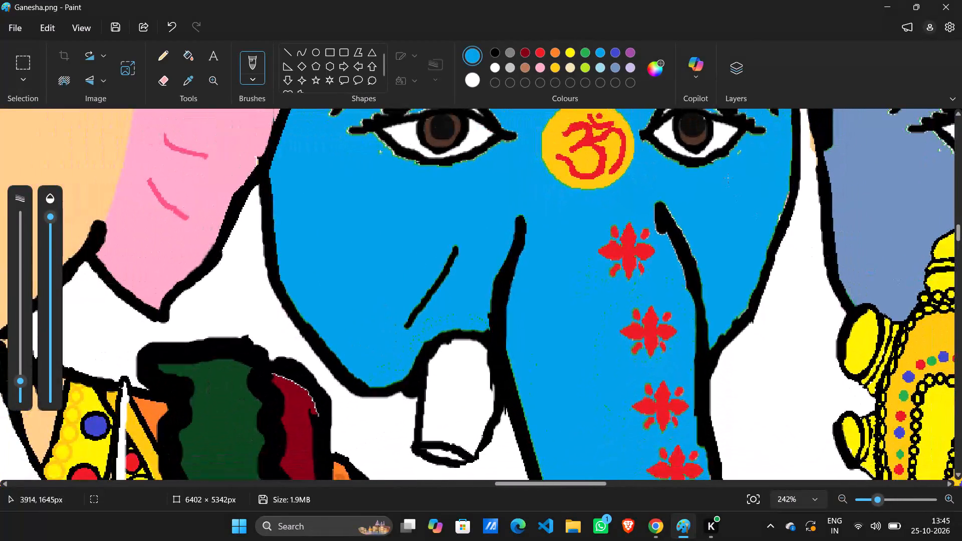
pyautogui.click(498, 53)
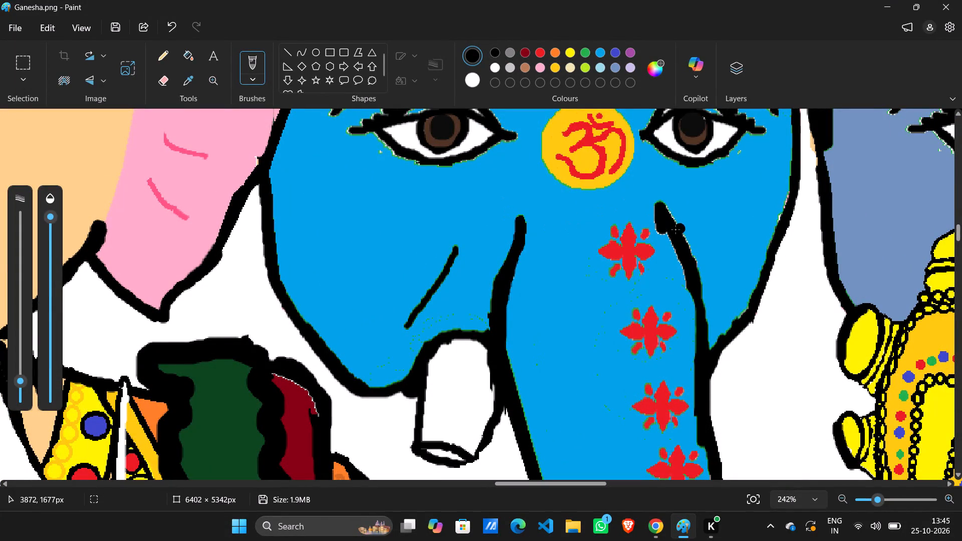
pyautogui.moveTo(660, 208); pyautogui.dragTo(686, 244)
pyautogui.moveTo(686, 244); pyautogui.dragTo(692, 286)
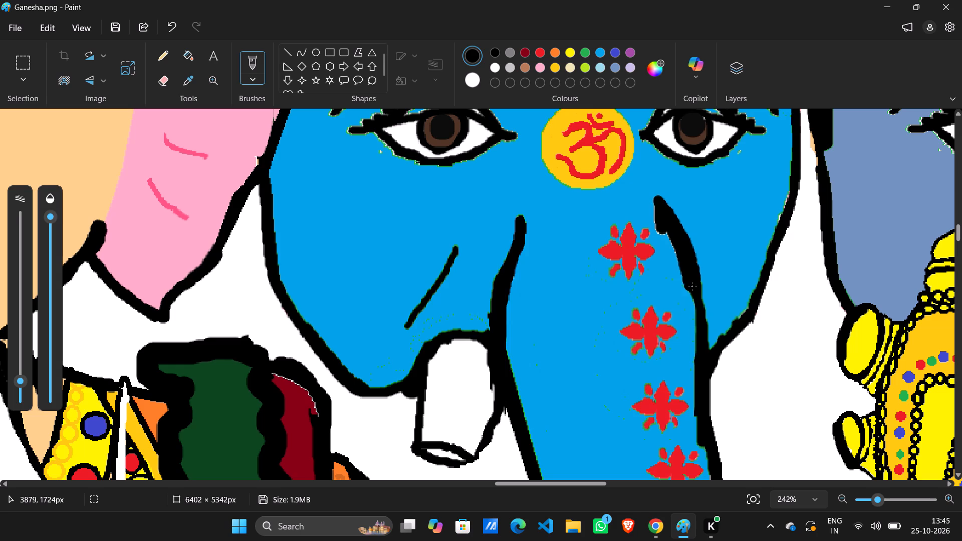
pyautogui.moveTo(692, 286); pyautogui.dragTo(691, 286)
pyautogui.hotkey('ctrl', 'z')
pyautogui.moveTo(656, 203); pyautogui.dragTo(666, 215)
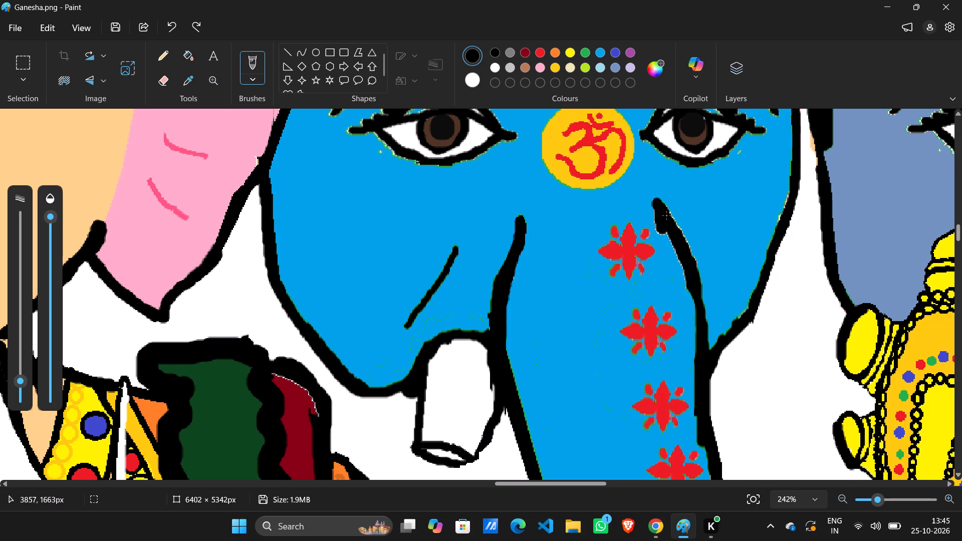
pyautogui.moveTo(666, 215); pyautogui.dragTo(700, 301)
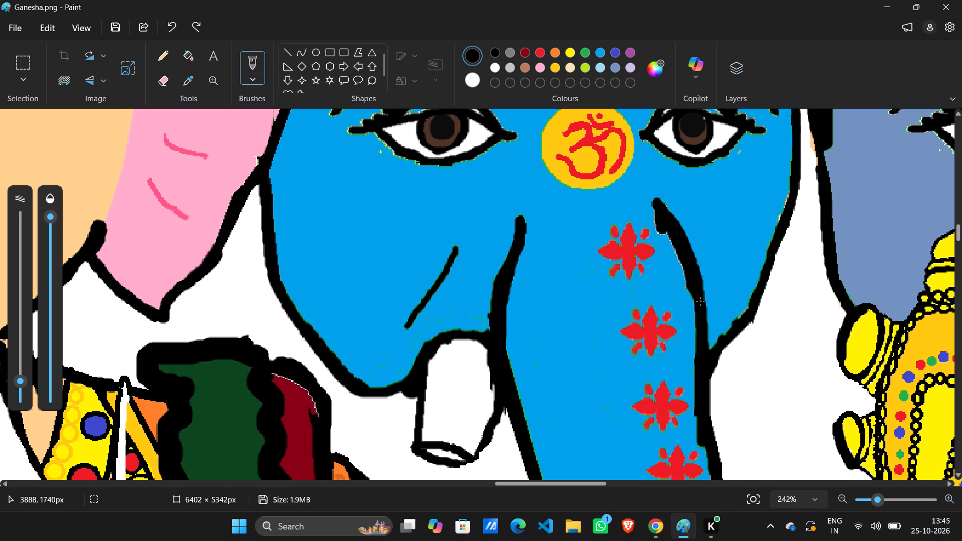
pyautogui.moveTo(700, 301); pyautogui.dragTo(653, 199)
# Sample the head's blue and trim the right trunk contour's inner edge, covering its black bulge and white fringe.
pyautogui.click(188, 84)
pyautogui.click(332, 212)
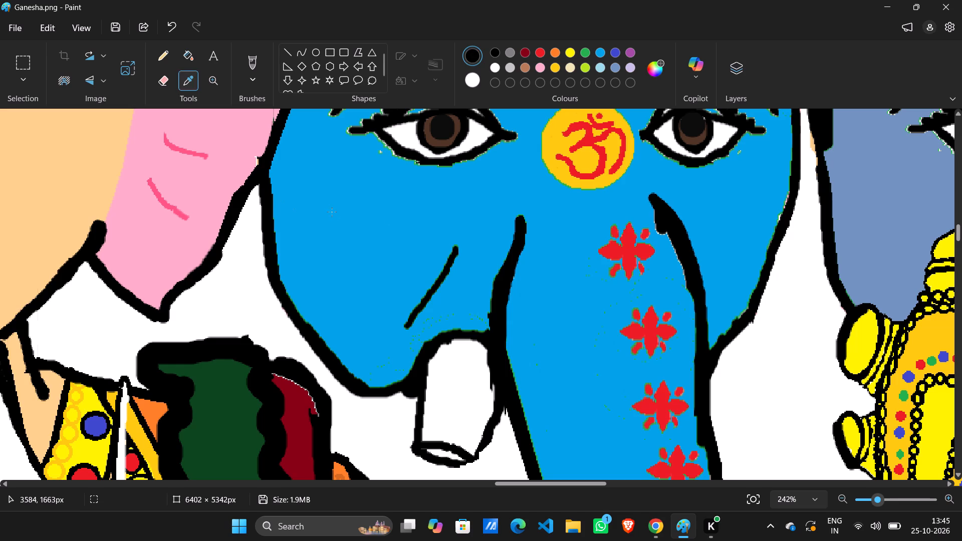
pyautogui.moveTo(651, 207); pyautogui.dragTo(652, 215)
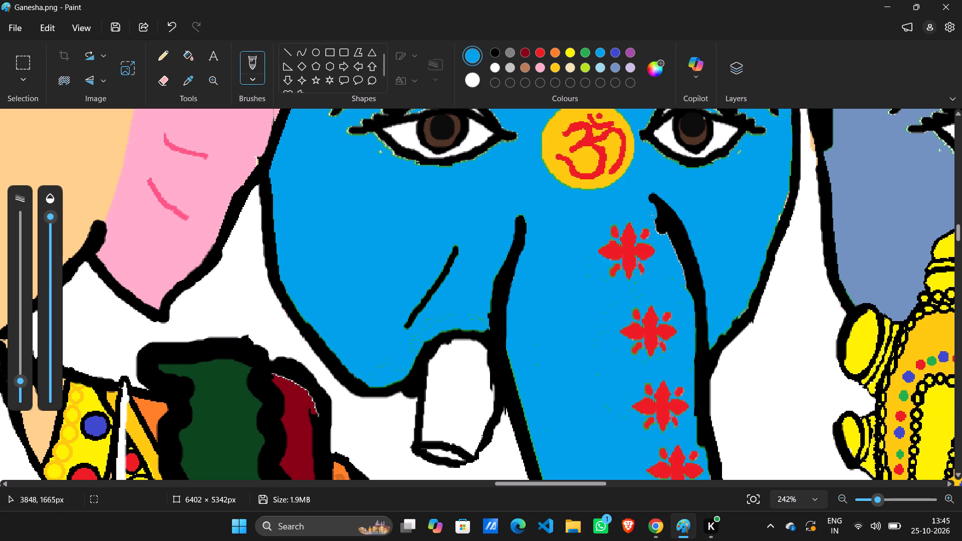
pyautogui.moveTo(652, 215); pyautogui.dragTo(686, 296)
pyautogui.moveTo(686, 296); pyautogui.dragTo(654, 220)
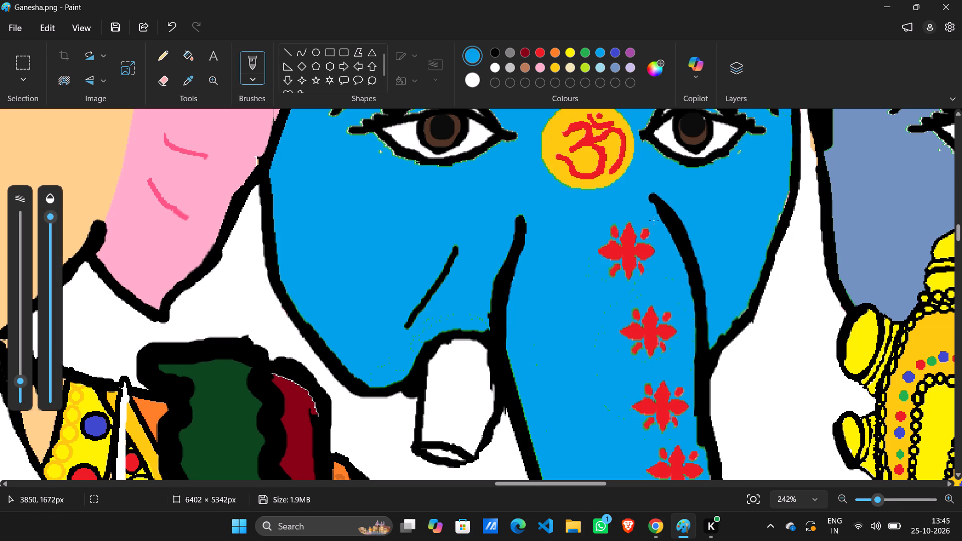
pyautogui.moveTo(654, 220); pyautogui.dragTo(680, 284)
pyautogui.moveTo(680, 284); pyautogui.dragTo(658, 222)
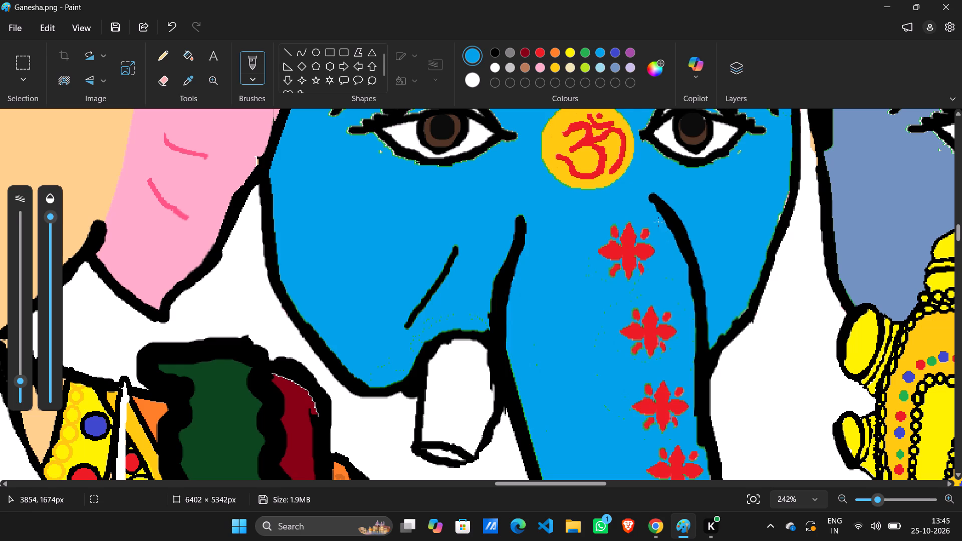
pyautogui.moveTo(658, 222); pyautogui.dragTo(682, 276)
pyautogui.moveTo(682, 276); pyautogui.dragTo(682, 277)
# Thicken the grey-blue head's left trunk contour in black and extend it downward toward the golden ornament.
pyautogui.keyDown('ctrl'); pyautogui.scroll(-8, 690, 288); pyautogui.keyUp('ctrl')
pyautogui.keyDown('ctrl'); pyautogui.scroll(-4, 723, 316); pyautogui.keyUp('ctrl')
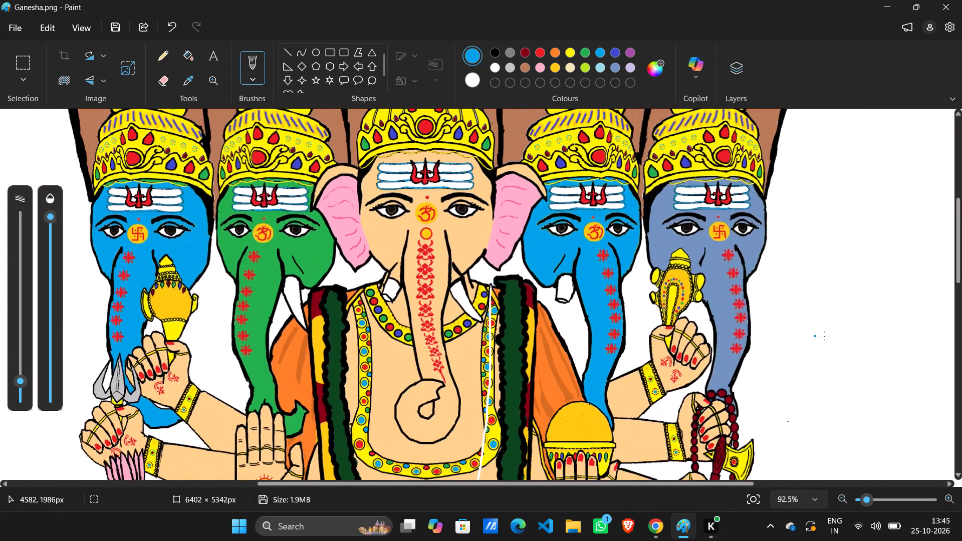
pyautogui.keyDown('ctrl'); pyautogui.scroll(6, 846, 324); pyautogui.keyUp('ctrl')
pyautogui.keyDown('ctrl'); pyautogui.scroll(4, 888, 341); pyautogui.keyUp('ctrl')
pyautogui.scroll(2, 795, 300)
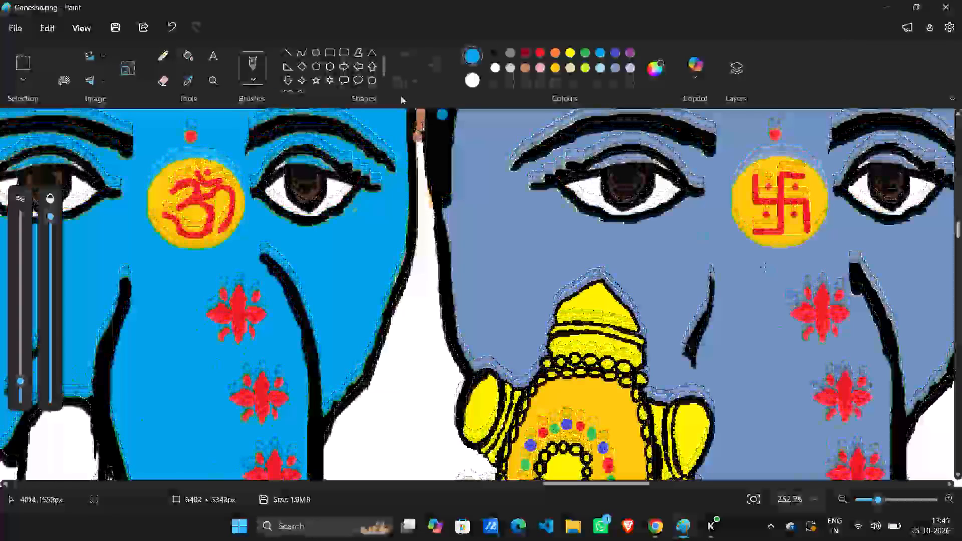
pyautogui.click(490, 54)
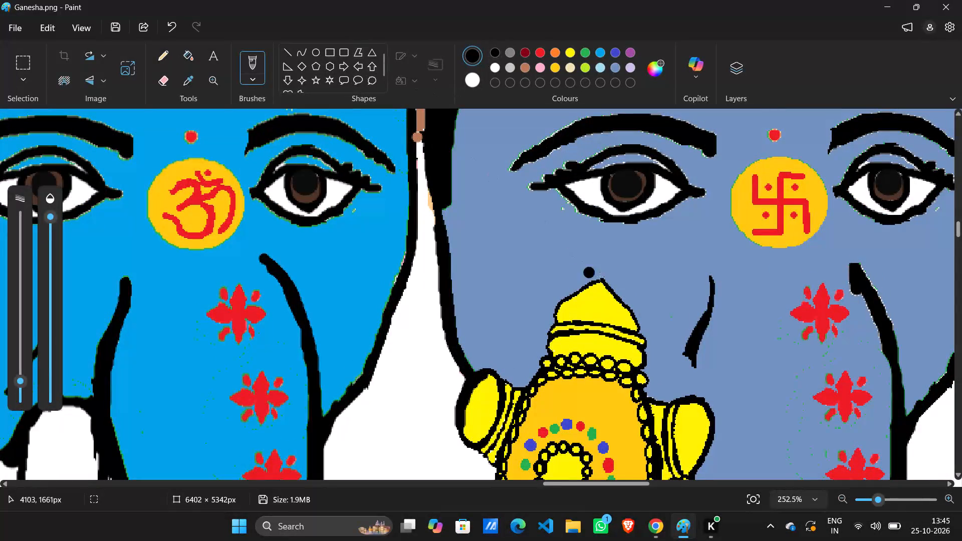
pyautogui.moveTo(714, 279); pyautogui.dragTo(703, 316)
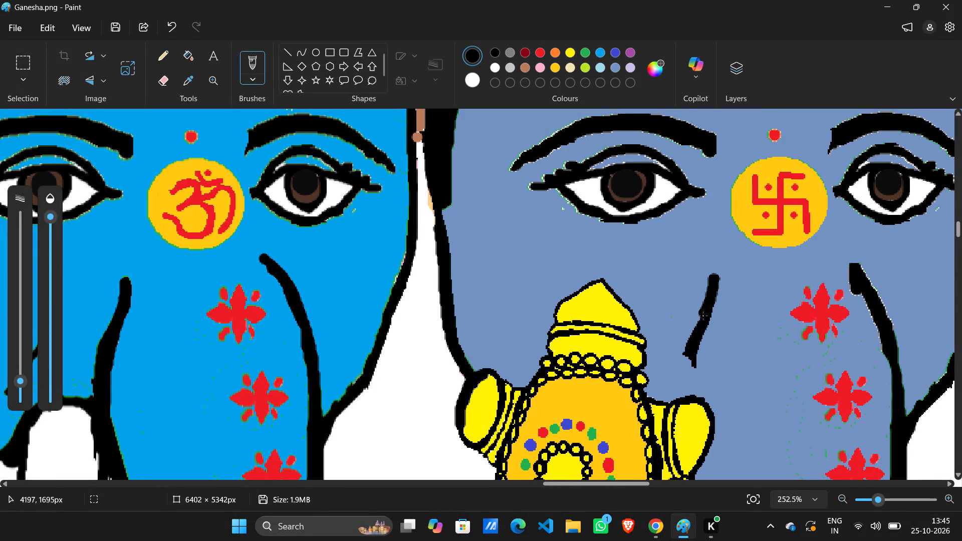
pyautogui.moveTo(703, 316); pyautogui.dragTo(677, 389)
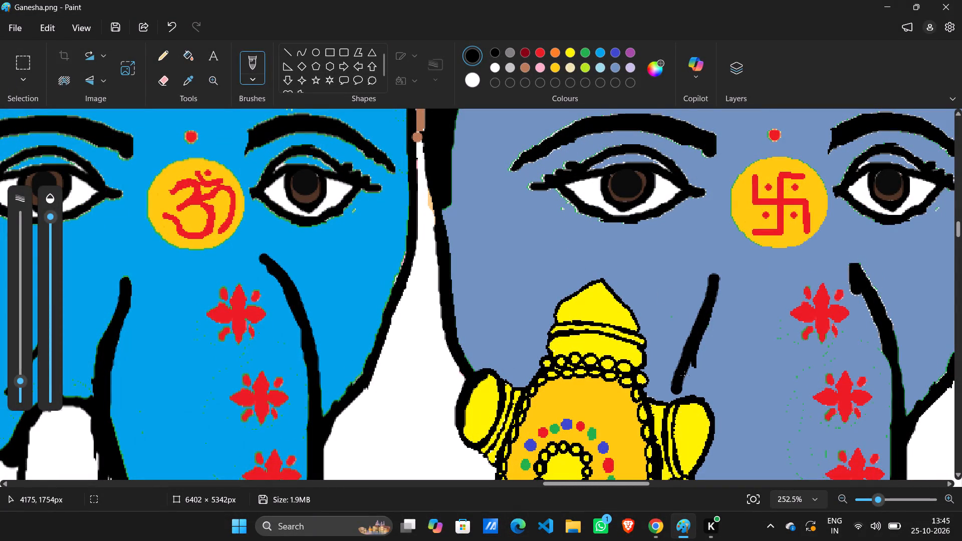
# Undo the last stroke and redraw the grey-blue head's left trunk contour in black down to the golden ornament.
pyautogui.hotkey('ctrl', 'z')
pyautogui.moveTo(713, 279); pyautogui.dragTo(696, 338)
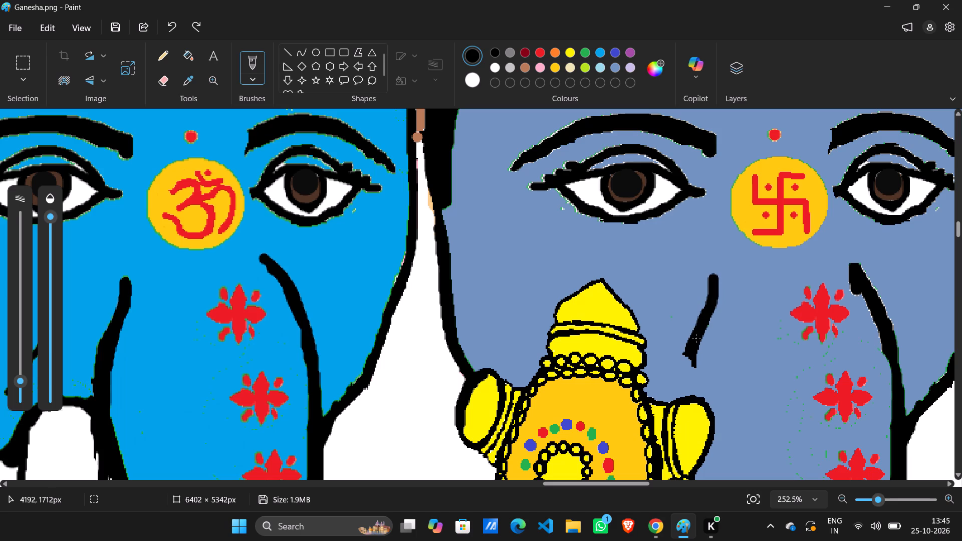
pyautogui.moveTo(696, 338); pyautogui.dragTo(678, 389)
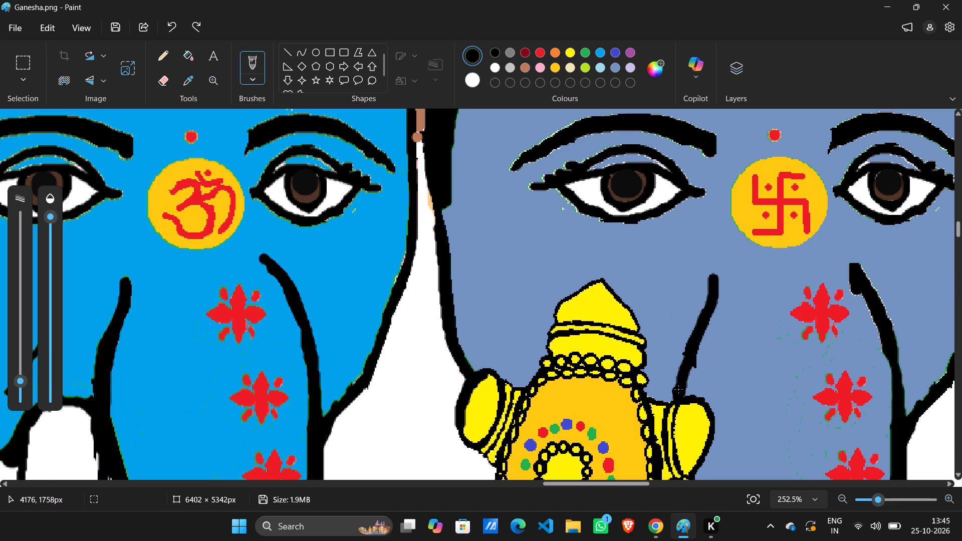
pyautogui.moveTo(678, 389); pyautogui.dragTo(697, 340)
# Redraw the same head's right trunk contour as a thicker black curve with a rounded, pointed top.
pyautogui.moveTo(854, 261); pyautogui.dragTo(901, 429)
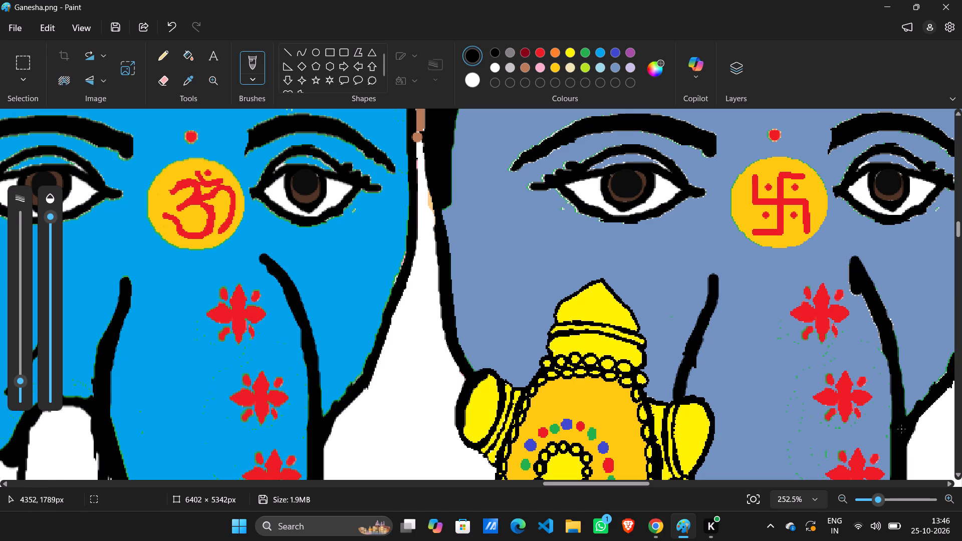
pyautogui.moveTo(901, 429); pyautogui.dragTo(870, 284)
pyautogui.moveTo(870, 284); pyautogui.dragTo(897, 405)
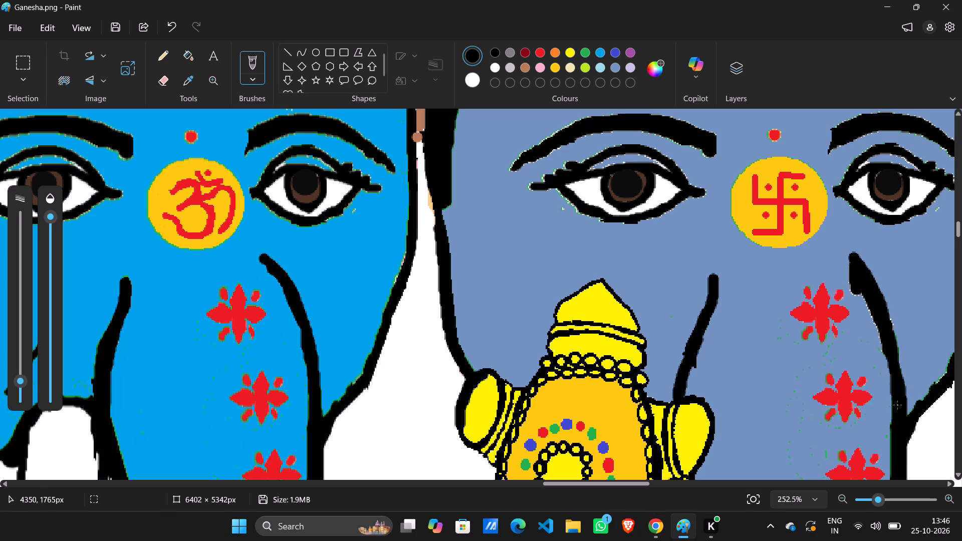
pyautogui.moveTo(897, 405); pyautogui.dragTo(899, 416)
# Sample the head's grey-blue and trim the right trunk contour's inner edge, covering its black bulge and white fringe.
pyautogui.click(178, 56)
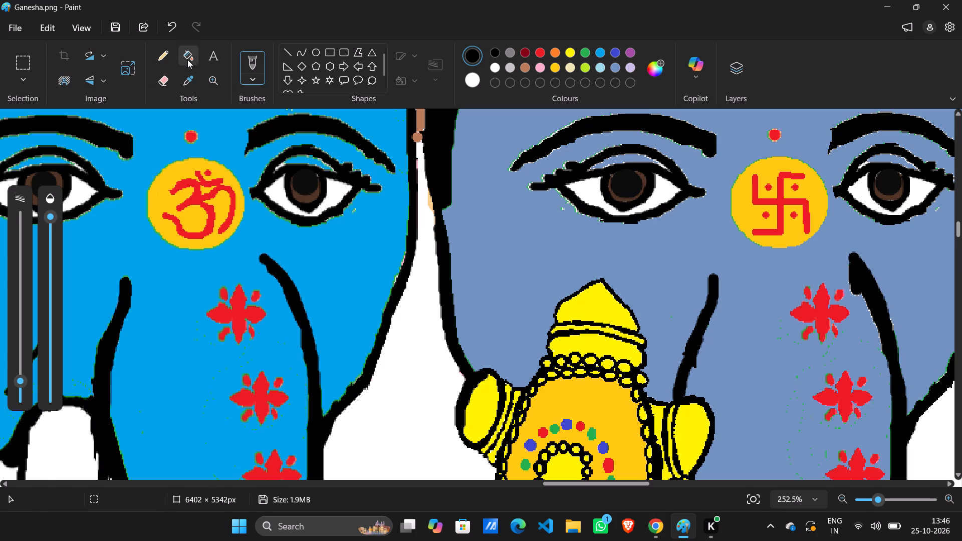
pyautogui.click(187, 60)
pyautogui.click(185, 83)
pyautogui.click(518, 261)
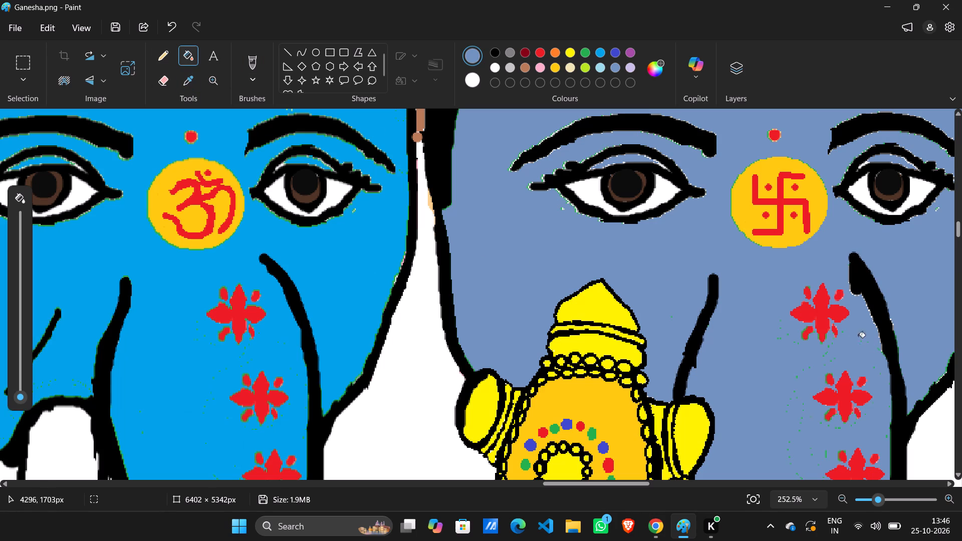
pyautogui.click(256, 60)
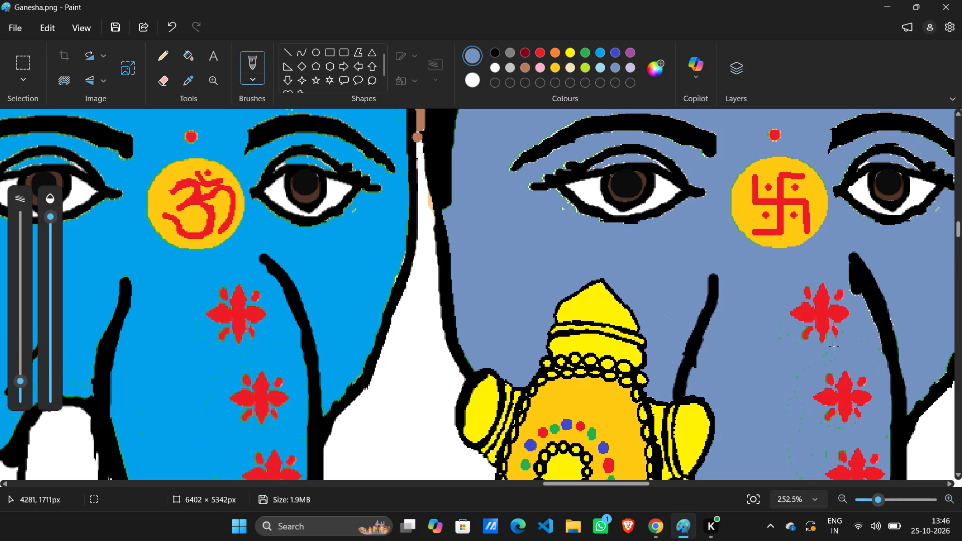
pyautogui.moveTo(880, 367); pyautogui.dragTo(873, 349)
pyautogui.moveTo(873, 349); pyautogui.dragTo(843, 264)
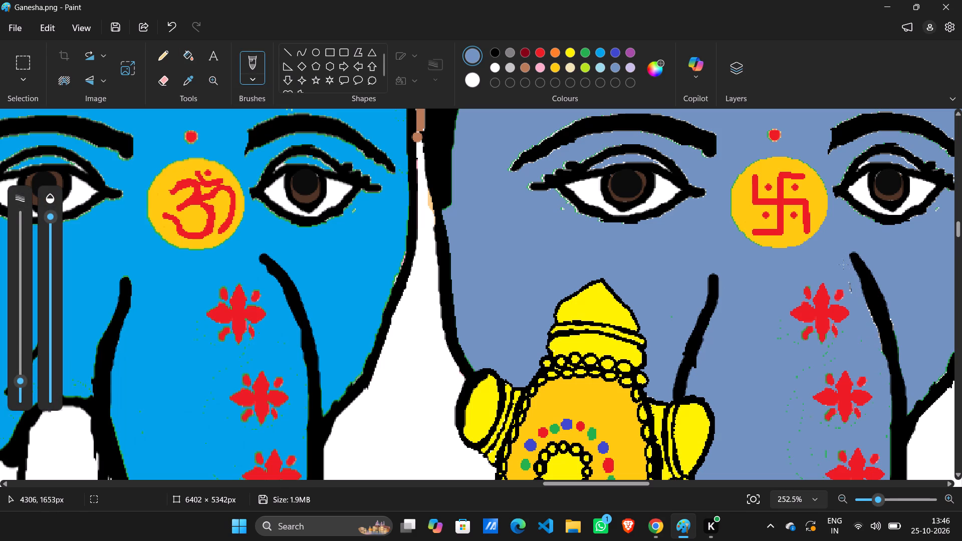
pyautogui.moveTo(843, 264); pyautogui.dragTo(862, 304)
# With the smallest brush size, paint grey-blue over the white and grey fringe directly above the left eye's upper lid line.
pyautogui.keyDown('ctrl'); pyautogui.scroll(7, 744, 227); pyautogui.keyUp('ctrl')
pyautogui.scroll(2, 811, 302)
pyautogui.keyDown('ctrl'); pyautogui.scroll(5, 832, 313); pyautogui.keyUp('ctrl')
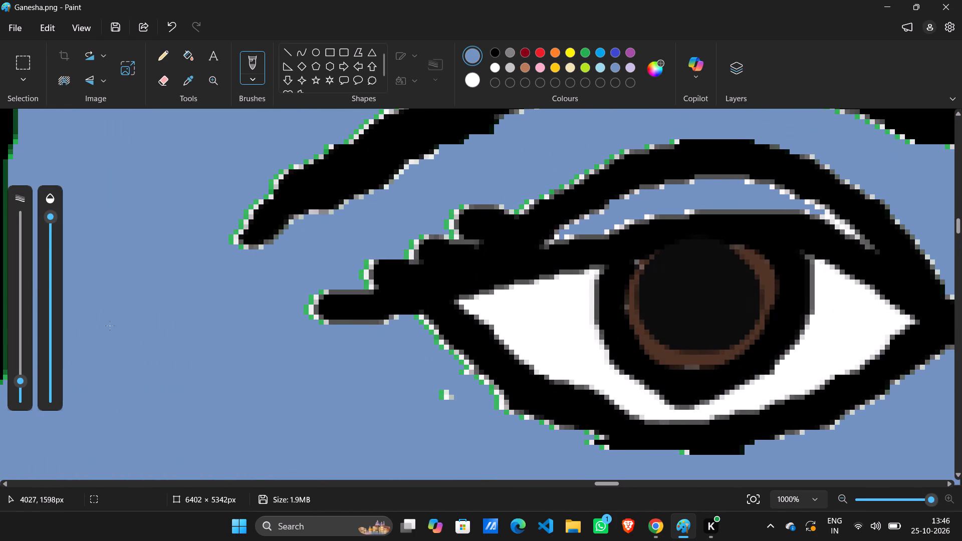
pyautogui.moveTo(19, 389); pyautogui.dragTo(29, 437)
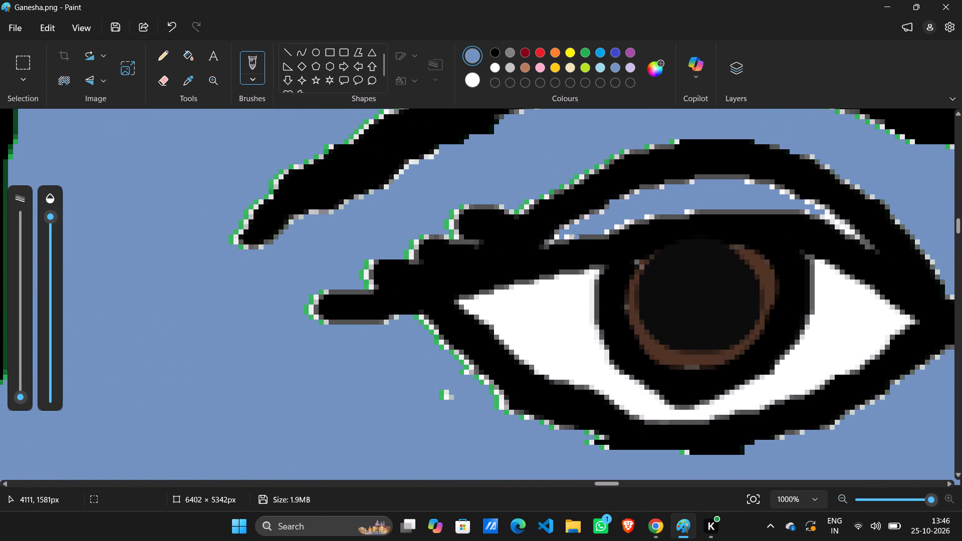
pyautogui.moveTo(549, 242); pyautogui.dragTo(571, 237)
pyautogui.moveTo(571, 237); pyautogui.dragTo(663, 212)
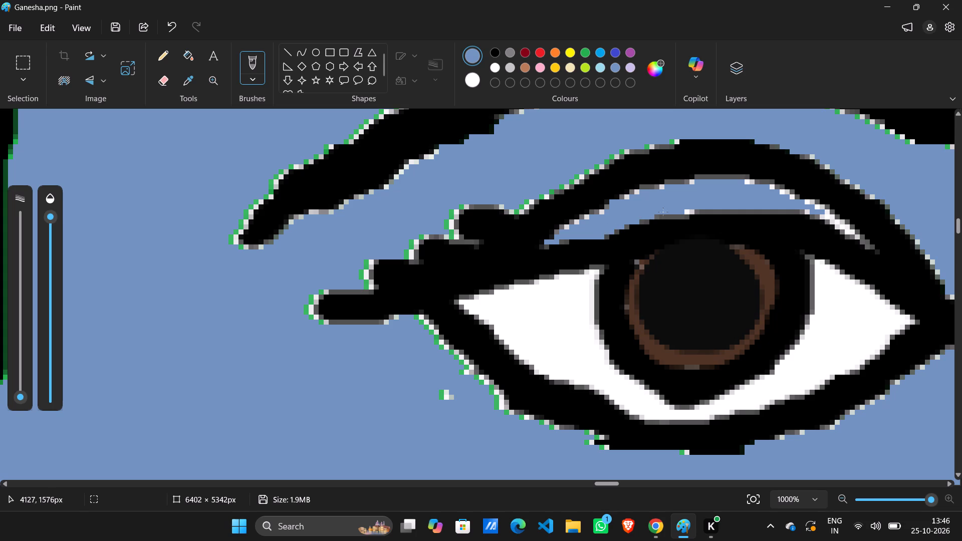
pyautogui.moveTo(663, 212); pyautogui.dragTo(697, 209)
pyautogui.moveTo(697, 209); pyautogui.dragTo(849, 228)
pyautogui.moveTo(849, 228); pyautogui.dragTo(806, 215)
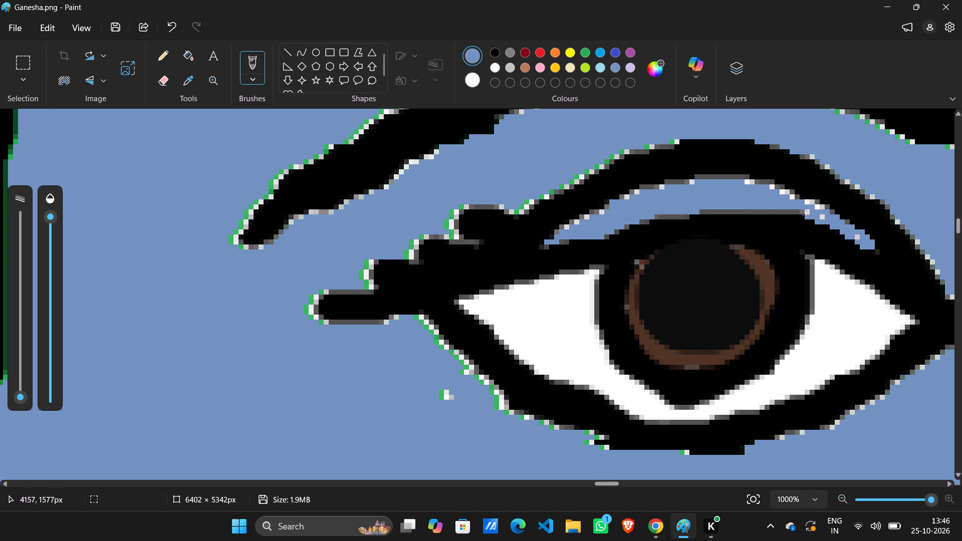
pyautogui.moveTo(806, 215); pyautogui.dragTo(655, 215)
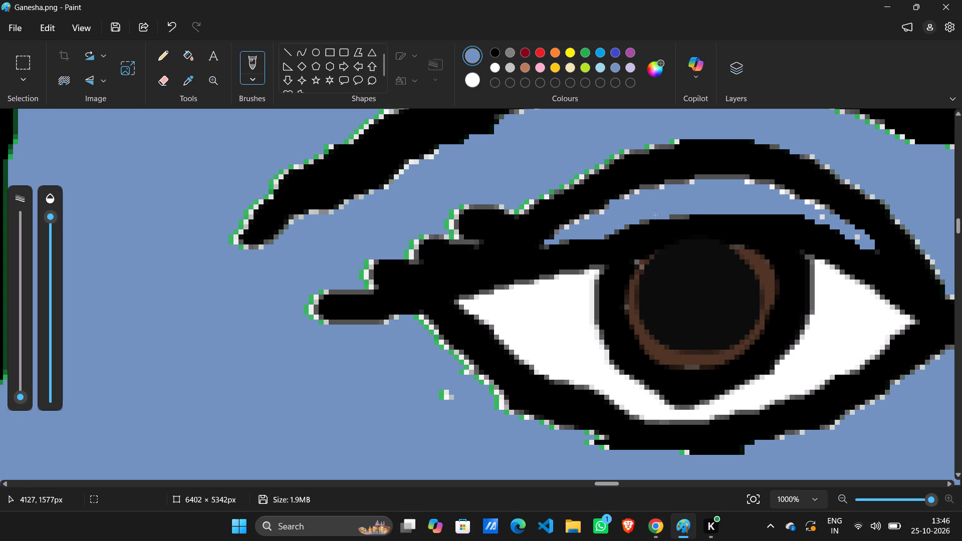
pyautogui.moveTo(655, 215); pyautogui.dragTo(568, 224)
# Cover the light fringe along the underside of the left eye's crease line with grey-blue, including the leftover specks.
pyautogui.moveTo(568, 224); pyautogui.dragTo(607, 209)
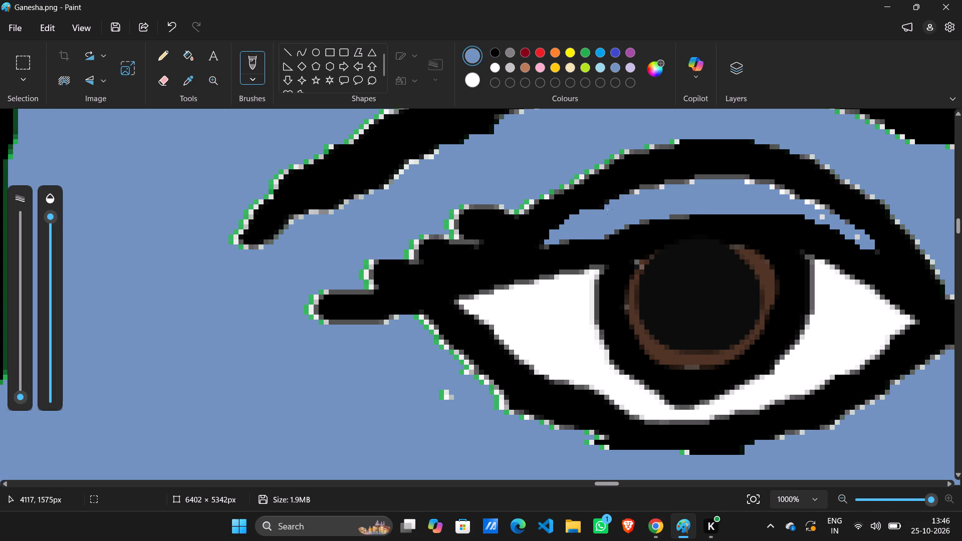
pyautogui.moveTo(607, 209); pyautogui.dragTo(725, 178)
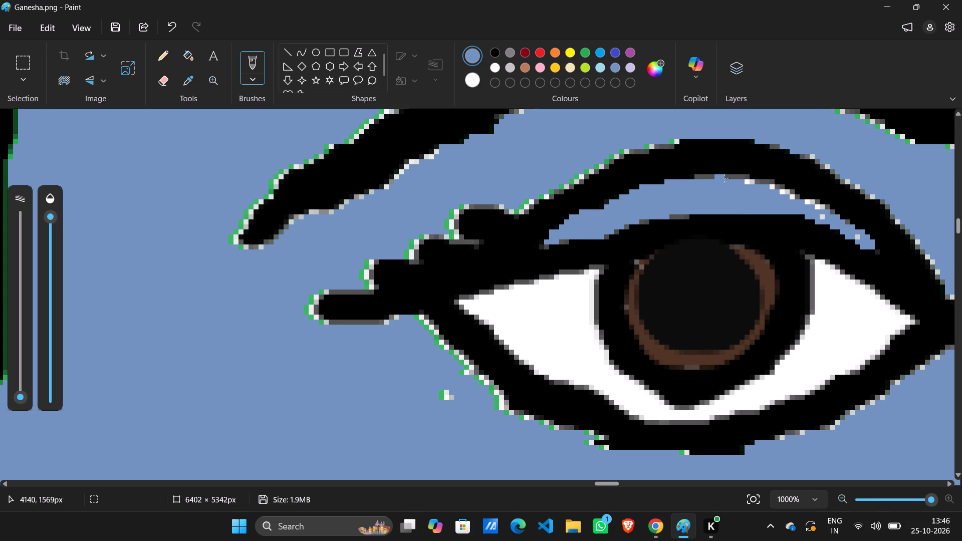
pyautogui.moveTo(725, 178); pyautogui.dragTo(845, 224)
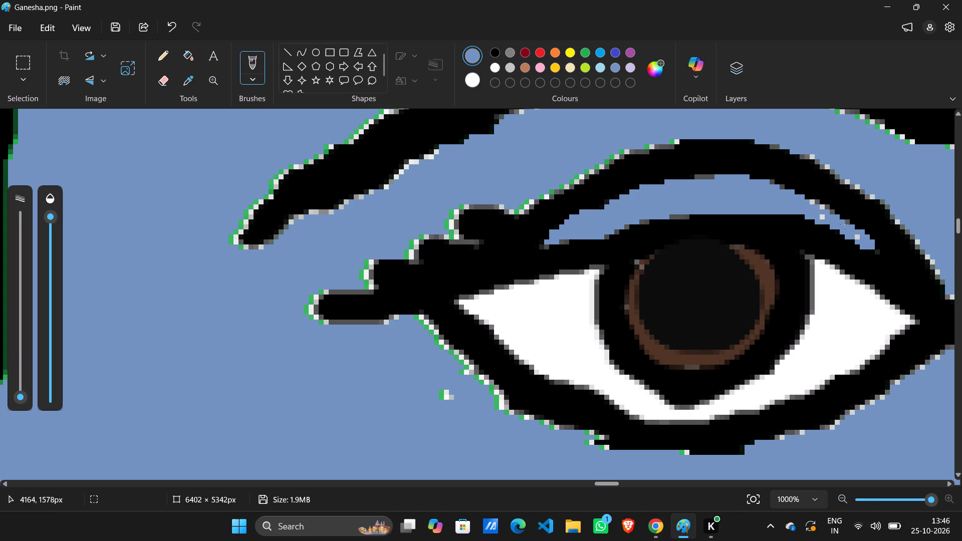
pyautogui.moveTo(845, 224); pyautogui.dragTo(817, 205)
pyautogui.moveTo(817, 205); pyautogui.dragTo(829, 214)
# Paint grey-blue over the green and white fringe along the outer edge of the left eye's crease line, end to end.
pyautogui.moveTo(518, 212); pyautogui.dragTo(525, 202)
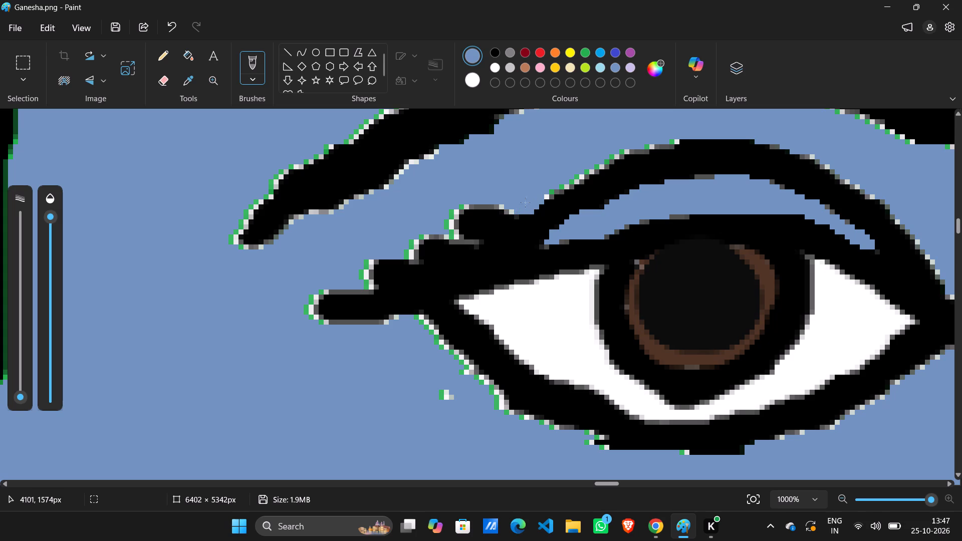
pyautogui.moveTo(525, 202); pyautogui.dragTo(616, 159)
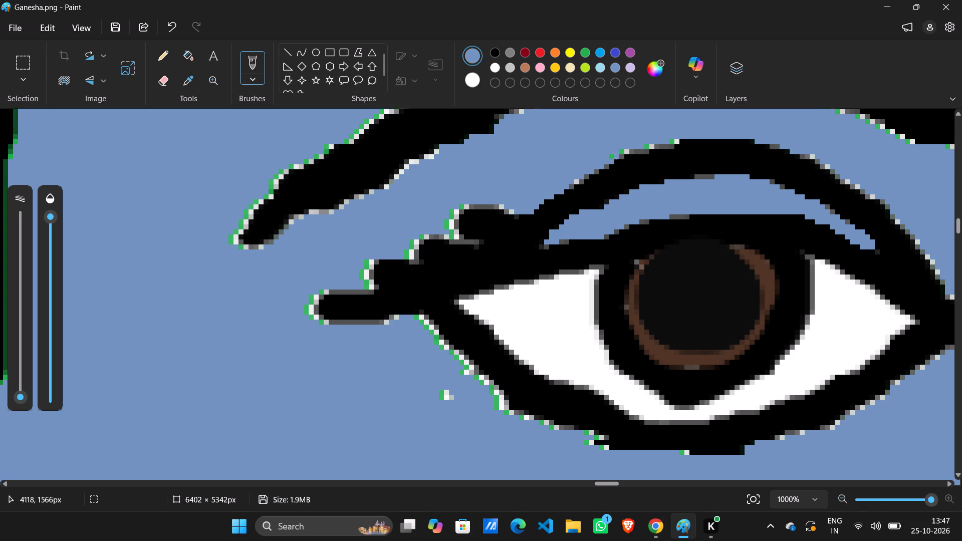
pyautogui.moveTo(616, 159); pyautogui.dragTo(620, 156)
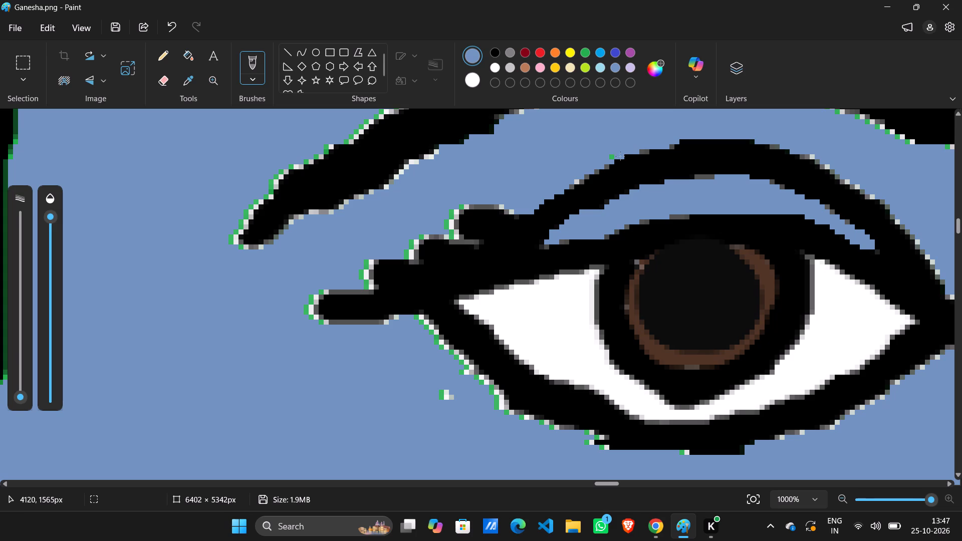
pyautogui.moveTo(620, 156); pyautogui.dragTo(764, 140)
pyautogui.moveTo(764, 140); pyautogui.dragTo(858, 184)
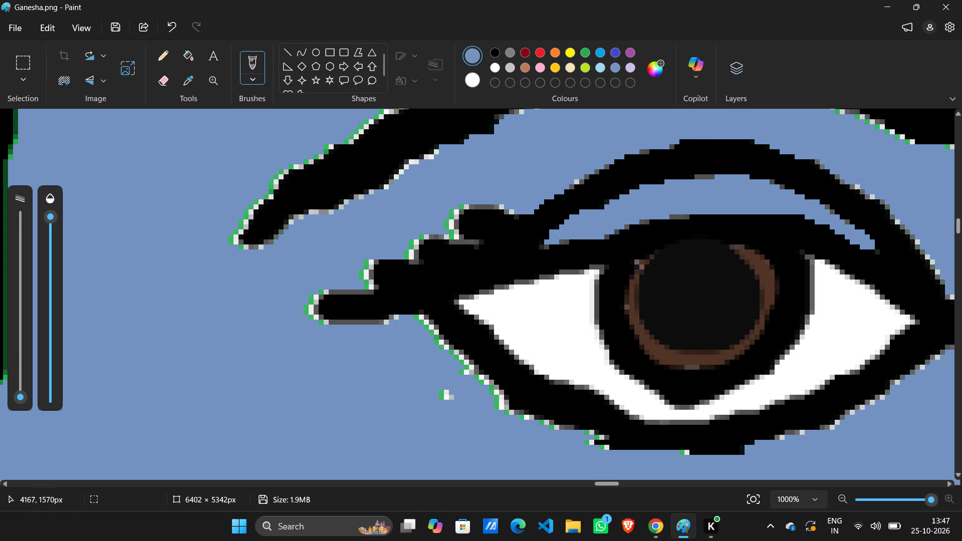
pyautogui.moveTo(858, 184); pyautogui.dragTo(926, 252)
pyautogui.moveTo(926, 252); pyautogui.dragTo(910, 233)
pyautogui.moveTo(910, 233); pyautogui.dragTo(897, 220)
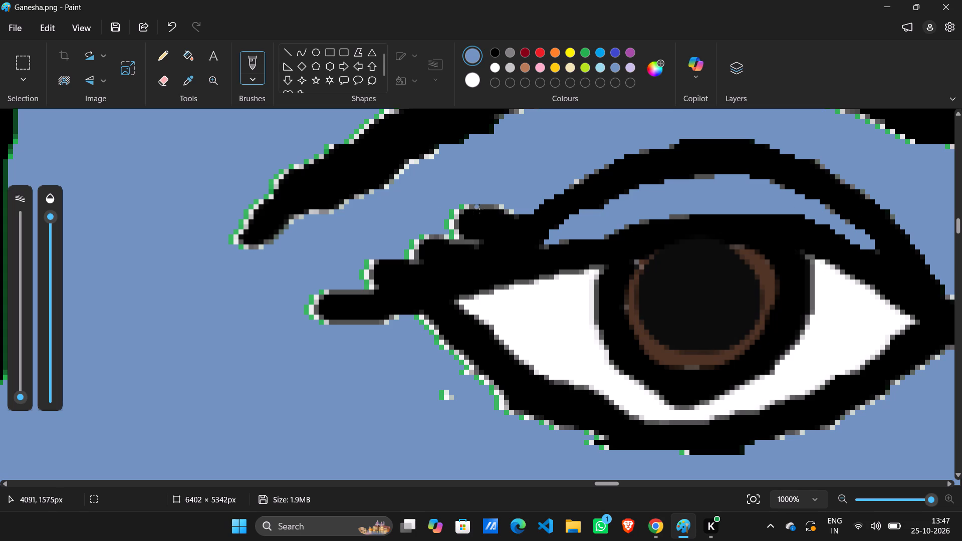
# Paint grey-blue over the green and white fringe around the stepped black lash ends at the left eye's outer corner.
pyautogui.keyDown('ctrl'); pyautogui.scroll(5, 492, 213); pyautogui.keyUp('ctrl')
pyautogui.moveTo(520, 211); pyautogui.dragTo(497, 205)
pyautogui.moveTo(497, 205); pyautogui.dragTo(459, 236)
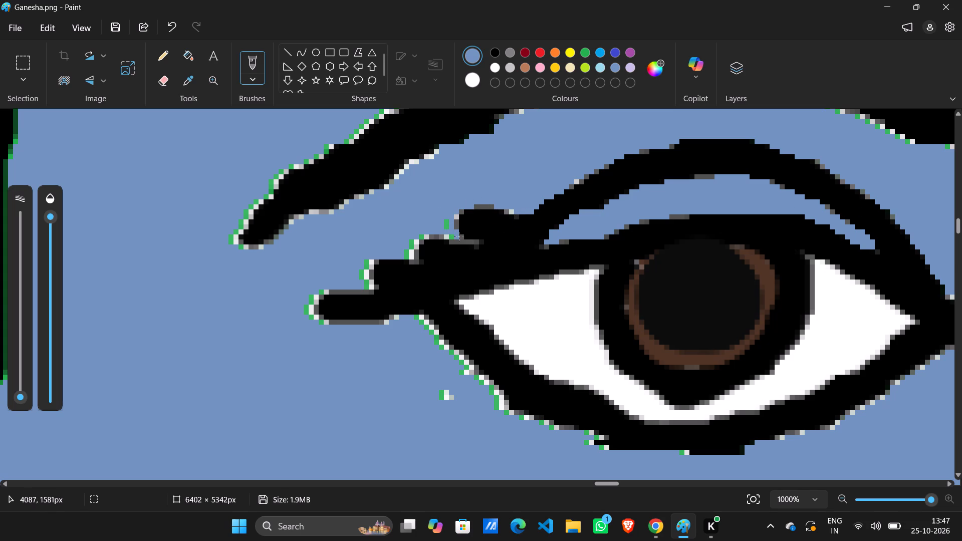
pyautogui.moveTo(459, 236); pyautogui.dragTo(435, 232)
pyautogui.moveTo(435, 232); pyautogui.dragTo(411, 249)
pyautogui.moveTo(411, 249); pyautogui.dragTo(419, 262)
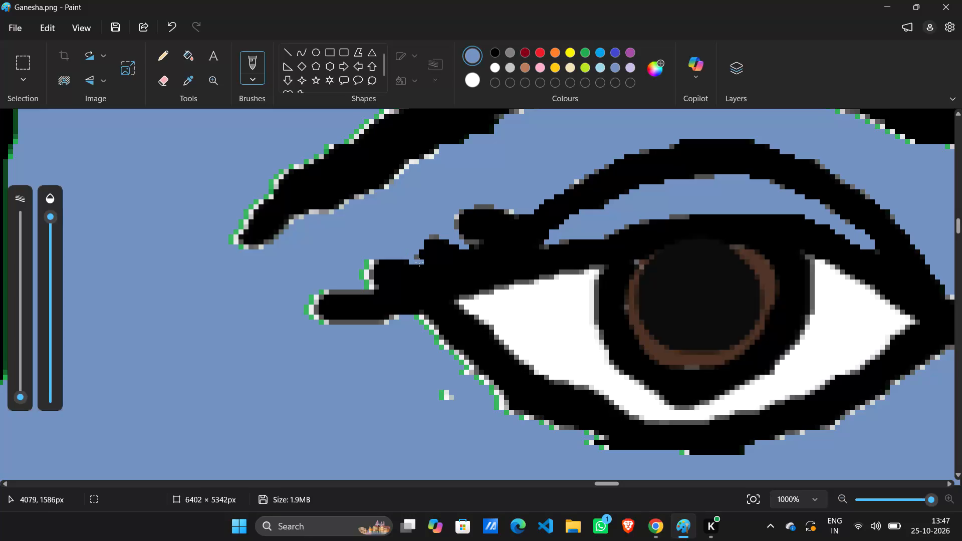
pyautogui.moveTo(419, 262); pyautogui.dragTo(368, 280)
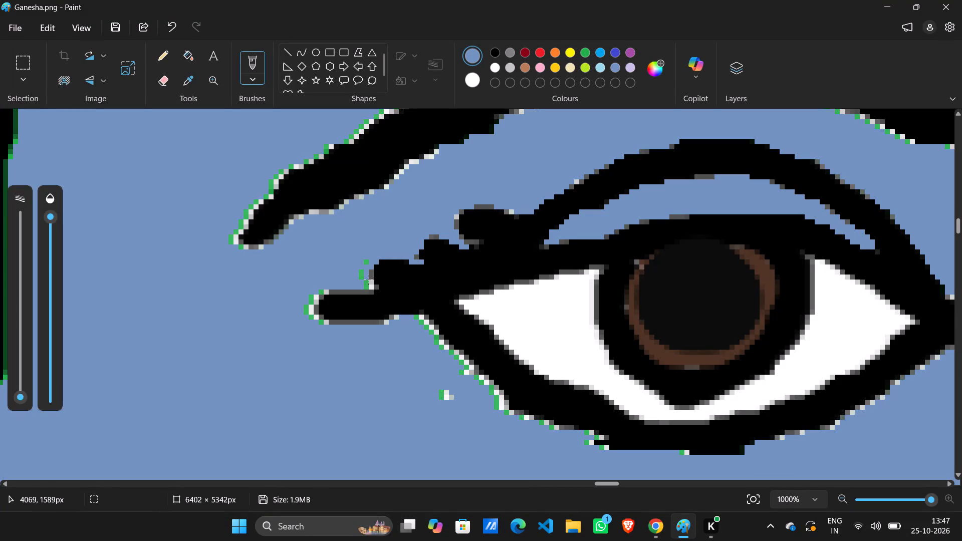
pyautogui.moveTo(368, 280); pyautogui.dragTo(365, 280)
pyautogui.moveTo(365, 280); pyautogui.dragTo(329, 289)
pyautogui.moveTo(329, 289); pyautogui.dragTo(315, 304)
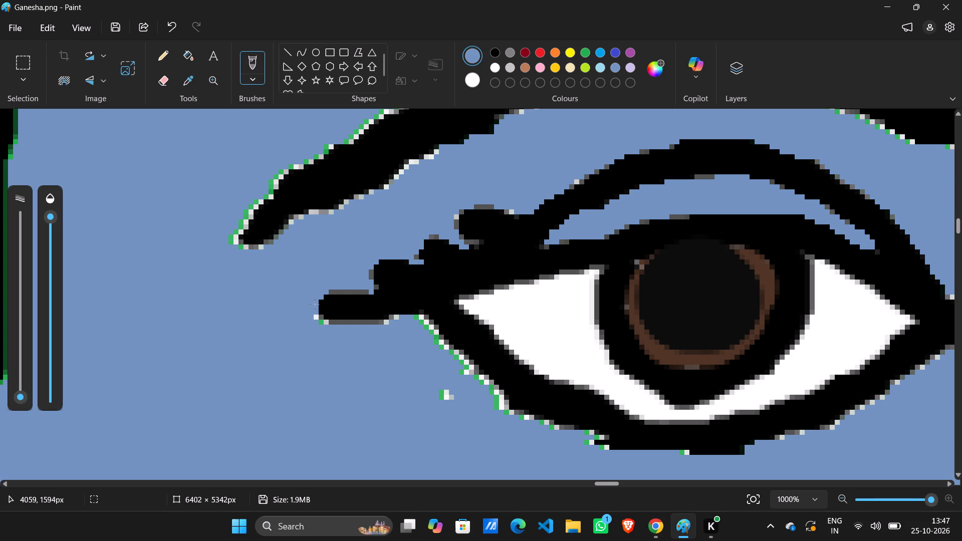
pyautogui.moveTo(315, 304); pyautogui.dragTo(412, 369)
# Cover the stray green and white speck below the left eye's outer corner with grey-blue.
pyautogui.moveTo(412, 369); pyautogui.dragTo(446, 389)
pyautogui.moveTo(446, 389); pyautogui.dragTo(418, 319)
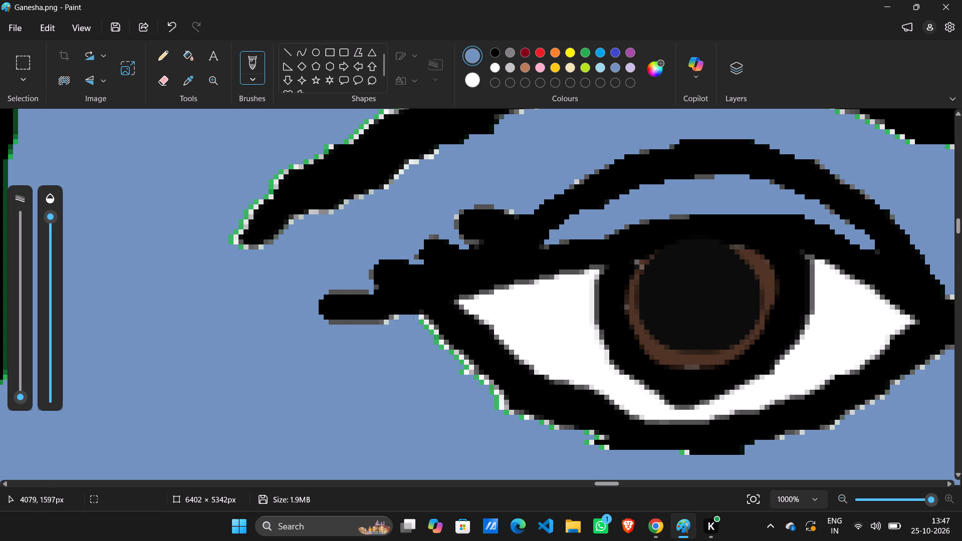
# Paint grey-blue over the green and white fringe beneath the left eye's lower lid, from the outer corner to the lid's lowest point.
pyautogui.moveTo(418, 319); pyautogui.dragTo(421, 320)
pyautogui.moveTo(421, 320); pyautogui.dragTo(510, 404)
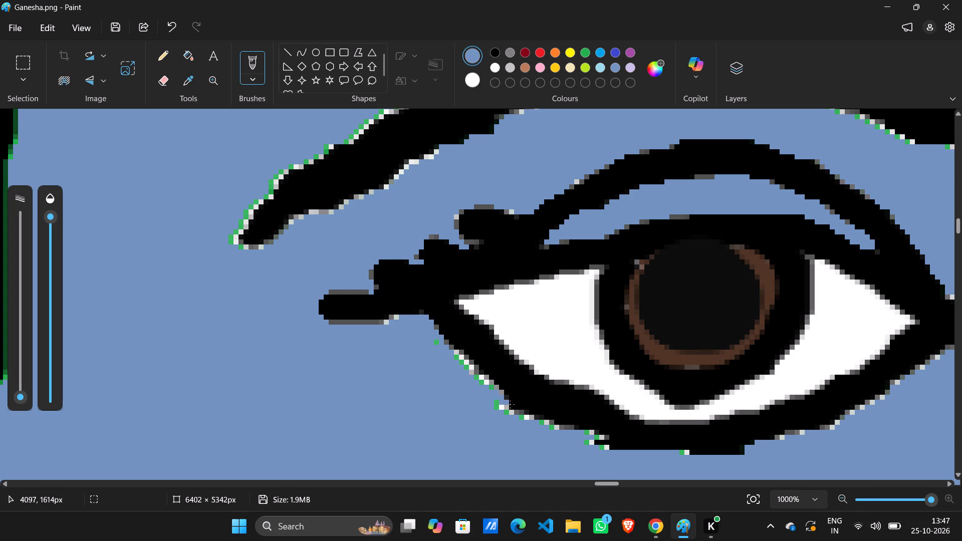
pyautogui.moveTo(510, 404); pyautogui.dragTo(437, 345)
pyautogui.moveTo(437, 345); pyautogui.dragTo(458, 356)
pyautogui.moveTo(458, 356); pyautogui.dragTo(501, 399)
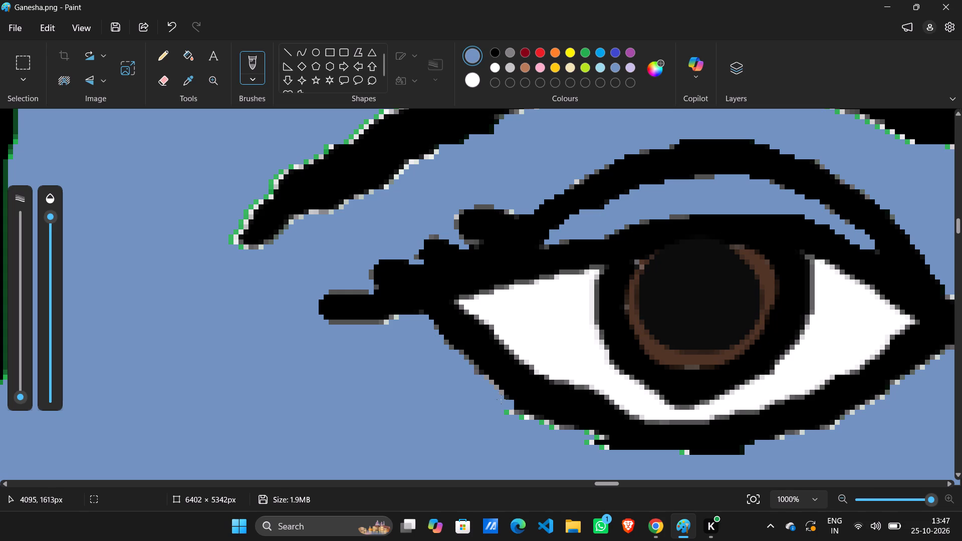
pyautogui.moveTo(501, 399); pyautogui.dragTo(608, 443)
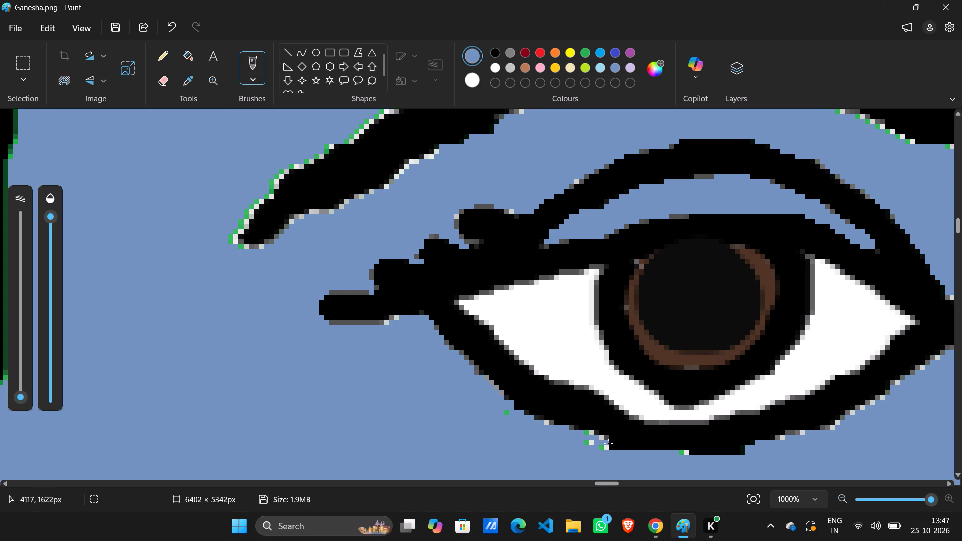
pyautogui.moveTo(608, 443); pyautogui.dragTo(567, 434)
pyautogui.moveTo(567, 434); pyautogui.dragTo(583, 438)
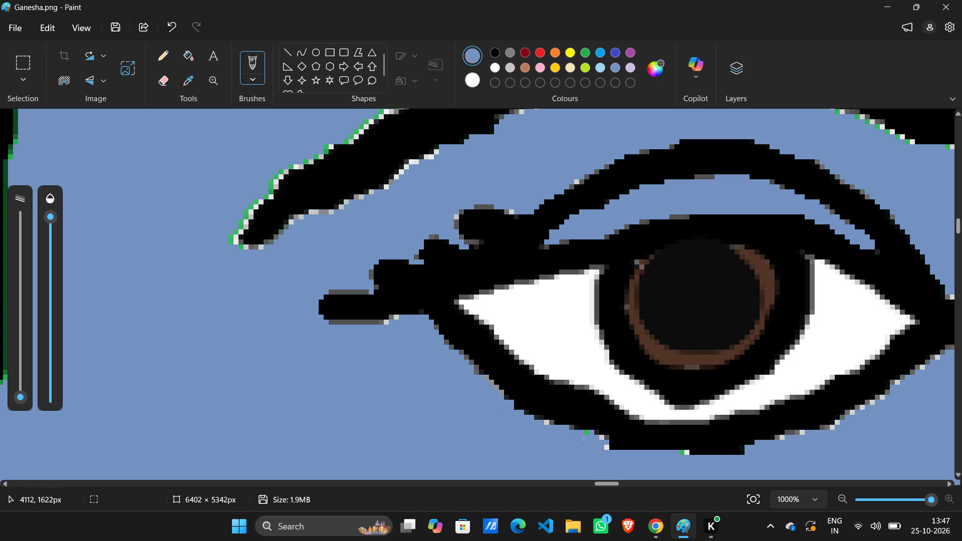
pyautogui.moveTo(583, 438); pyautogui.dragTo(593, 435)
pyautogui.moveTo(601, 446); pyautogui.dragTo(600, 434)
pyautogui.moveTo(600, 434); pyautogui.dragTo(674, 454)
pyautogui.moveTo(674, 454); pyautogui.dragTo(699, 454)
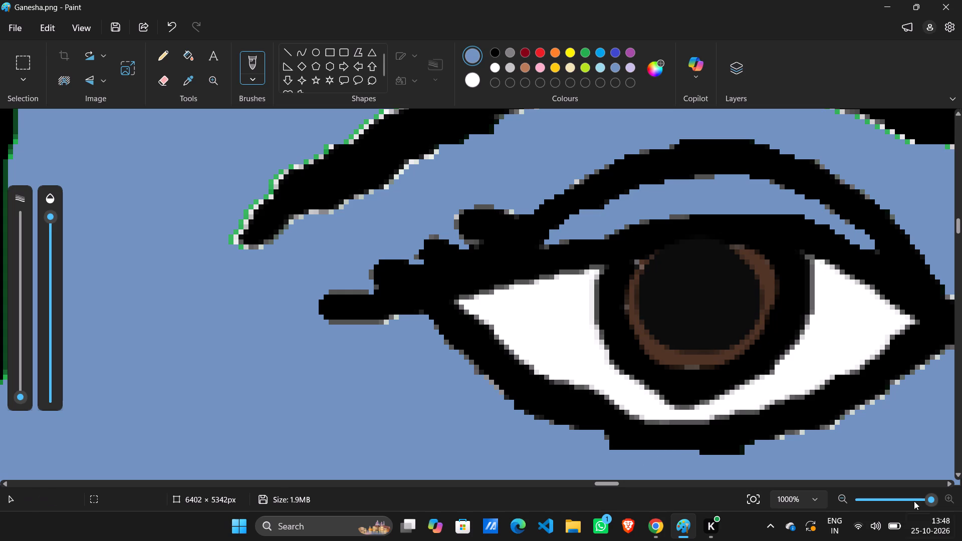
# Cover the light and green fringe around the left eye's inner corner tip and under the inner half of its lower lid with grey-blue.
pyautogui.scroll(-1, 685, 454)
pyautogui.click(610, 484)
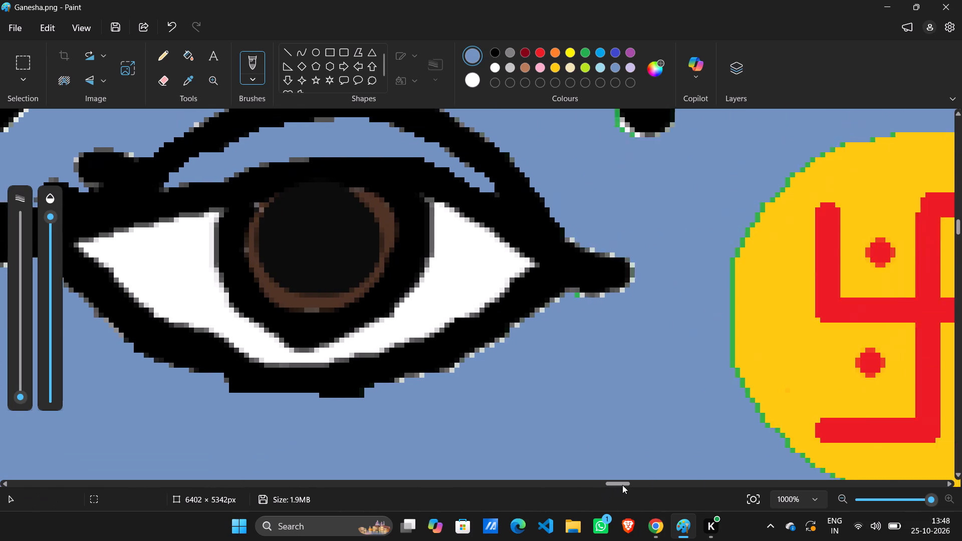
pyautogui.keyDown('ctrl'); pyautogui.scroll(2, 722, 420); pyautogui.keyUp('ctrl')
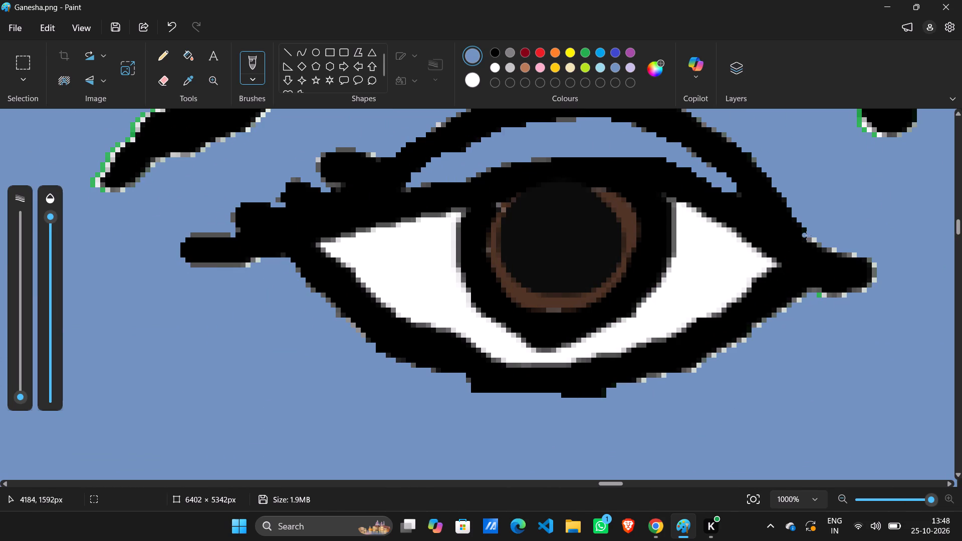
pyautogui.moveTo(813, 240); pyautogui.dragTo(860, 257)
pyautogui.moveTo(860, 257); pyautogui.dragTo(869, 286)
pyautogui.moveTo(869, 286); pyautogui.dragTo(784, 314)
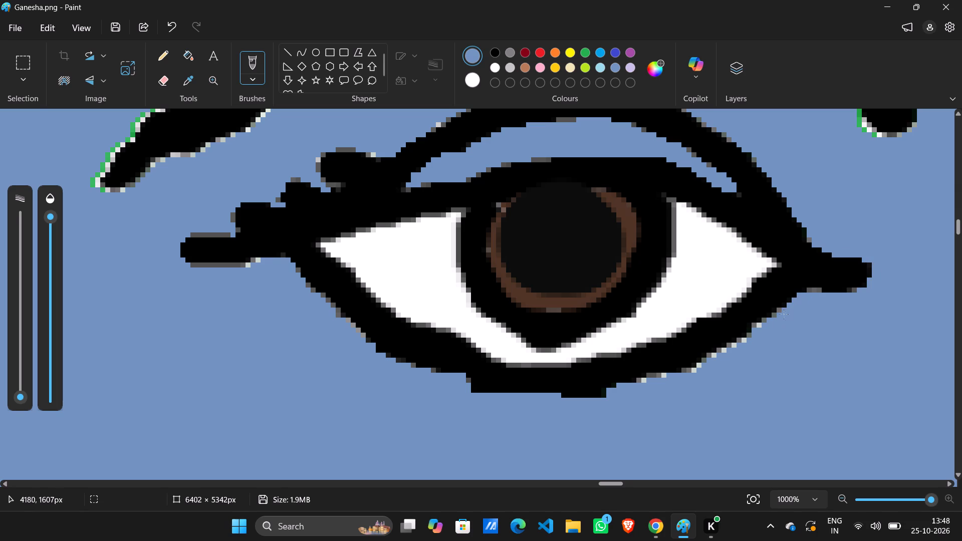
pyautogui.moveTo(784, 314); pyautogui.dragTo(663, 375)
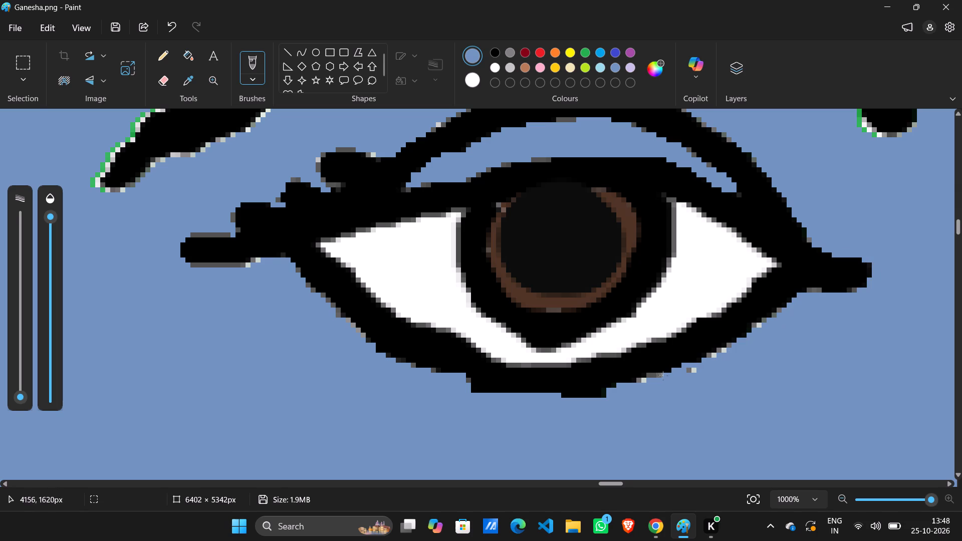
pyautogui.moveTo(663, 375); pyautogui.dragTo(695, 370)
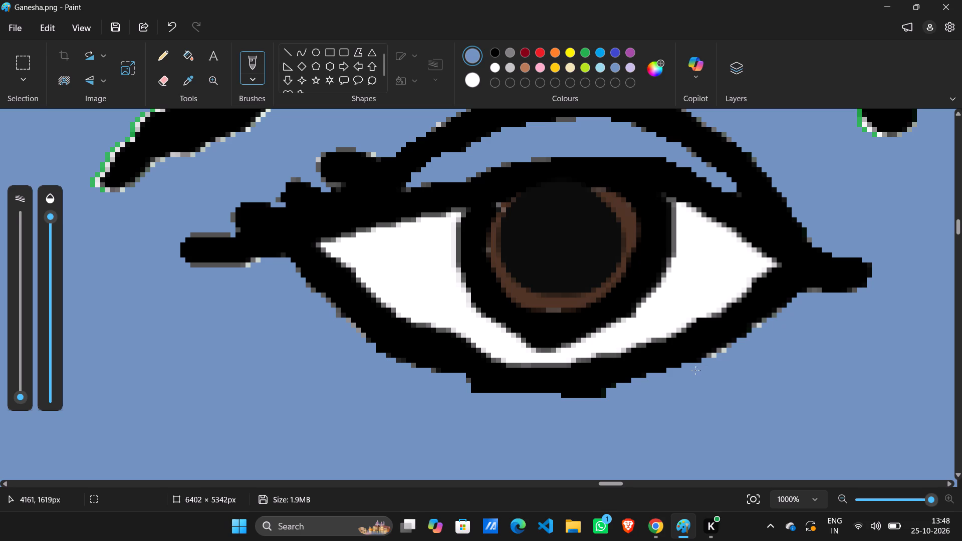
pyautogui.moveTo(695, 370); pyautogui.dragTo(769, 323)
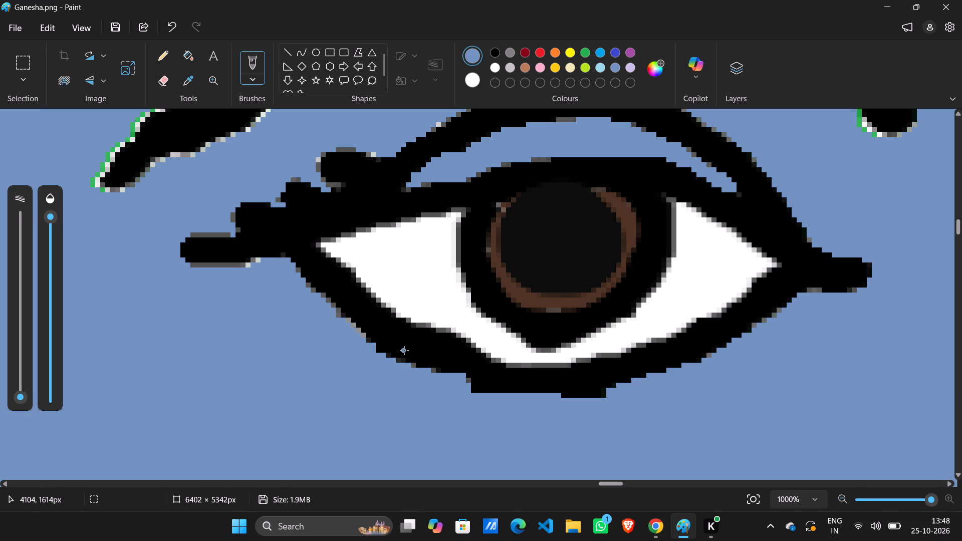
# Trim the stepped black edge under the outer half of the left eye's lower lid with grey-blue, including the leftover dark specks.
pyautogui.moveTo(462, 379); pyautogui.dragTo(465, 380)
pyautogui.moveTo(465, 380); pyautogui.dragTo(471, 389)
pyautogui.moveTo(471, 389); pyautogui.dragTo(361, 336)
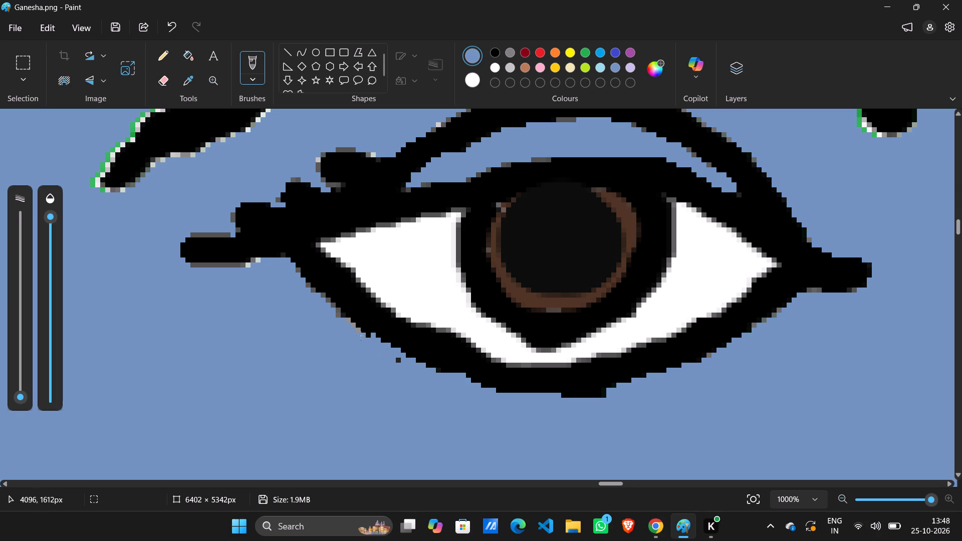
pyautogui.moveTo(361, 336); pyautogui.dragTo(392, 355)
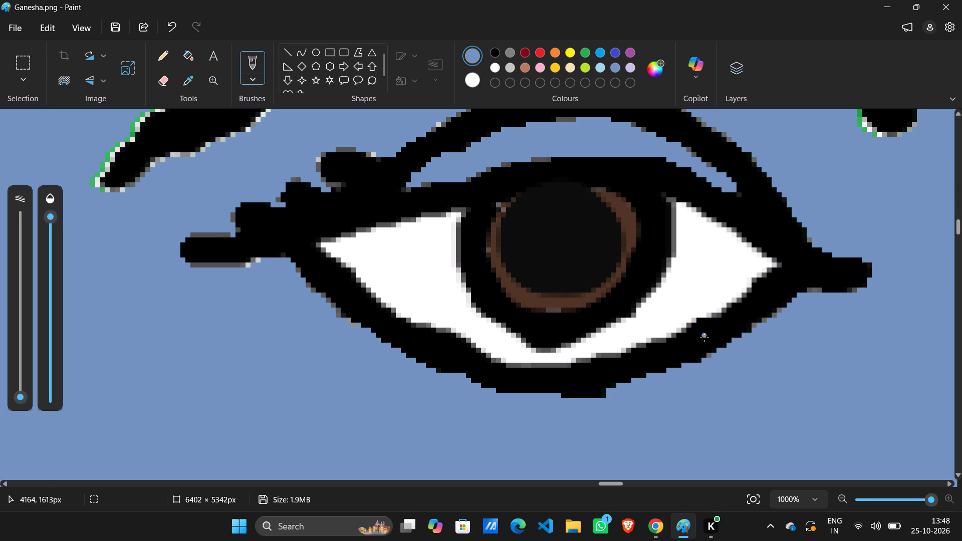
# Cover the light pixels around the black lash bump above the left eye's outer corner with grey-blue.
pyautogui.scroll(2, 704, 337)
pyautogui.keyDown('ctrl'); pyautogui.scroll(3, 425, 293); pyautogui.keyUp('ctrl')
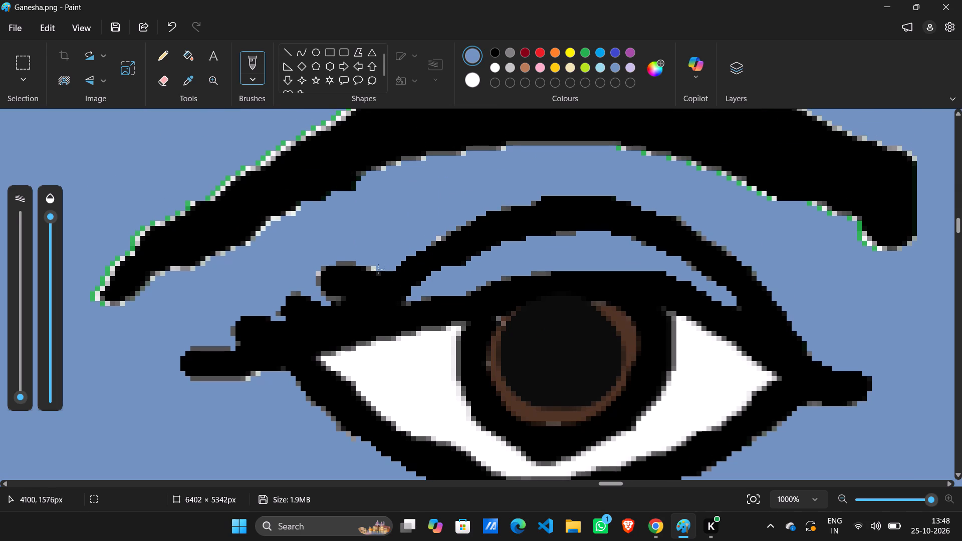
pyautogui.moveTo(373, 269); pyautogui.dragTo(317, 277)
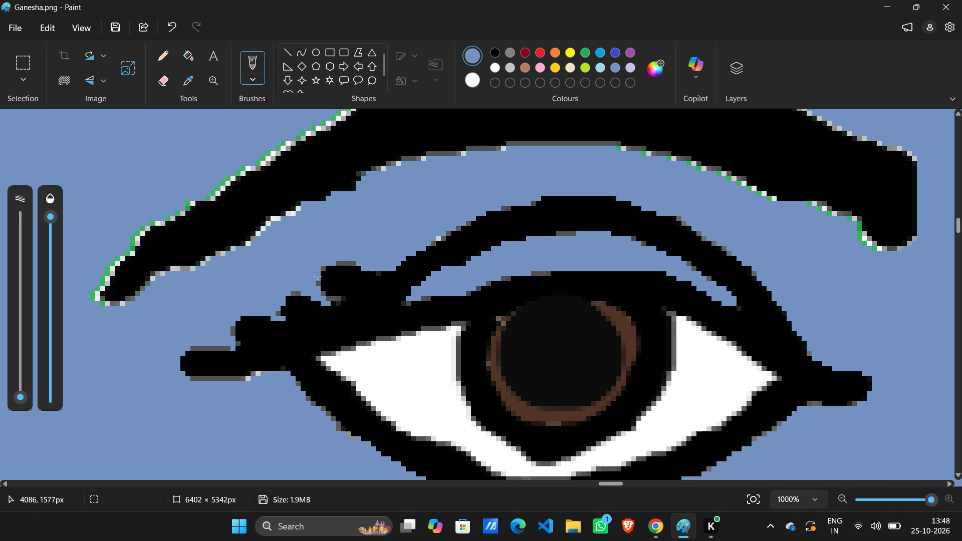
pyautogui.moveTo(317, 277); pyautogui.dragTo(317, 269)
# Paint grey-blue over the green and white fringe along the left eyebrow's upper edge, from its middle out to the pointed outer tip.
pyautogui.scroll(2, 429, 244)
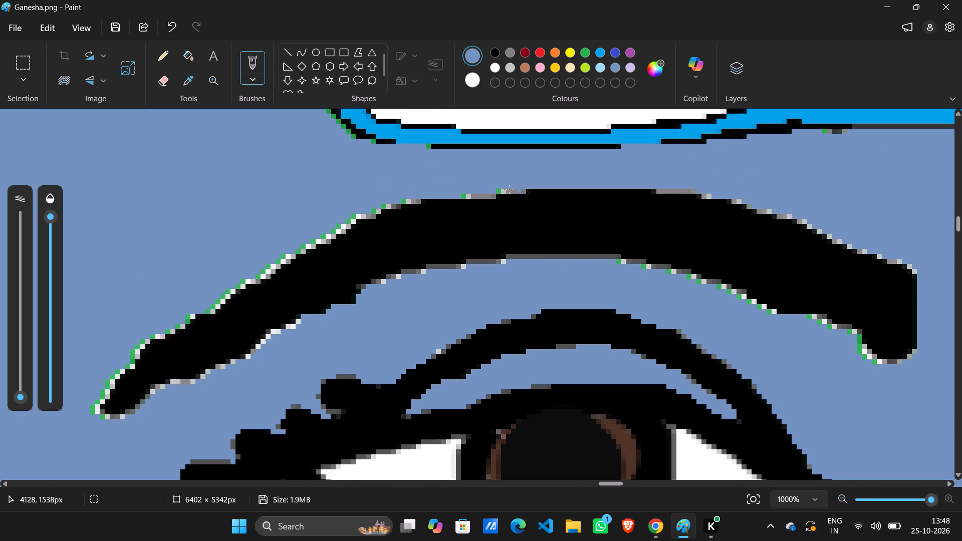
pyautogui.moveTo(503, 190); pyautogui.dragTo(377, 210)
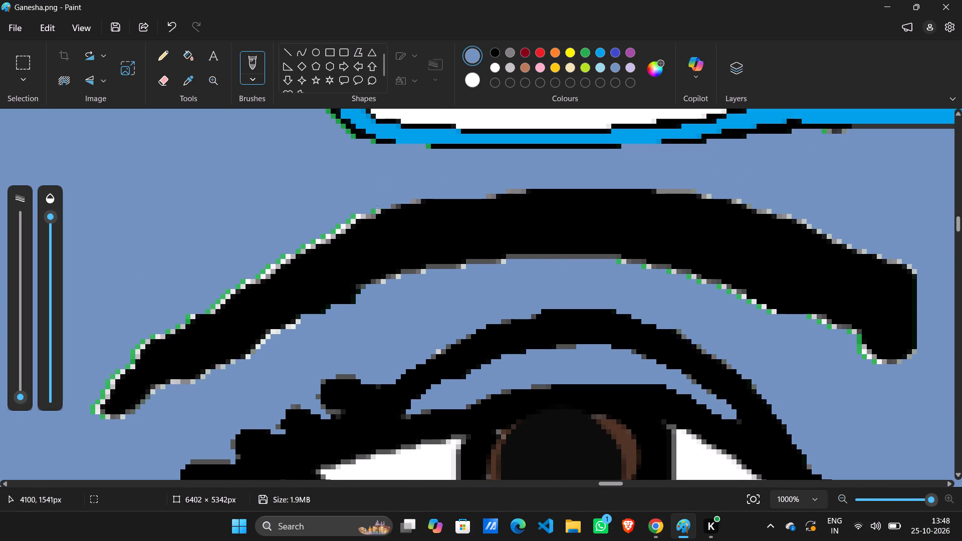
pyautogui.moveTo(377, 210); pyautogui.dragTo(311, 242)
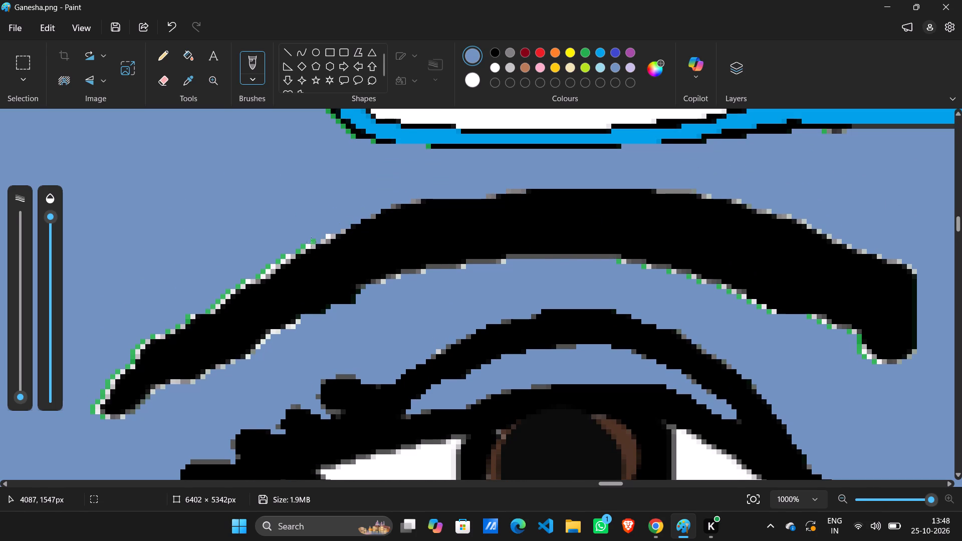
pyautogui.moveTo(311, 242); pyautogui.dragTo(260, 272)
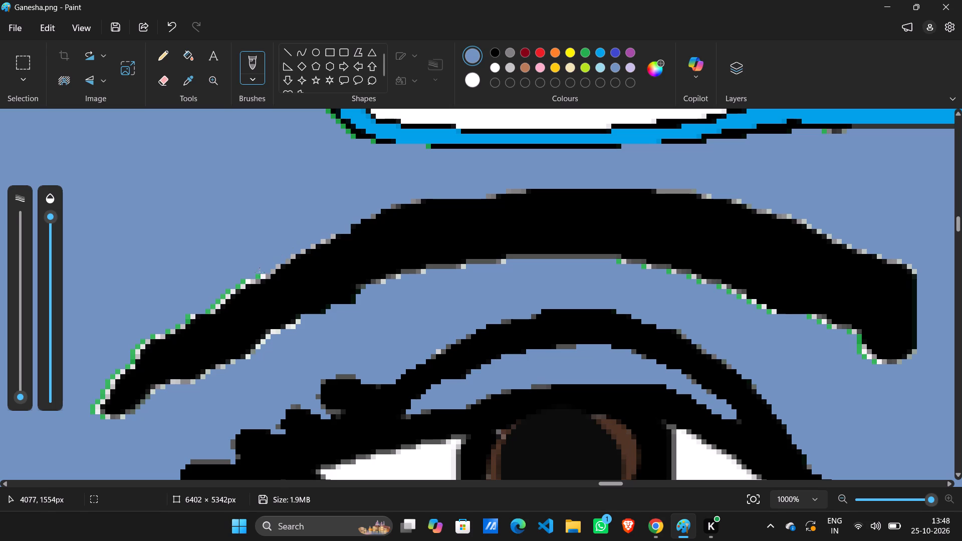
pyautogui.moveTo(260, 272); pyautogui.dragTo(267, 270)
pyautogui.moveTo(267, 270); pyautogui.dragTo(210, 306)
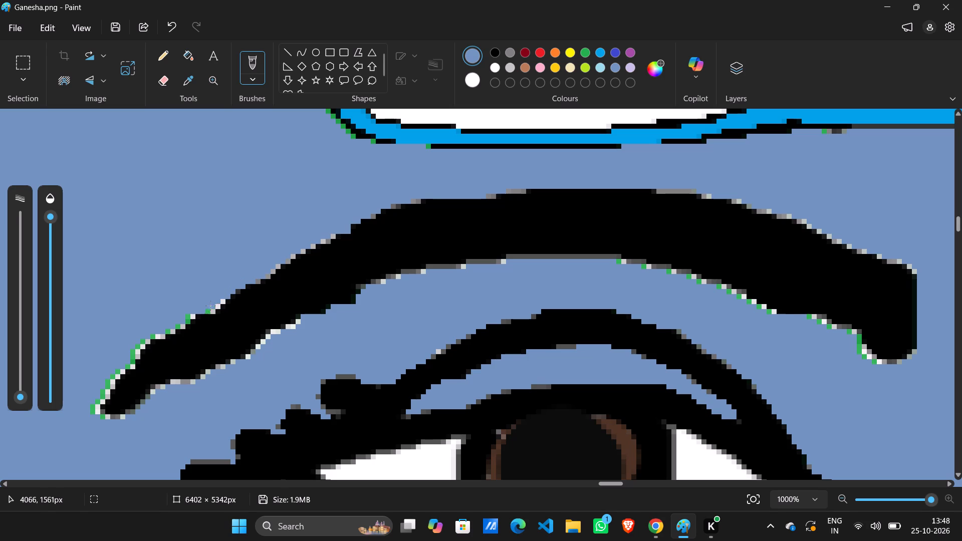
pyautogui.moveTo(210, 306); pyautogui.dragTo(195, 320)
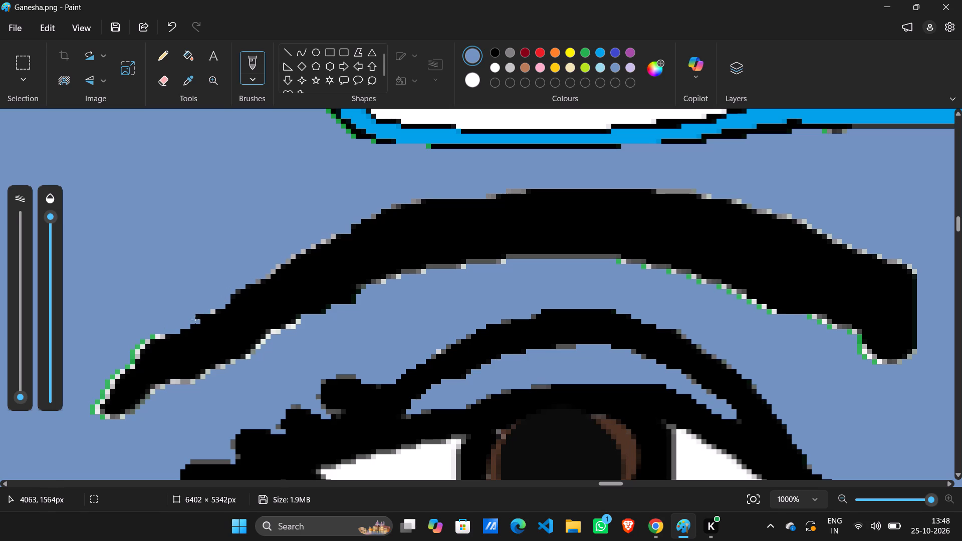
pyautogui.moveTo(195, 320); pyautogui.dragTo(139, 341)
pyautogui.moveTo(139, 341); pyautogui.dragTo(123, 364)
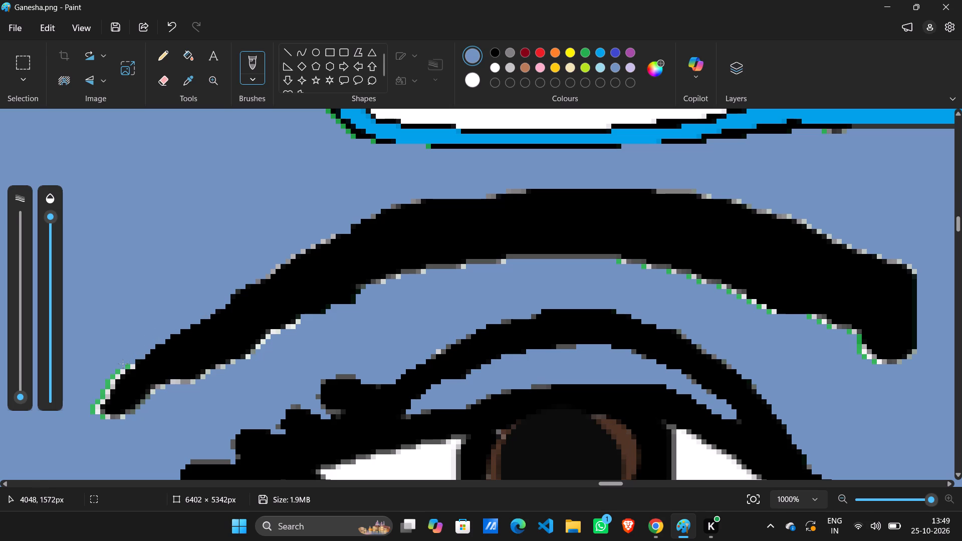
pyautogui.moveTo(123, 364); pyautogui.dragTo(106, 394)
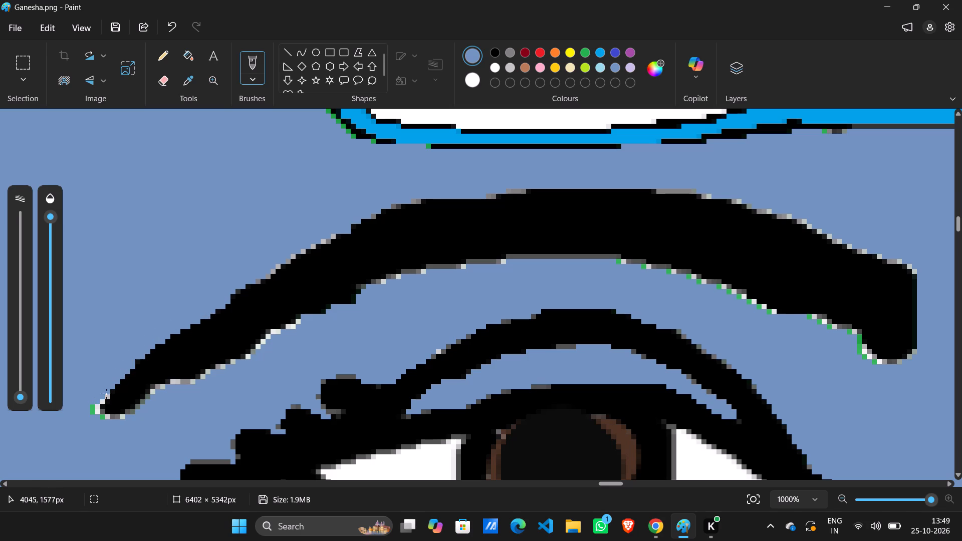
pyautogui.moveTo(106, 394); pyautogui.dragTo(121, 421)
# Cover the white and grey fringe under the outer half of the left eyebrow with grey-blue, including the leftover light specks.
pyautogui.moveTo(121, 421); pyautogui.dragTo(170, 386)
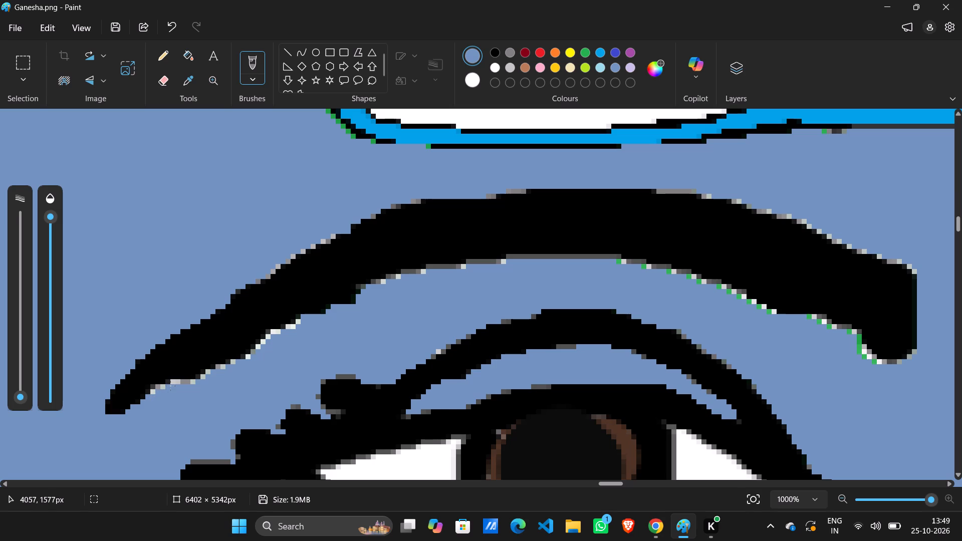
pyautogui.moveTo(170, 386); pyautogui.dragTo(212, 375)
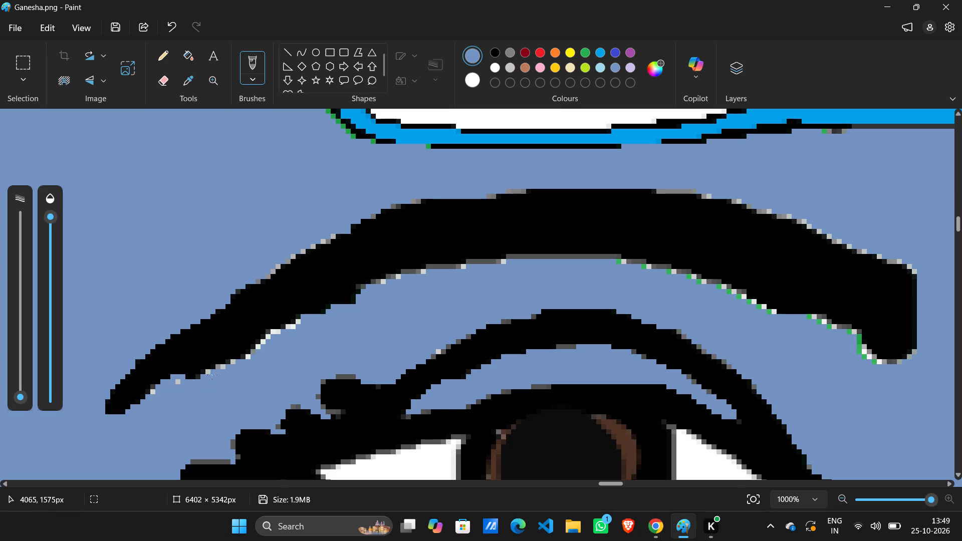
pyautogui.moveTo(212, 375); pyautogui.dragTo(240, 358)
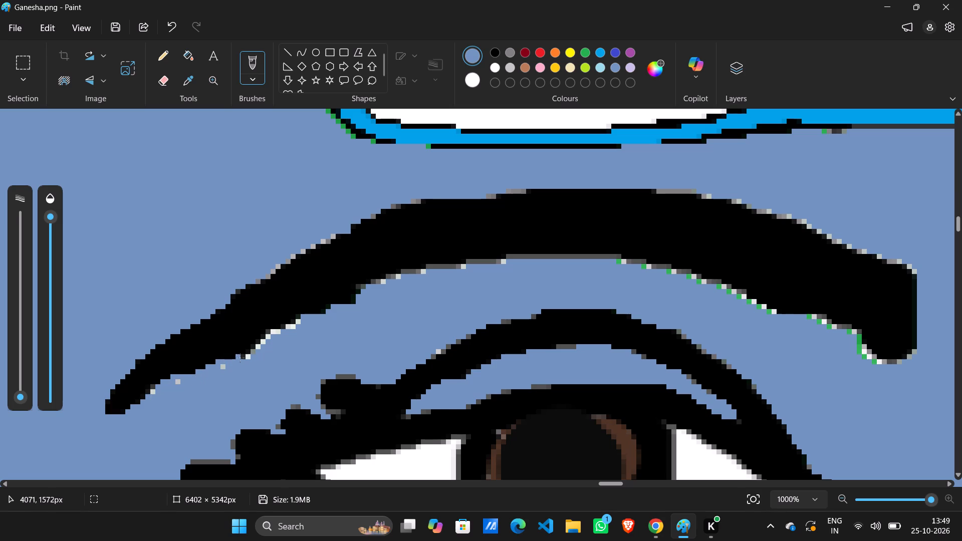
pyautogui.moveTo(240, 358); pyautogui.dragTo(283, 331)
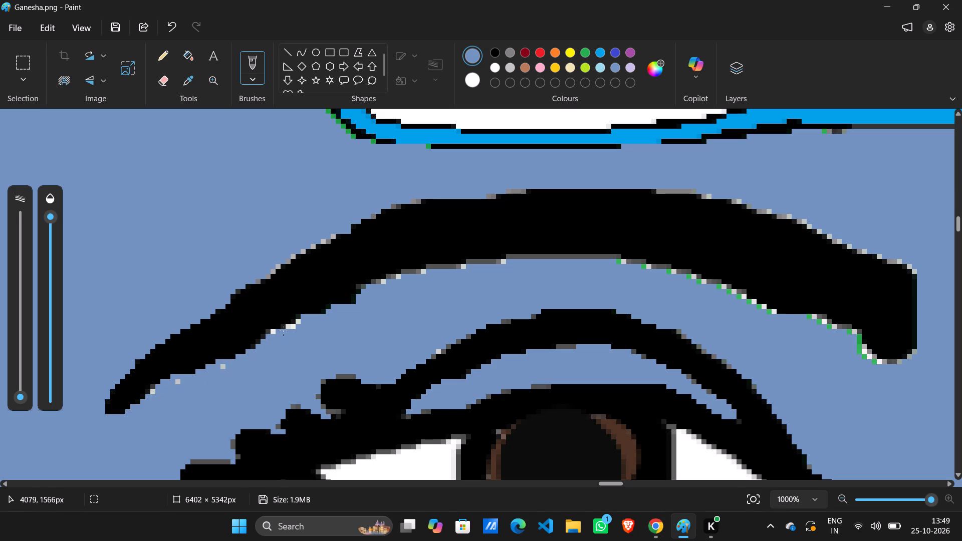
pyautogui.moveTo(283, 331); pyautogui.dragTo(270, 339)
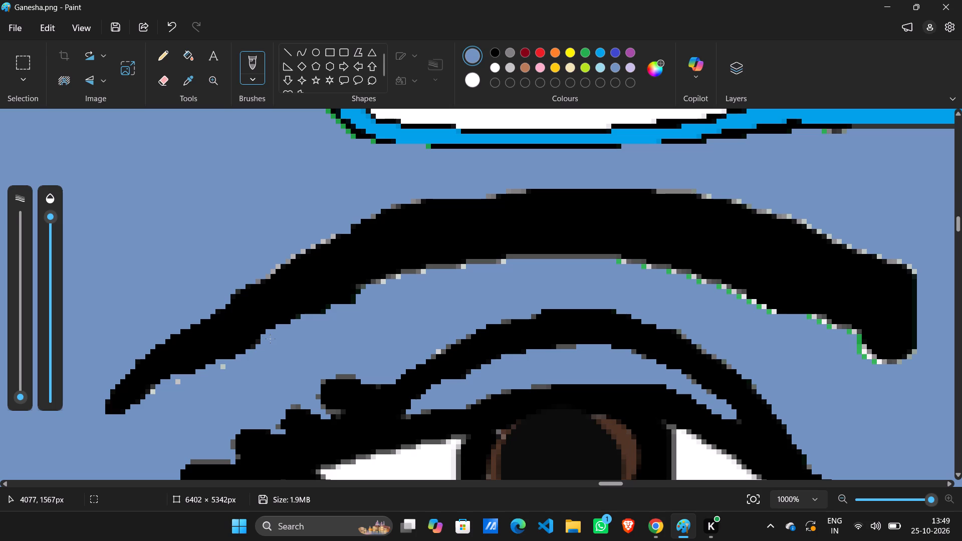
pyautogui.moveTo(270, 339); pyautogui.dragTo(159, 390)
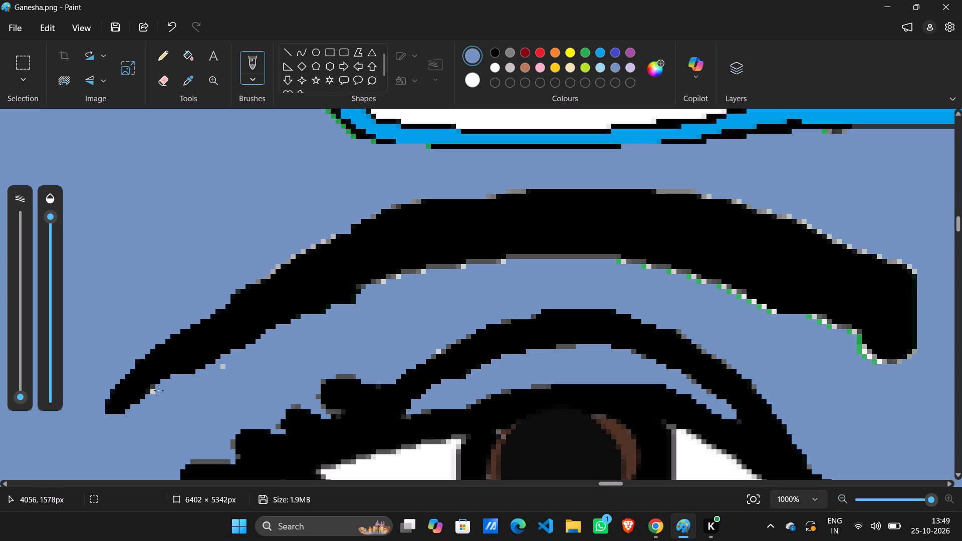
pyautogui.moveTo(159, 390); pyautogui.dragTo(324, 324)
pyautogui.moveTo(324, 324); pyautogui.dragTo(403, 275)
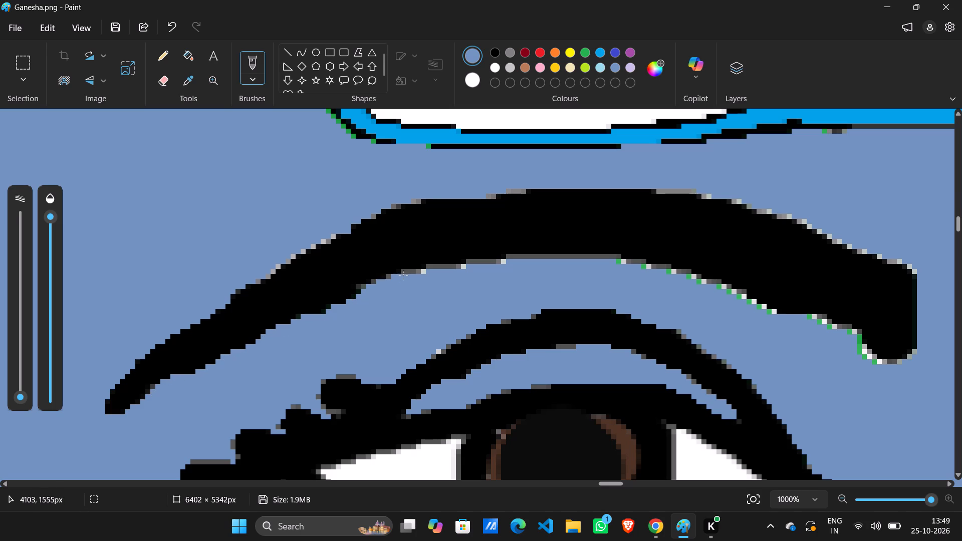
pyautogui.moveTo(403, 275); pyautogui.dragTo(524, 262)
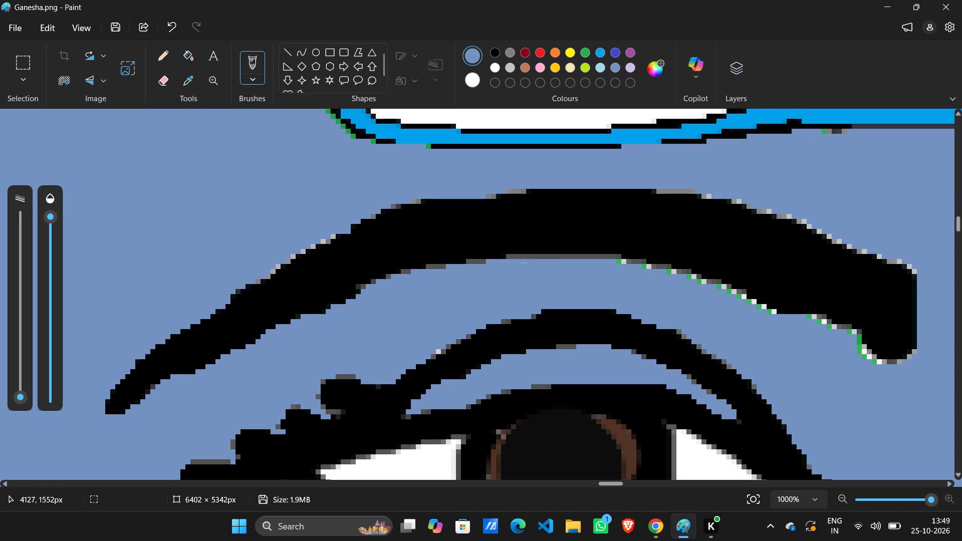
# Paint grey-blue over the green and white fringe under the inner half of the left eyebrow and around the bottom of its blunt inner end.
pyautogui.moveTo(524, 262); pyautogui.dragTo(667, 268)
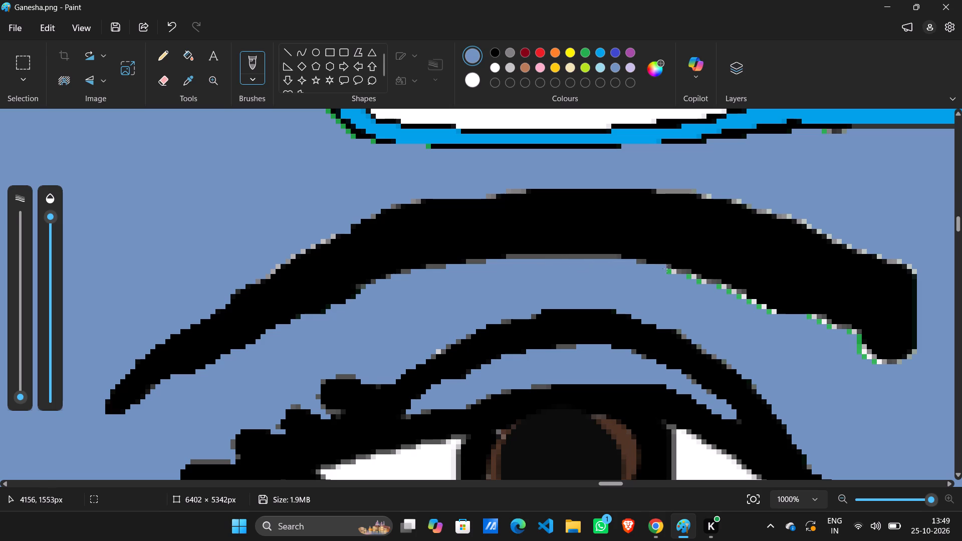
pyautogui.moveTo(667, 268); pyautogui.dragTo(752, 301)
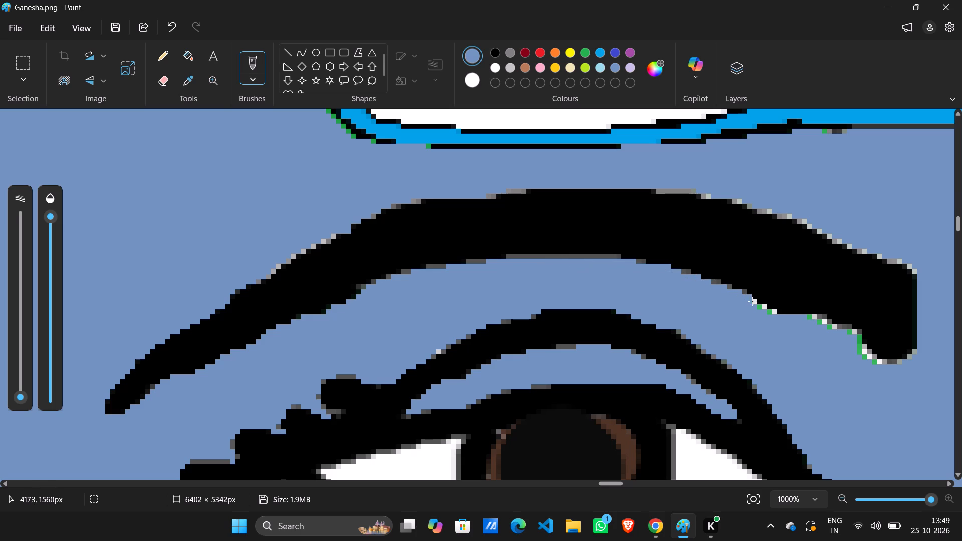
pyautogui.moveTo(752, 301); pyautogui.dragTo(857, 334)
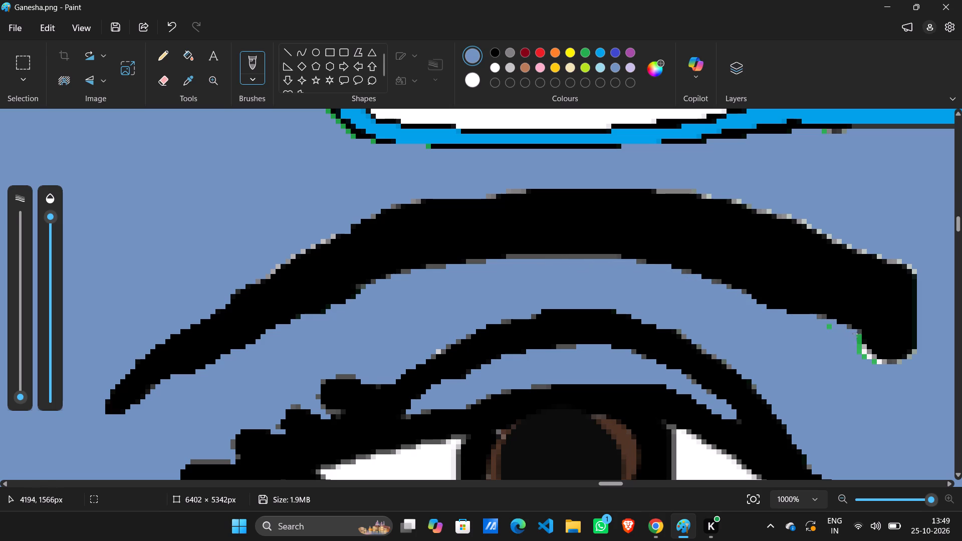
pyautogui.moveTo(857, 334); pyautogui.dragTo(865, 350)
pyautogui.moveTo(865, 350); pyautogui.dragTo(866, 356)
pyautogui.moveTo(866, 356); pyautogui.dragTo(887, 368)
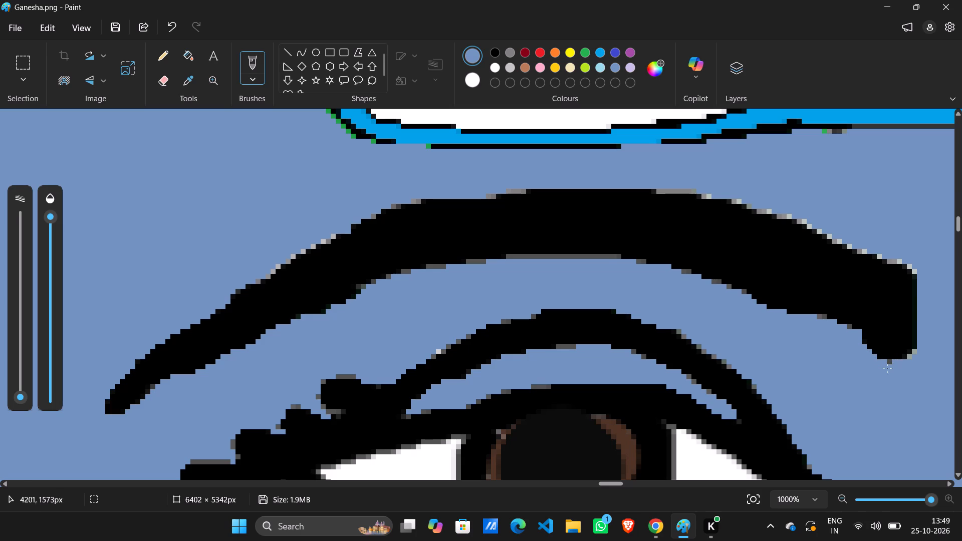
pyautogui.moveTo(887, 368); pyautogui.dragTo(919, 334)
# Cover the light fringe around the left eyebrow's upper inner corner and along its inner upper edge with grey-blue, including the leftover specks.
pyautogui.moveTo(919, 334); pyautogui.dragTo(881, 261)
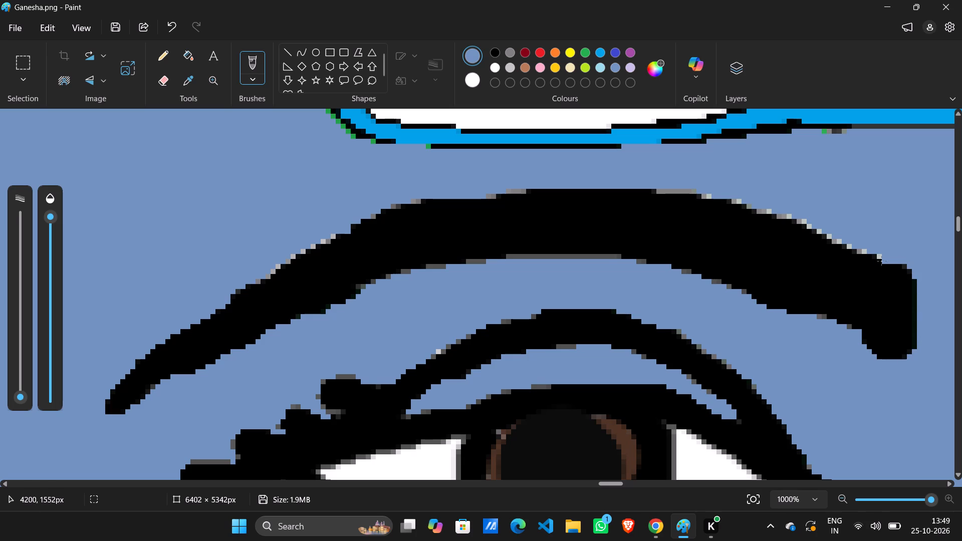
pyautogui.moveTo(881, 261); pyautogui.dragTo(817, 235)
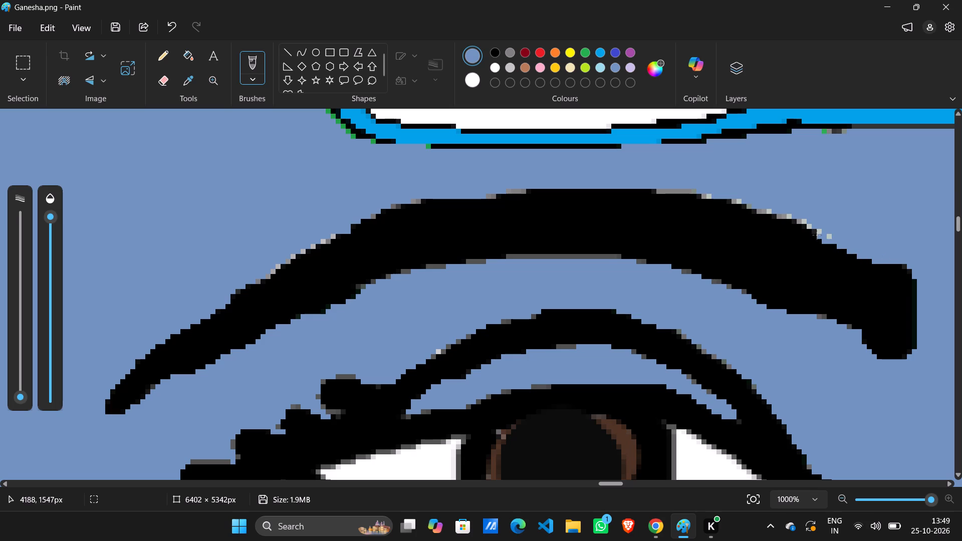
pyautogui.moveTo(817, 235); pyautogui.dragTo(731, 202)
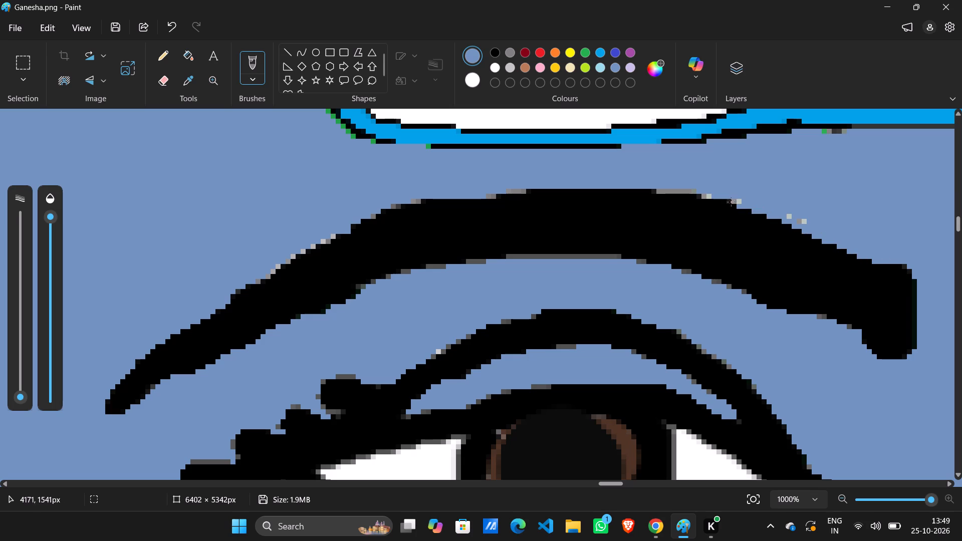
pyautogui.moveTo(731, 202); pyautogui.dragTo(814, 222)
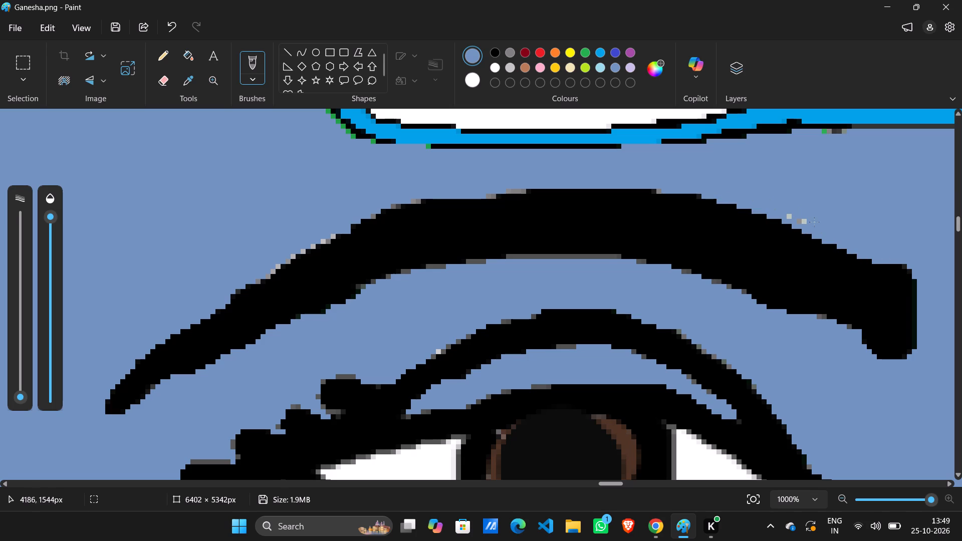
pyautogui.moveTo(814, 222); pyautogui.dragTo(824, 133)
# Cover the small stray speck below the bright blue band above the left eyebrow's inner end with grey-blue.
pyautogui.moveTo(824, 133); pyautogui.dragTo(856, 130)
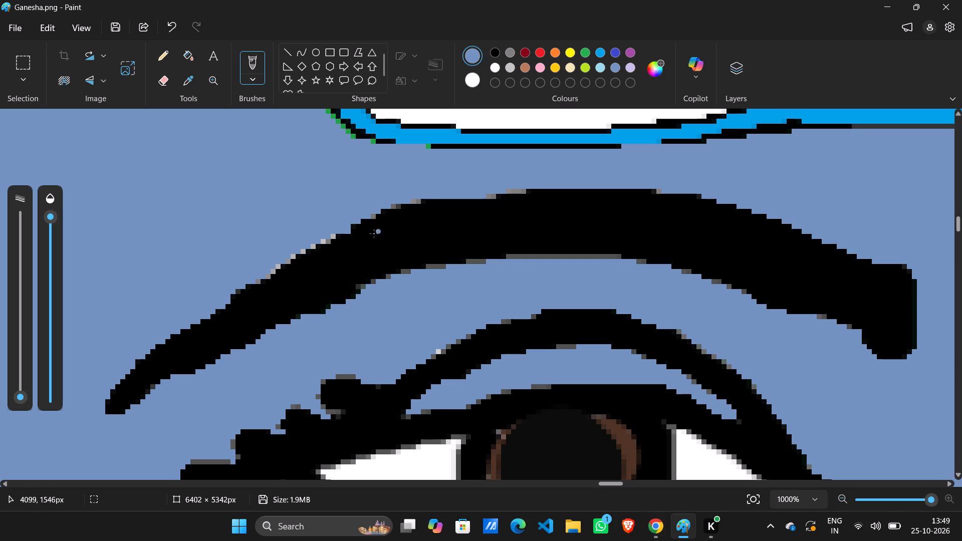
# Cover the white and grey fringe along the outer upper edge of the left eyebrow with grey-blue.
pyautogui.moveTo(334, 232); pyautogui.dragTo(308, 249)
pyautogui.moveTo(308, 249); pyautogui.dragTo(278, 266)
# Cover the two white specks above the grey-blue head's right eyebrow and the fringe along its inner upper edge with grey-blue.
pyautogui.scroll(-3, 487, 245)
pyautogui.keyDown('ctrl'); pyautogui.scroll(-4, 534, 277); pyautogui.keyUp('ctrl')
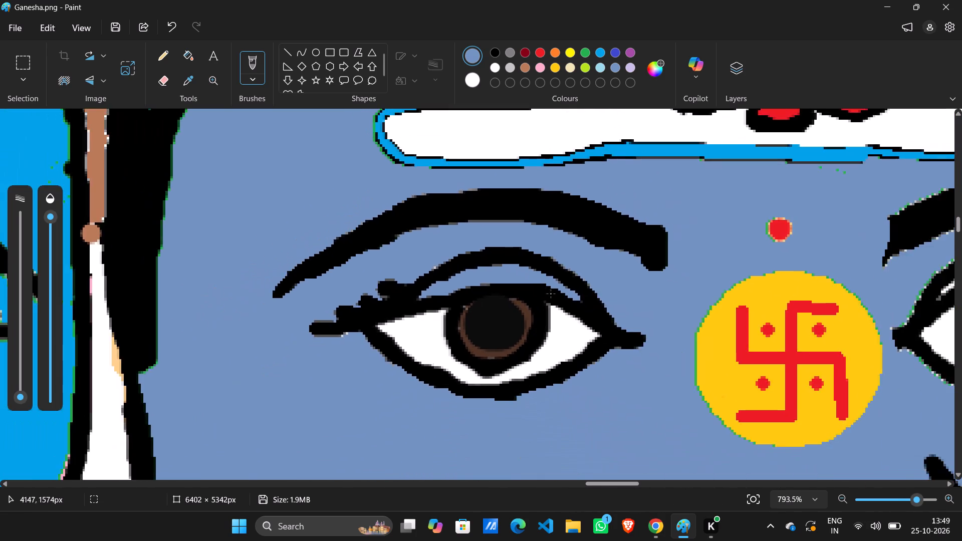
pyautogui.keyDown('ctrl'); pyautogui.scroll(-10, 552, 296); pyautogui.keyUp('ctrl')
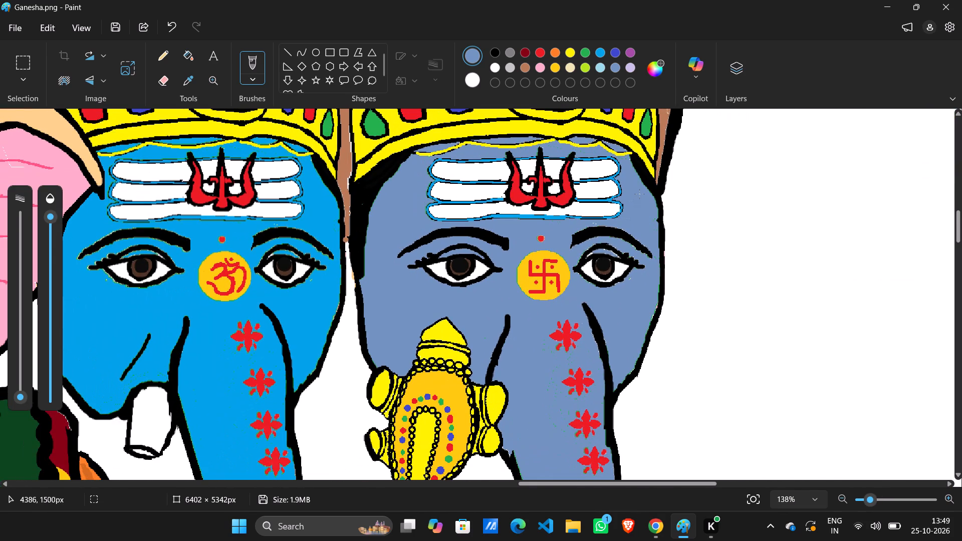
pyautogui.scroll(-1, 687, 177)
pyautogui.keyDown('ctrl'); pyautogui.scroll(-3, 687, 177); pyautogui.keyUp('ctrl')
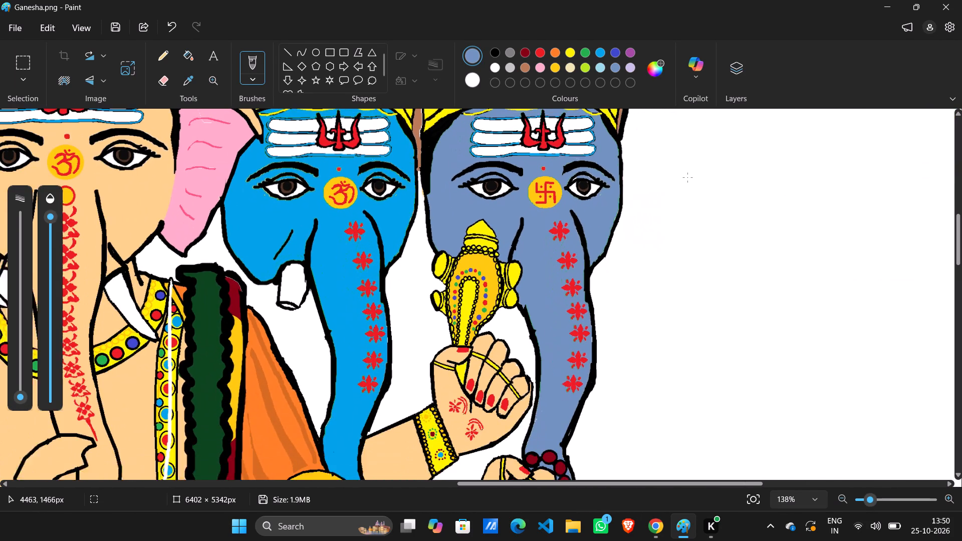
pyautogui.scroll(2, 762, 168)
pyautogui.keyDown('ctrl'); pyautogui.scroll(5, 932, 188); pyautogui.keyUp('ctrl')
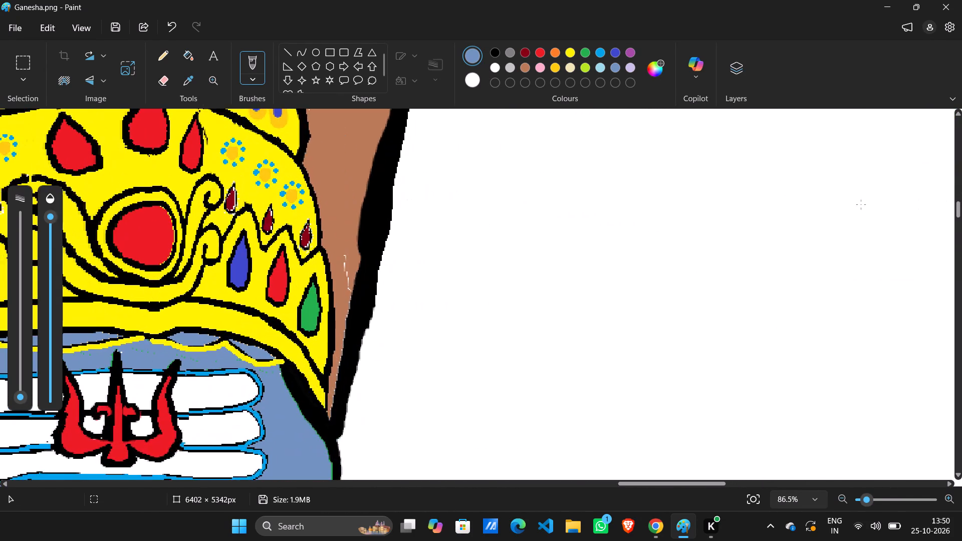
pyautogui.scroll(-3, 598, 183)
pyautogui.scroll(1, 233, 198)
pyautogui.scroll(-3, 203, 198)
pyautogui.keyDown('ctrl'); pyautogui.scroll(4, 201, 91); pyautogui.keyUp('ctrl')
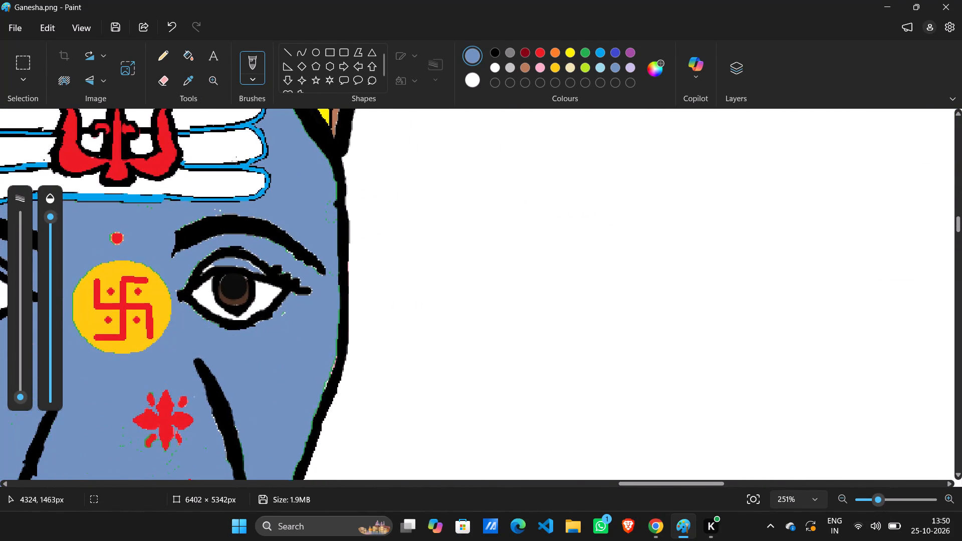
pyautogui.keyDown('ctrl'); pyautogui.scroll(3, 236, 161); pyautogui.keyUp('ctrl')
pyautogui.keyDown('ctrl'); pyautogui.scroll(6, 302, 257); pyautogui.keyUp('ctrl')
pyautogui.scroll(-2, 263, 264)
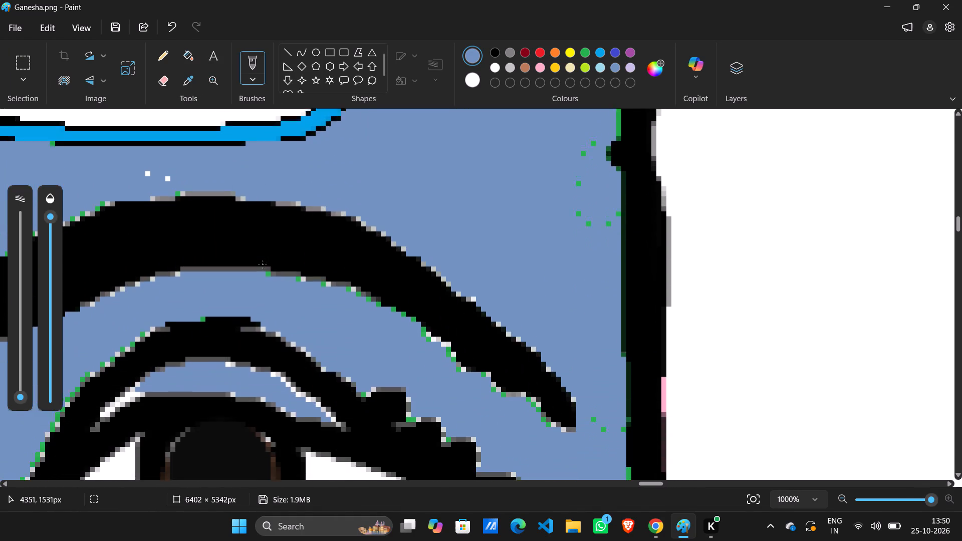
pyautogui.scroll(-1, 263, 264)
pyautogui.keyDown('ctrl'); pyautogui.scroll(-4, 267, 262); pyautogui.keyUp('ctrl')
pyautogui.moveTo(178, 148); pyautogui.dragTo(174, 151)
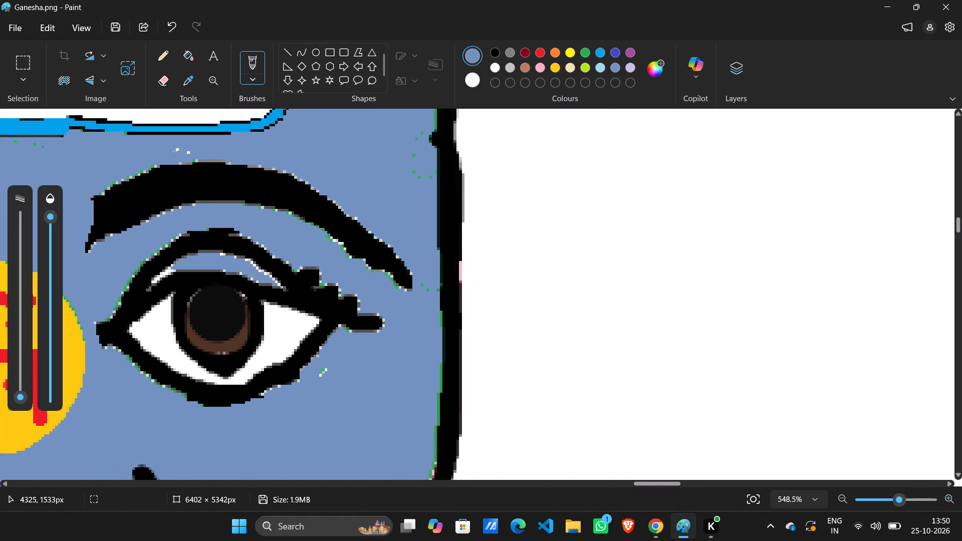
pyautogui.moveTo(174, 151); pyautogui.dragTo(105, 187)
pyautogui.moveTo(105, 187); pyautogui.dragTo(103, 192)
pyautogui.moveTo(103, 192); pyautogui.dragTo(136, 175)
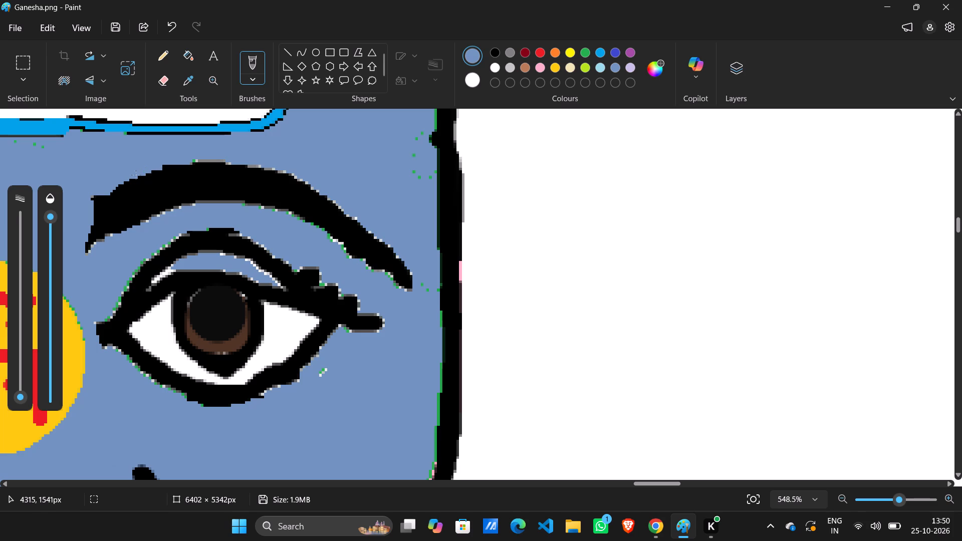
pyautogui.moveTo(136, 175); pyautogui.dragTo(242, 162)
# Paint grey-blue over the light fringe along the outer upper edge of the right eyebrow down to its tapered tip.
pyautogui.moveTo(242, 162); pyautogui.dragTo(303, 179)
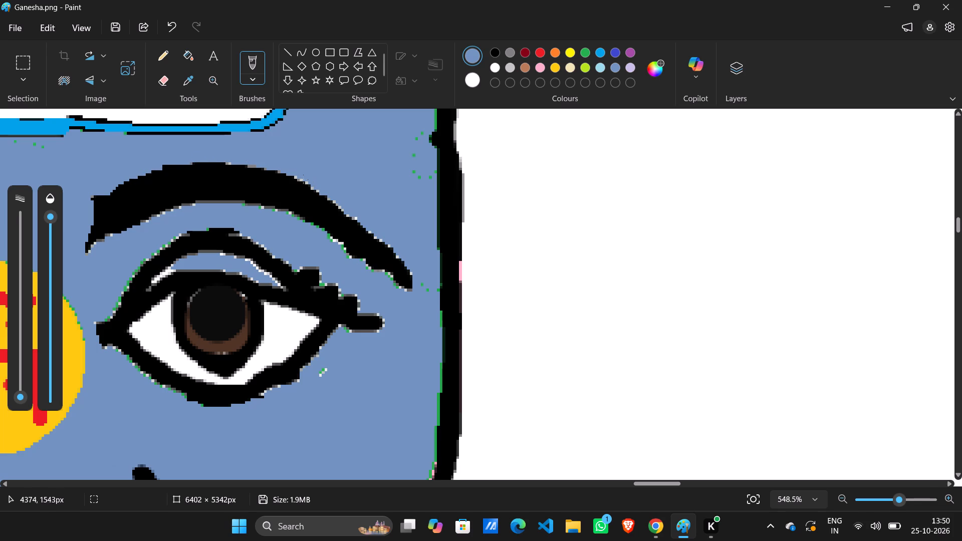
pyautogui.moveTo(303, 179); pyautogui.dragTo(313, 186)
pyautogui.moveTo(313, 186); pyautogui.dragTo(342, 205)
pyautogui.moveTo(342, 205); pyautogui.dragTo(386, 241)
pyautogui.moveTo(386, 241); pyautogui.dragTo(400, 283)
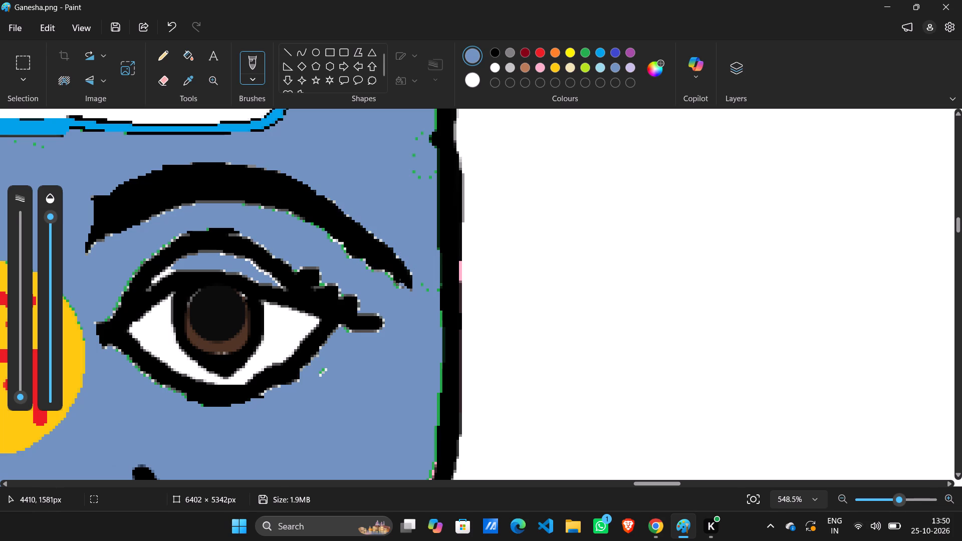
# Cover the green and white fringe under the outer half of the right eyebrow with grey-blue, working inward from the tip.
pyautogui.moveTo(400, 283); pyautogui.dragTo(385, 279)
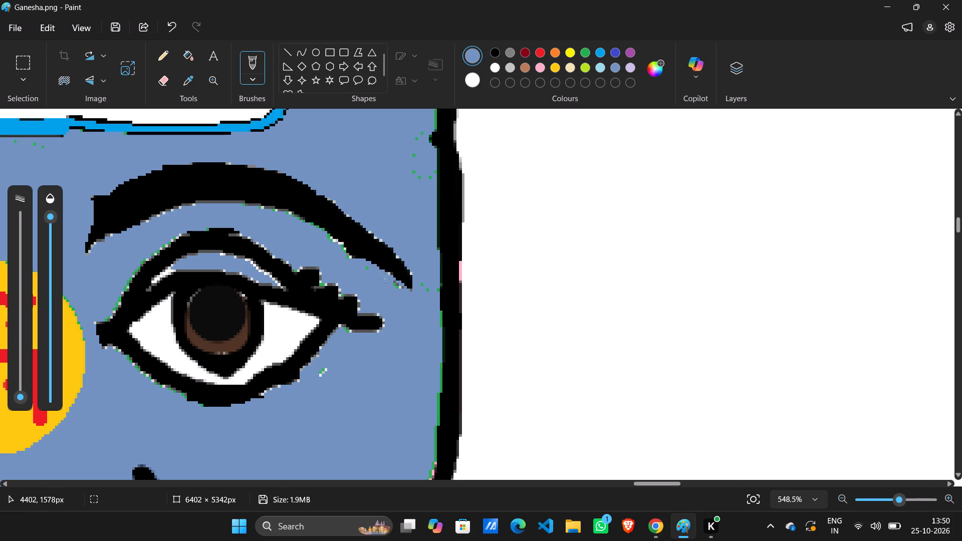
pyautogui.moveTo(385, 279); pyautogui.dragTo(354, 256)
pyautogui.moveTo(354, 256); pyautogui.dragTo(333, 239)
pyautogui.moveTo(333, 239); pyautogui.dragTo(247, 202)
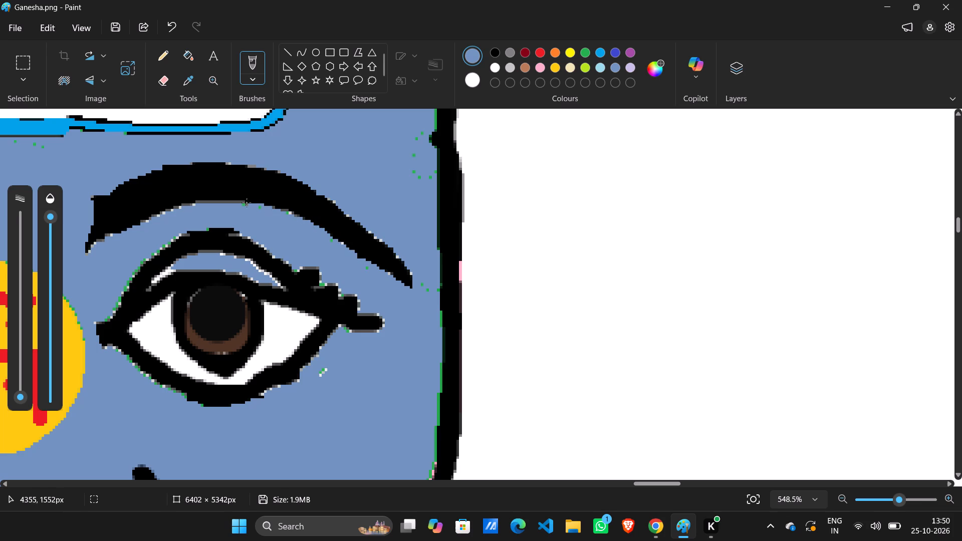
# Cover the grey and white fringe under the middle and inner half of the right eyebrow with grey-blue, including leftover specks.
pyautogui.moveTo(247, 202); pyautogui.dragTo(154, 217)
pyautogui.moveTo(154, 217); pyautogui.dragTo(111, 231)
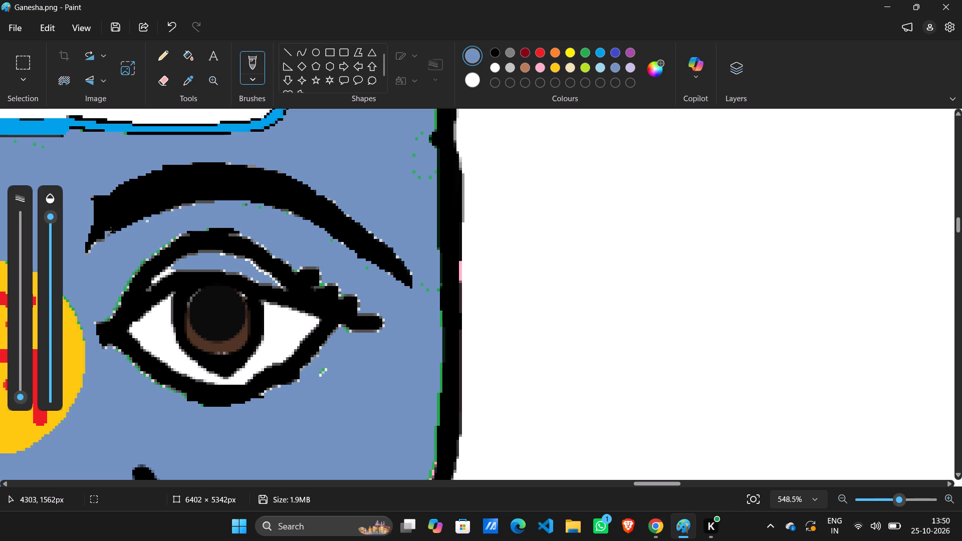
pyautogui.moveTo(111, 231); pyautogui.dragTo(149, 221)
pyautogui.moveTo(149, 221); pyautogui.dragTo(210, 204)
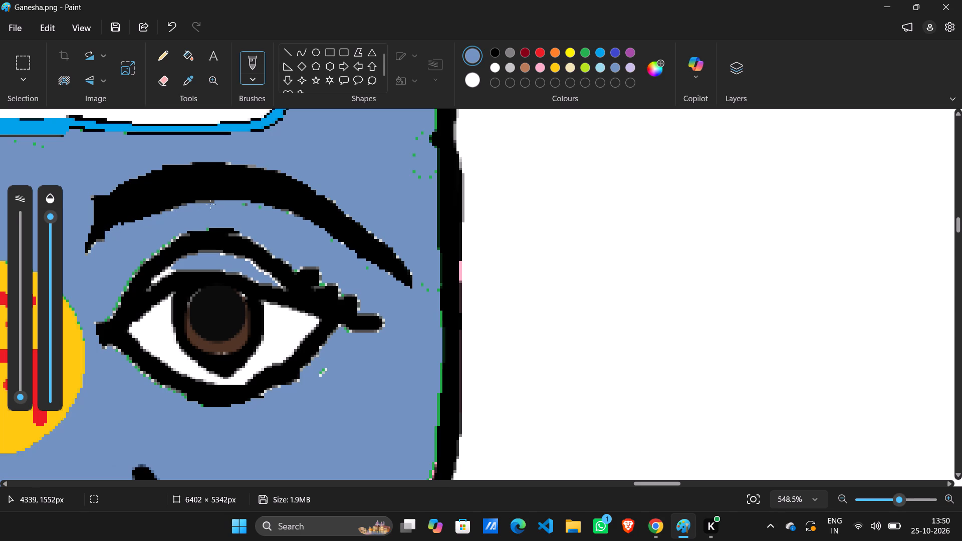
pyautogui.moveTo(210, 204); pyautogui.dragTo(294, 214)
pyautogui.moveTo(294, 214); pyautogui.dragTo(243, 203)
pyautogui.moveTo(243, 203); pyautogui.dragTo(206, 203)
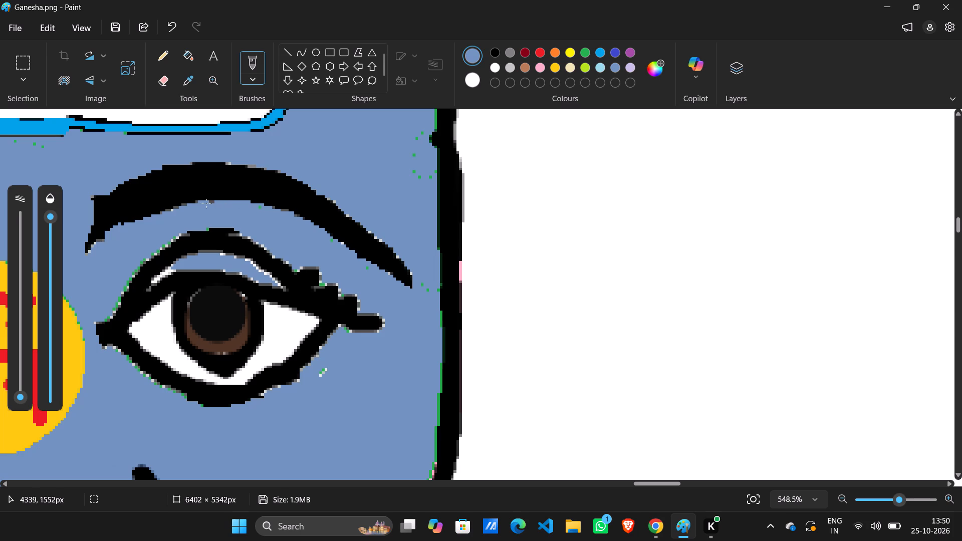
pyautogui.moveTo(206, 203); pyautogui.dragTo(221, 201)
# Paint grey-blue over the remaining light fringe along the outer upper edge of the right eyebrow, down to its tip.
pyautogui.keyDown('ctrl'); pyautogui.scroll(5, 370, 230); pyautogui.keyUp('ctrl')
pyautogui.moveTo(344, 206); pyautogui.dragTo(369, 226)
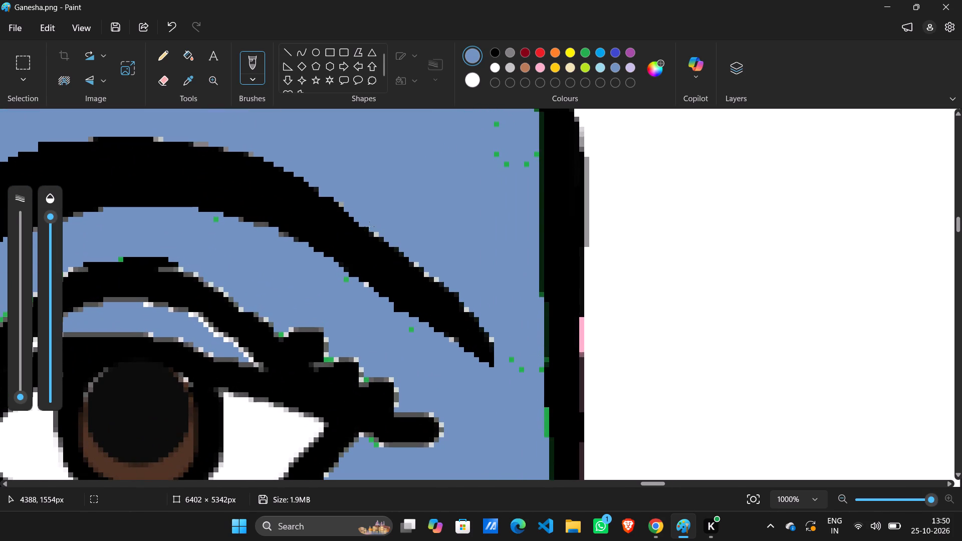
pyautogui.moveTo(369, 226); pyautogui.dragTo(403, 251)
pyautogui.moveTo(403, 251); pyautogui.dragTo(435, 279)
pyautogui.moveTo(435, 279); pyautogui.dragTo(470, 308)
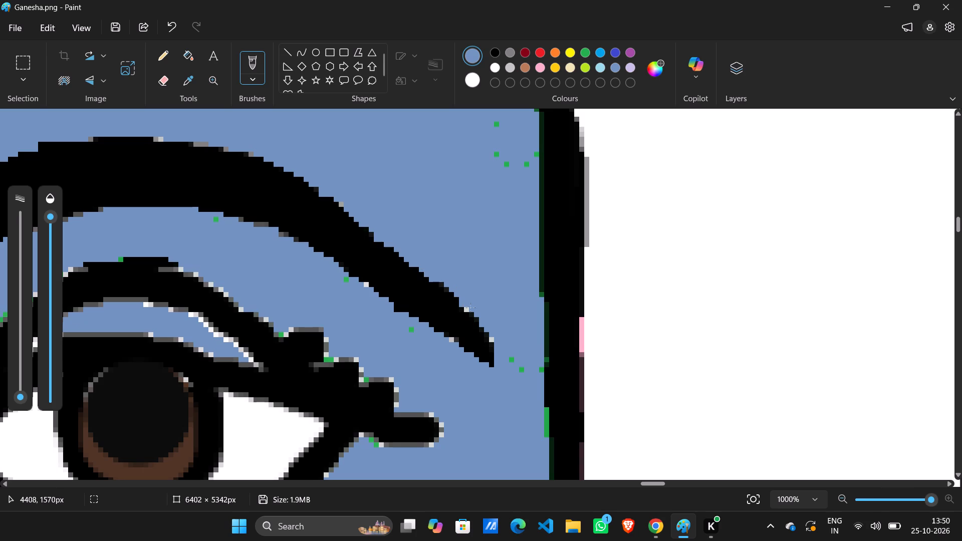
pyautogui.moveTo(470, 308); pyautogui.dragTo(488, 326)
pyautogui.moveTo(488, 326); pyautogui.dragTo(493, 341)
# Cover the green specks beside the eyebrow tip, under the eyebrow and on the adjacent face contour with grey-blue.
pyautogui.scroll(-1, 532, 342)
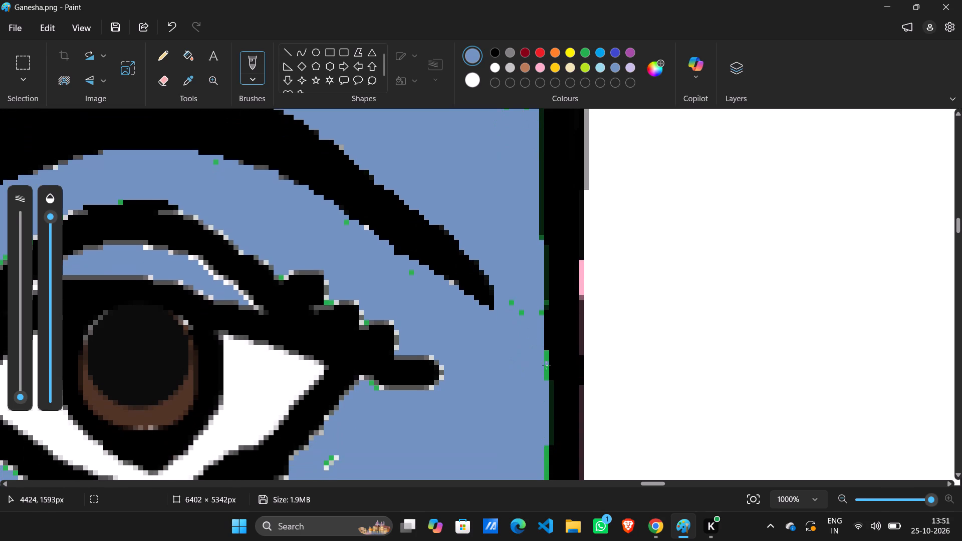
pyautogui.moveTo(547, 378); pyautogui.dragTo(512, 302)
pyautogui.moveTo(512, 302); pyautogui.dragTo(546, 301)
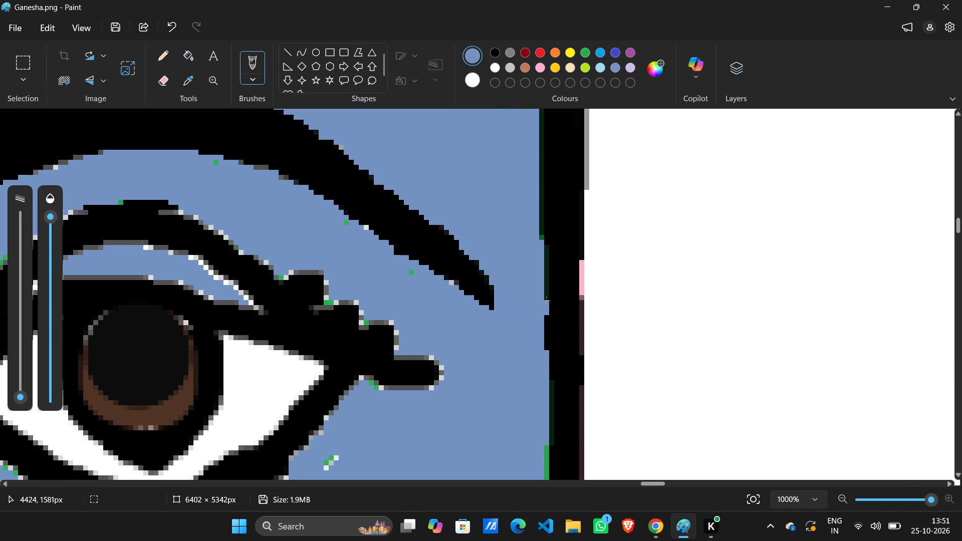
pyautogui.moveTo(546, 301); pyautogui.dragTo(422, 270)
pyautogui.moveTo(422, 270); pyautogui.dragTo(324, 306)
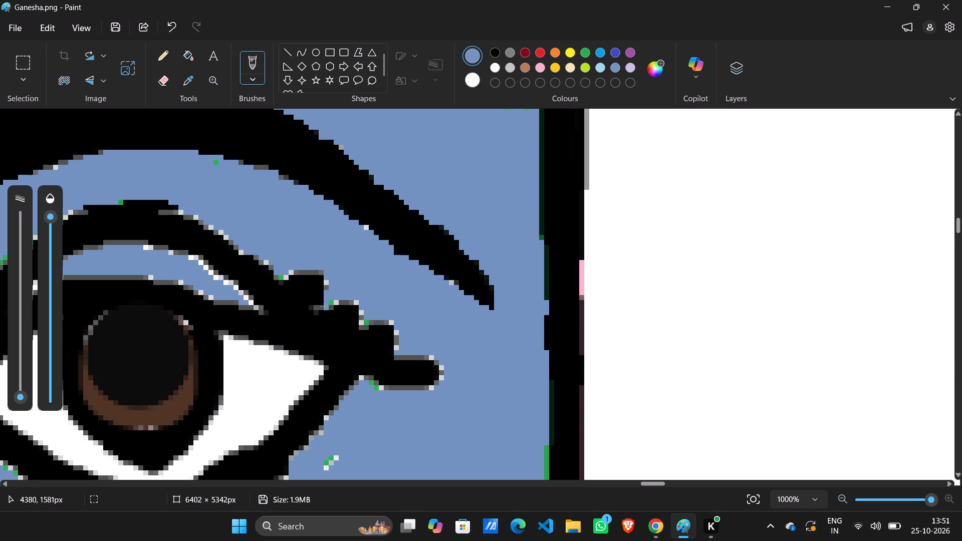
# Paint grey-blue over the white, grey and green fringe around the stepped lashes at the right eye's outer corner.
pyautogui.moveTo(324, 306); pyautogui.dragTo(354, 296)
pyautogui.moveTo(354, 296); pyautogui.dragTo(397, 333)
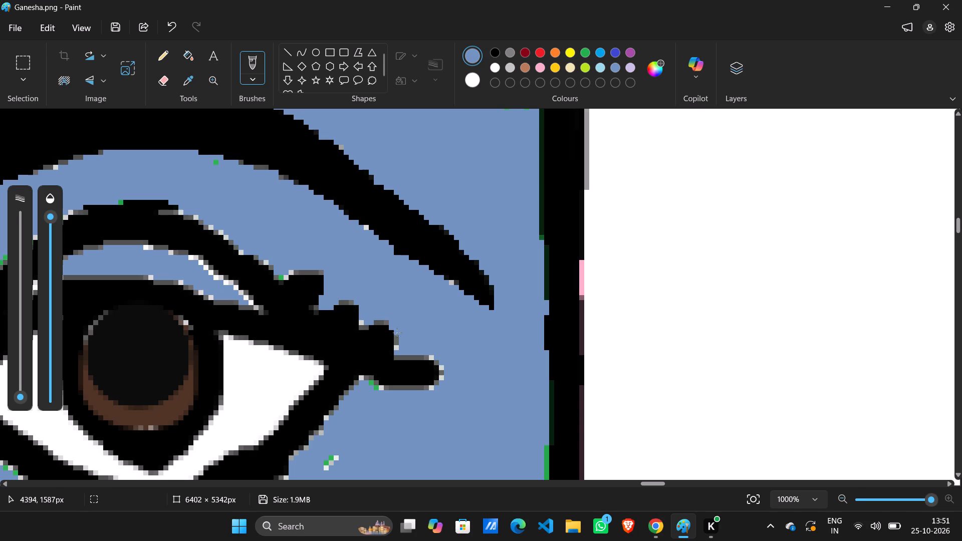
pyautogui.moveTo(397, 333); pyautogui.dragTo(442, 387)
pyautogui.moveTo(442, 387); pyautogui.dragTo(367, 382)
pyautogui.moveTo(367, 382); pyautogui.dragTo(364, 380)
# Cover the green and white specks below the right eye's outer corner and the fringe along the lower lid's outer edge with grey-blue.
pyautogui.scroll(-3, 372, 347)
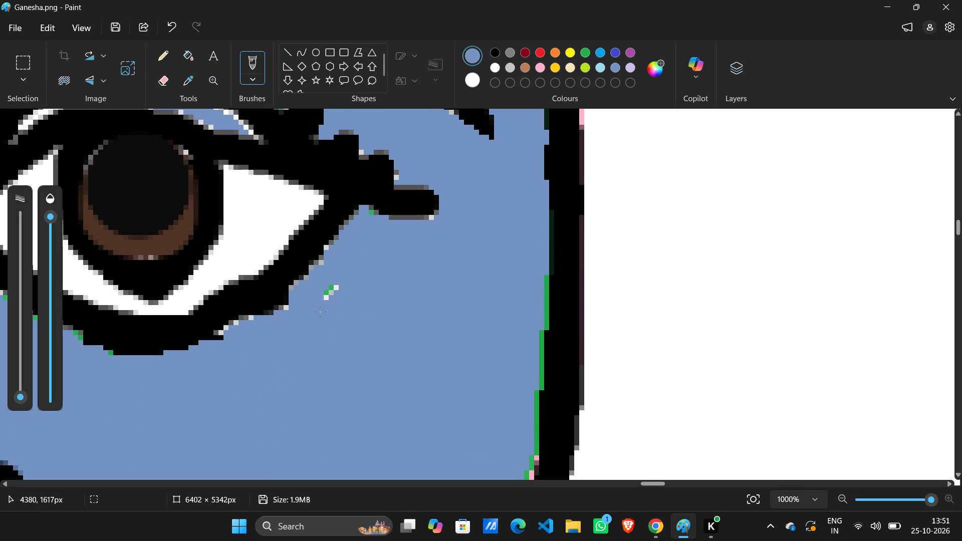
pyautogui.moveTo(320, 312); pyautogui.dragTo(329, 246)
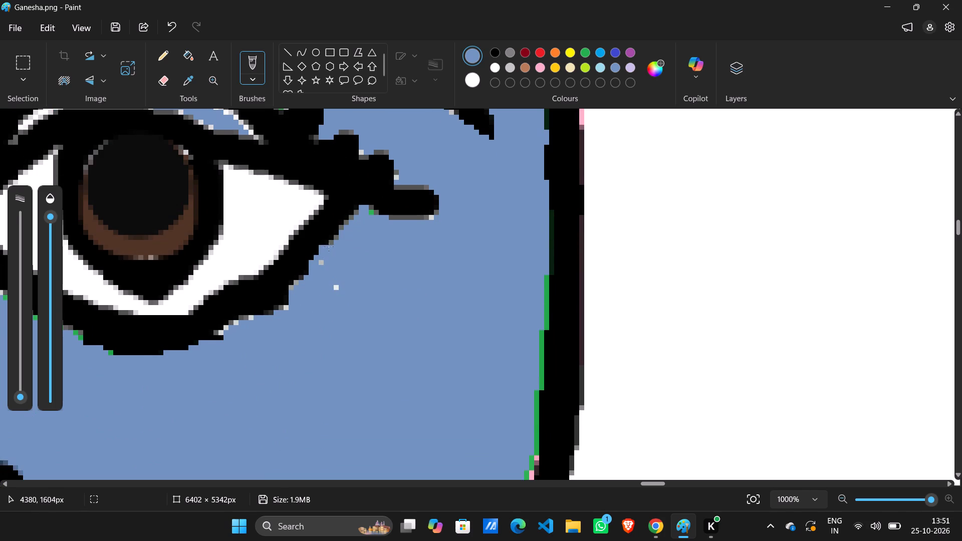
pyautogui.moveTo(329, 246); pyautogui.dragTo(364, 231)
pyautogui.moveTo(364, 231); pyautogui.dragTo(517, 269)
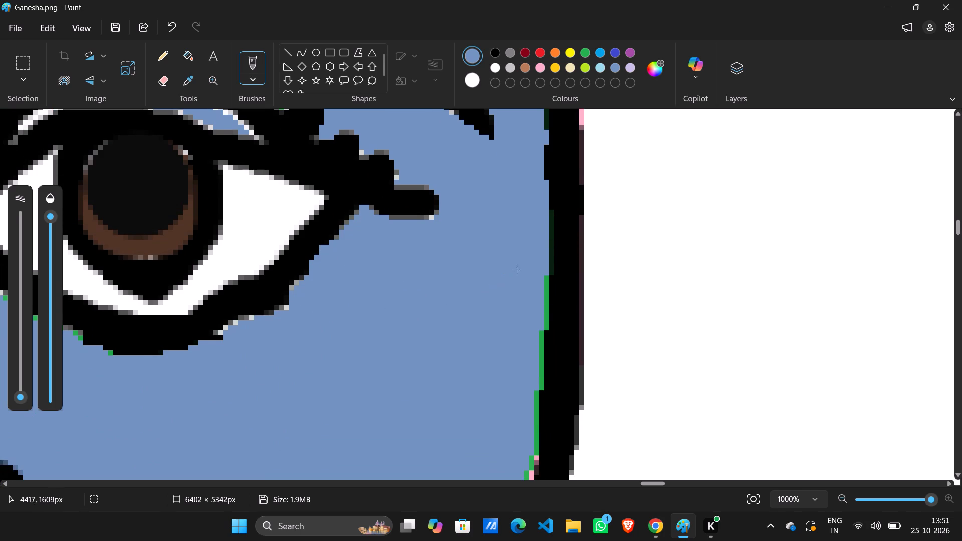
# Paint grey-blue over the green fringe on the inner edge of the face contour beside and just below the right eye.
pyautogui.moveTo(517, 269); pyautogui.dragTo(526, 279)
pyautogui.moveTo(547, 272); pyautogui.dragTo(550, 313)
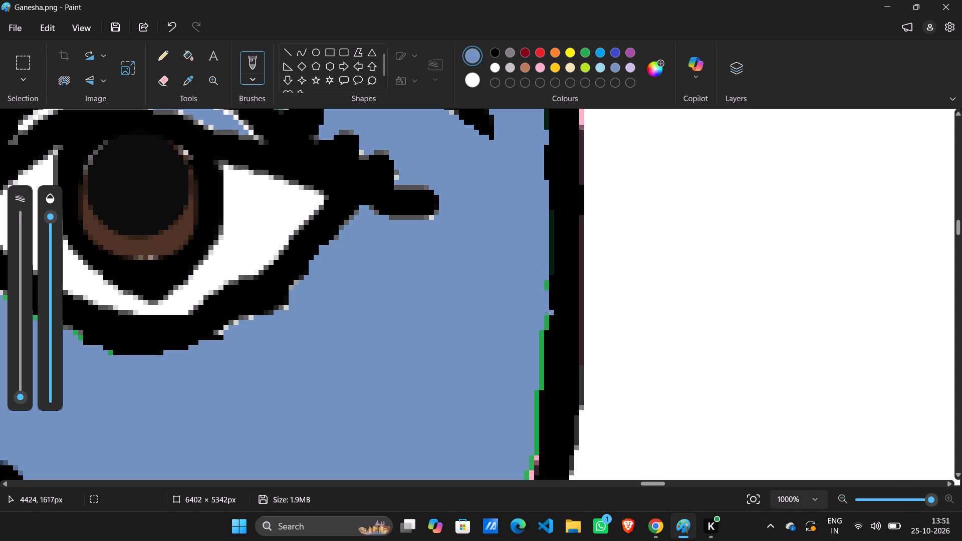
pyautogui.moveTo(550, 313); pyautogui.dragTo(547, 332)
pyautogui.moveTo(547, 332); pyautogui.dragTo(531, 421)
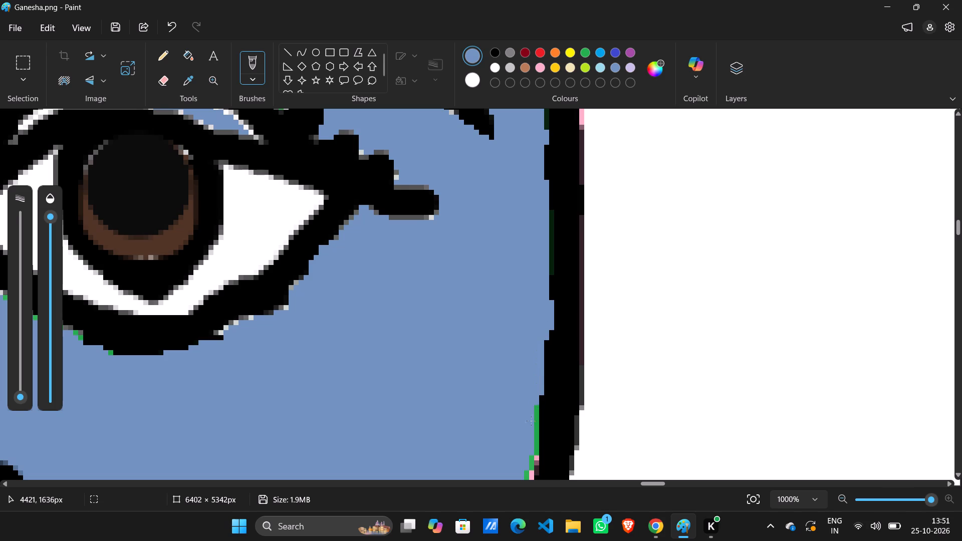
pyautogui.moveTo(531, 421); pyautogui.dragTo(533, 421)
# Cover the green, pink and white fringe on the inner edge of the curving cheek contour with grey-blue.
pyautogui.scroll(-5, 530, 395)
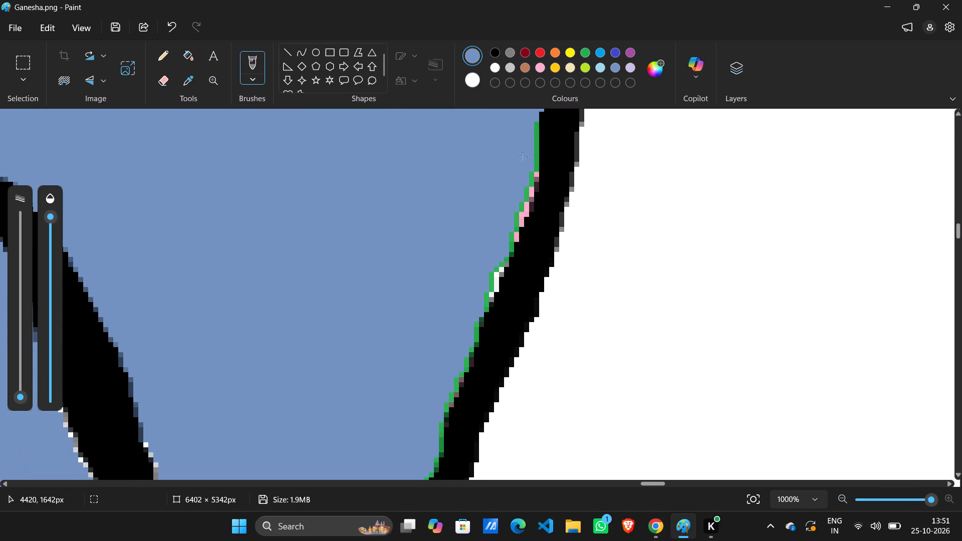
pyautogui.scroll(1, 523, 162)
pyautogui.moveTo(536, 176); pyautogui.dragTo(540, 227)
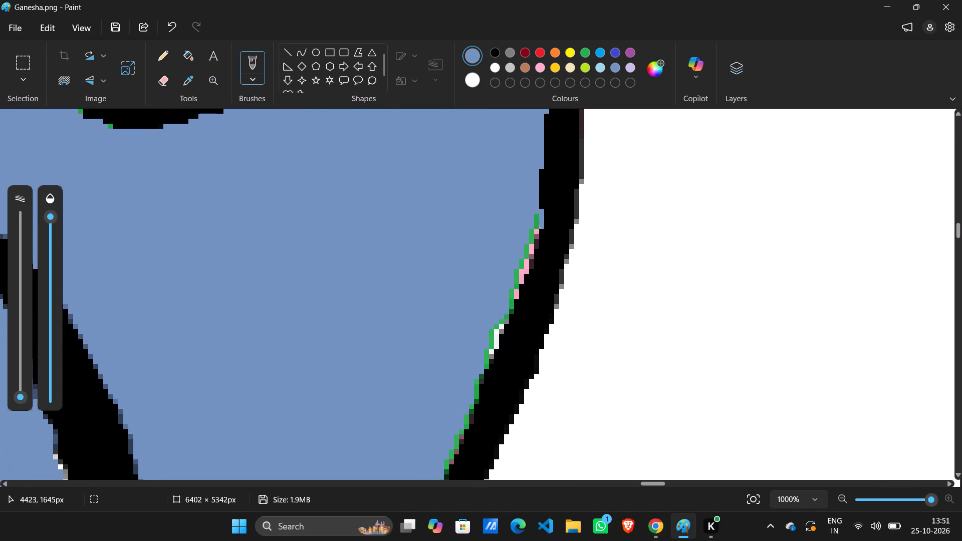
pyautogui.moveTo(540, 227); pyautogui.dragTo(525, 245)
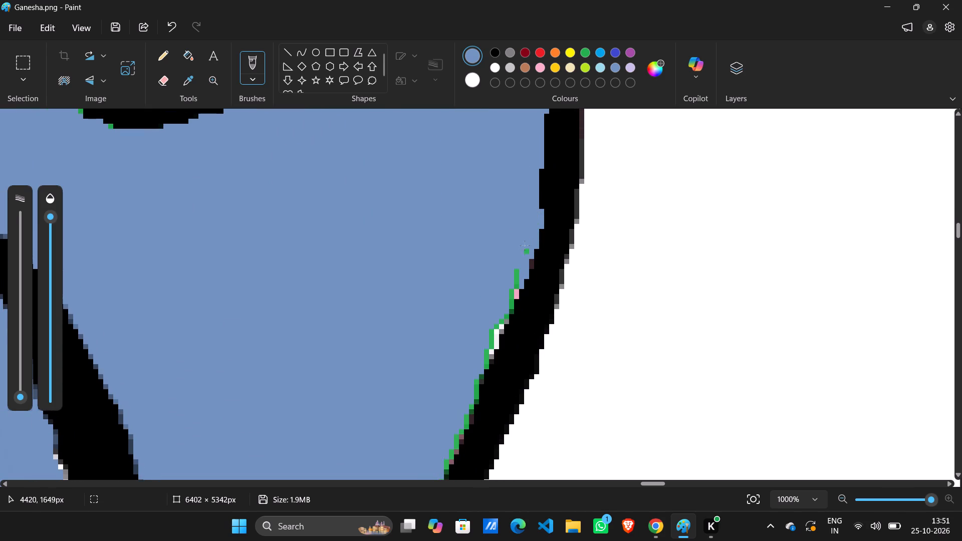
pyautogui.moveTo(525, 245); pyautogui.dragTo(511, 326)
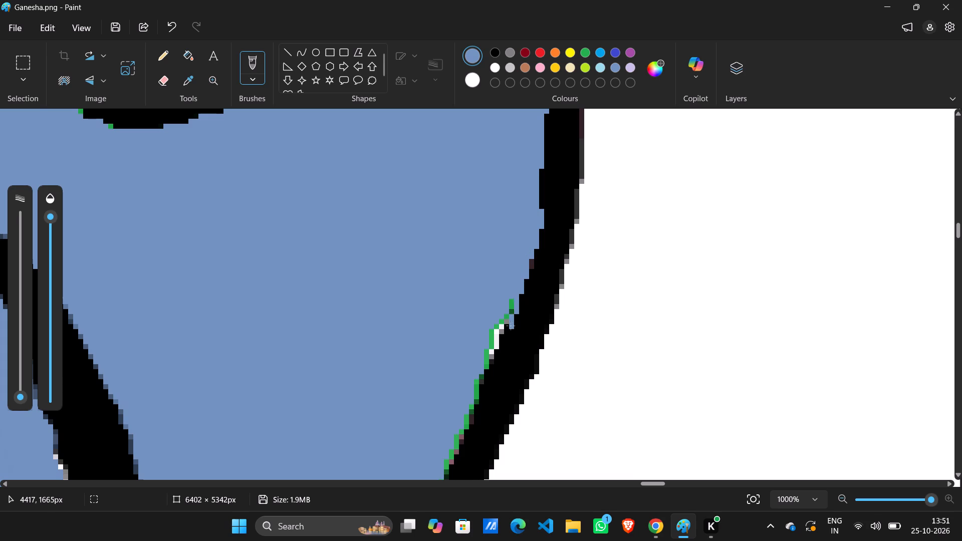
pyautogui.moveTo(511, 326); pyautogui.dragTo(503, 330)
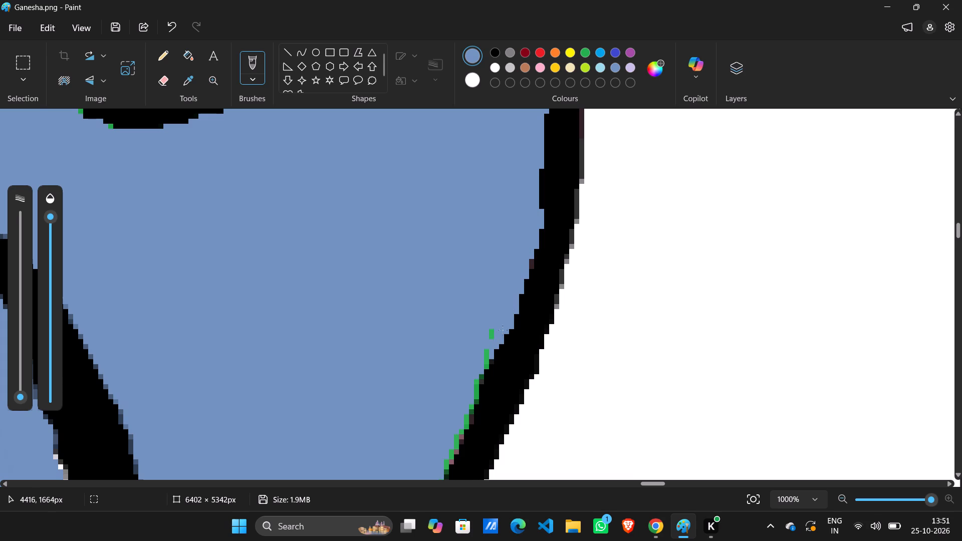
pyautogui.moveTo(503, 330); pyautogui.dragTo(479, 396)
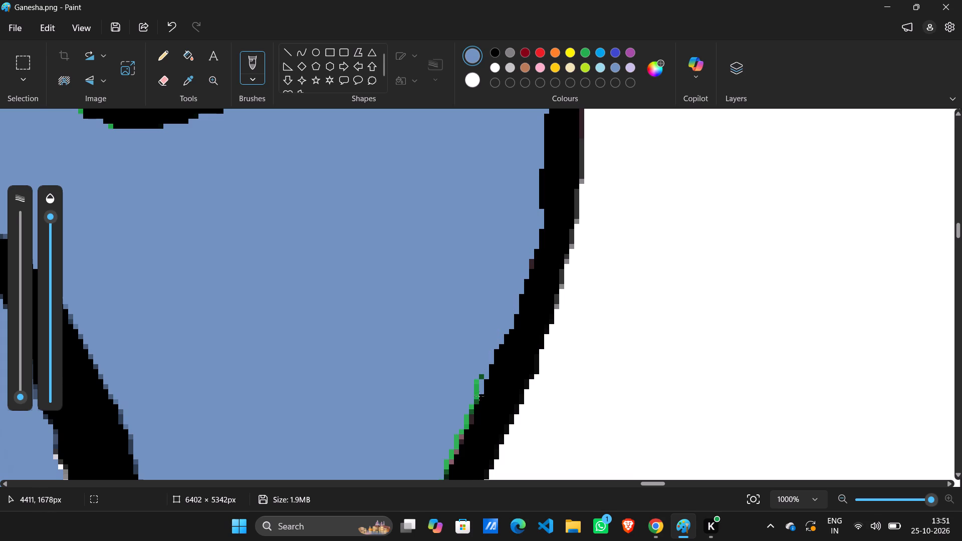
pyautogui.moveTo(479, 396); pyautogui.dragTo(479, 375)
# Paint grey-blue over the green and pink fringe on the inner edge of the face contour running down below the cheek.
pyautogui.scroll(-4, 478, 336)
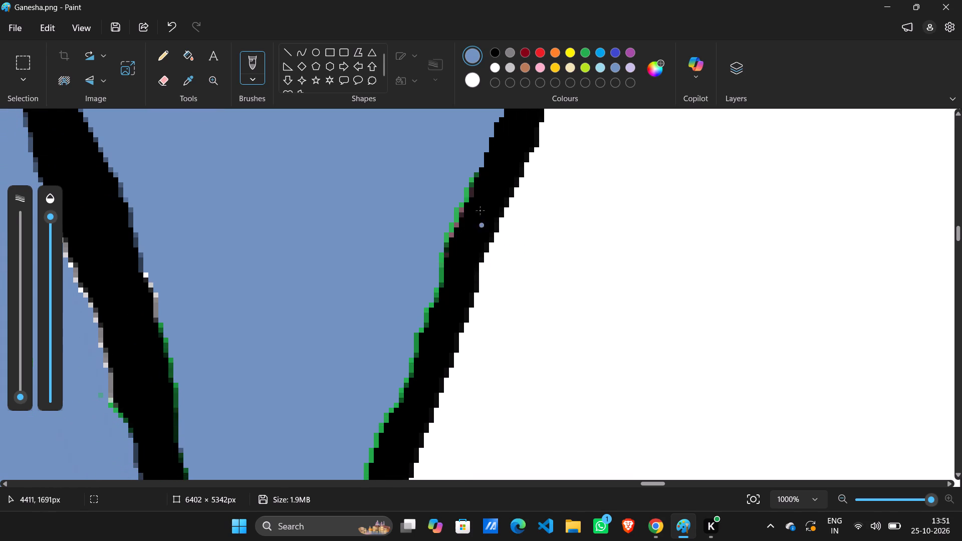
pyautogui.moveTo(474, 165); pyautogui.dragTo(442, 259)
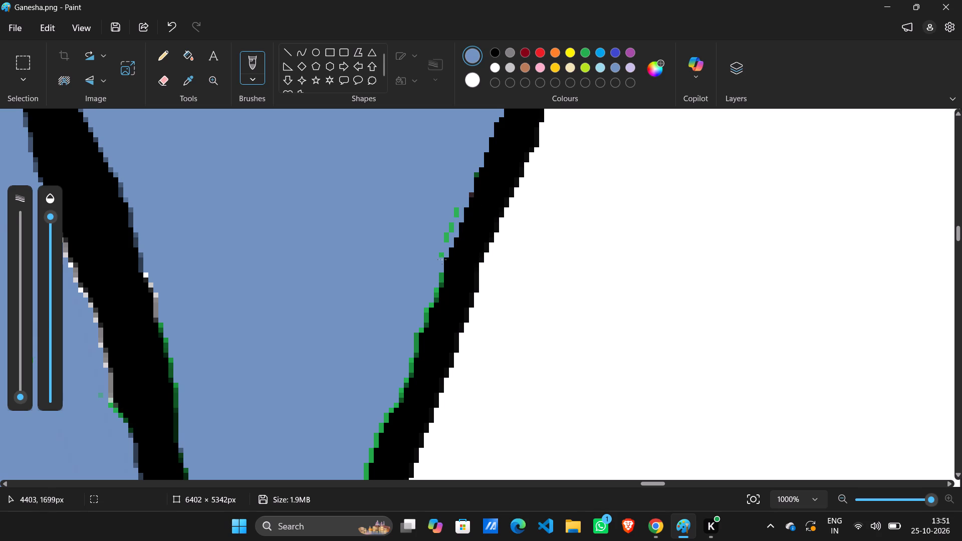
pyautogui.moveTo(442, 259); pyautogui.dragTo(449, 256)
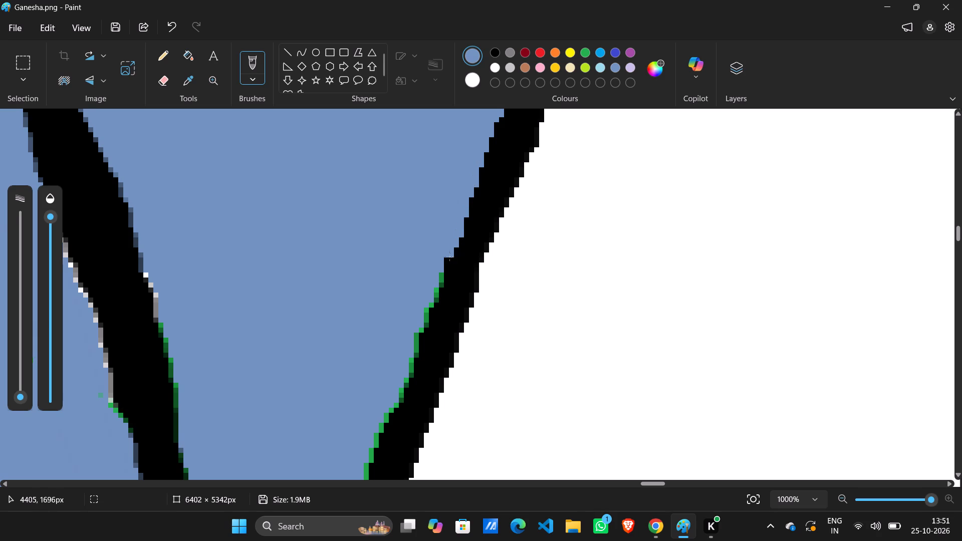
pyautogui.moveTo(449, 256); pyautogui.dragTo(443, 267)
pyautogui.scroll(-2, 232, 205)
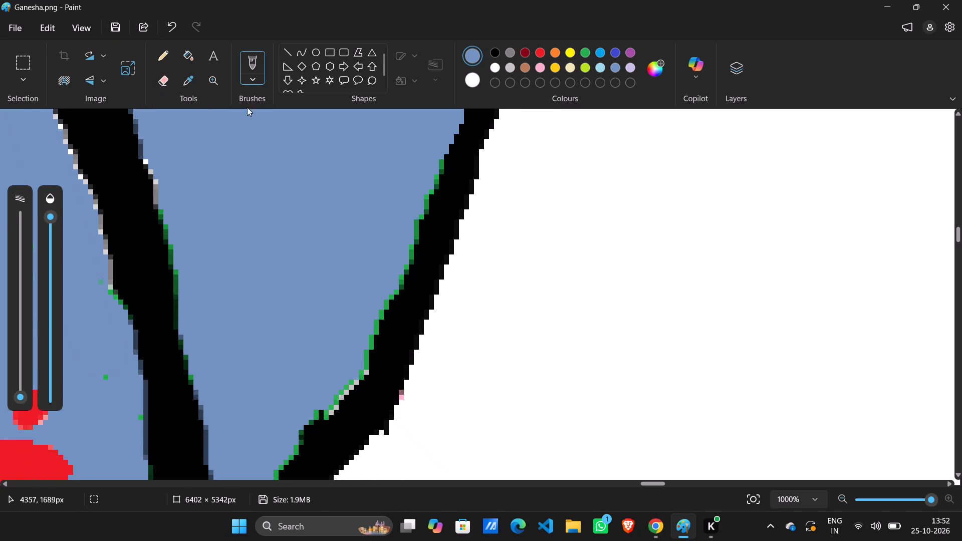
pyautogui.moveTo(441, 157); pyautogui.dragTo(436, 171)
pyautogui.moveTo(436, 171); pyautogui.dragTo(406, 273)
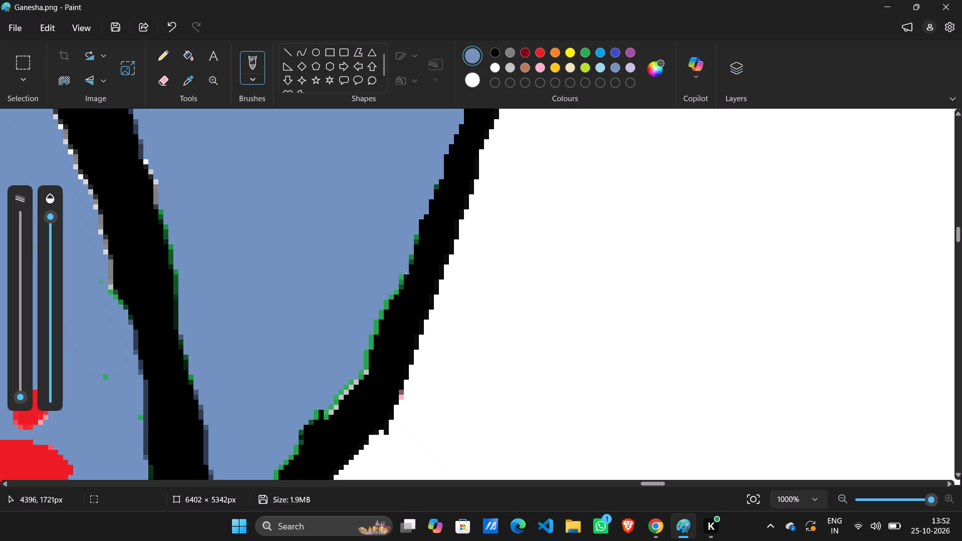
pyautogui.moveTo(406, 273); pyautogui.dragTo(404, 277)
# Cover the green and white fringe on the lower face contour with grey-blue, from its junction with the inner black line up to the bend.
pyautogui.scroll(-3, 293, 190)
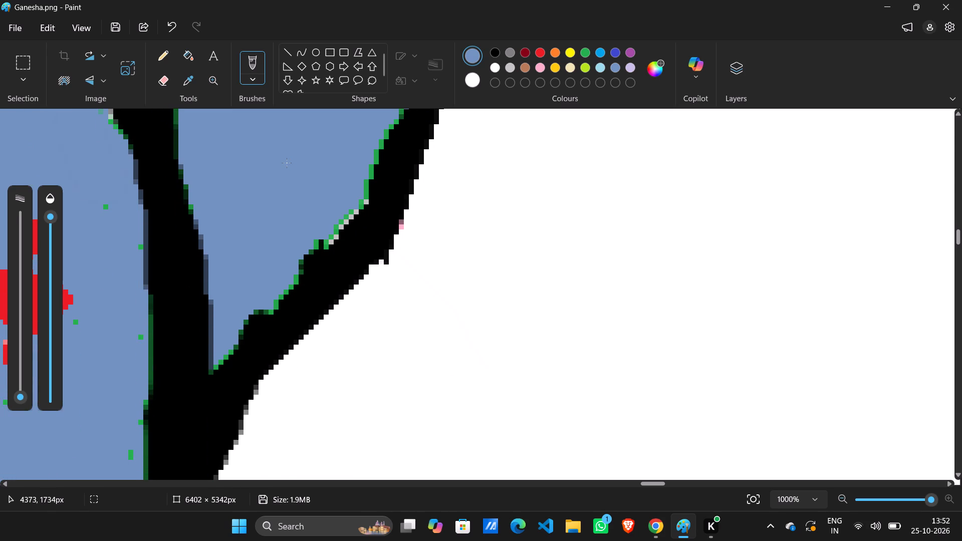
pyautogui.scroll(-1, 264, 167)
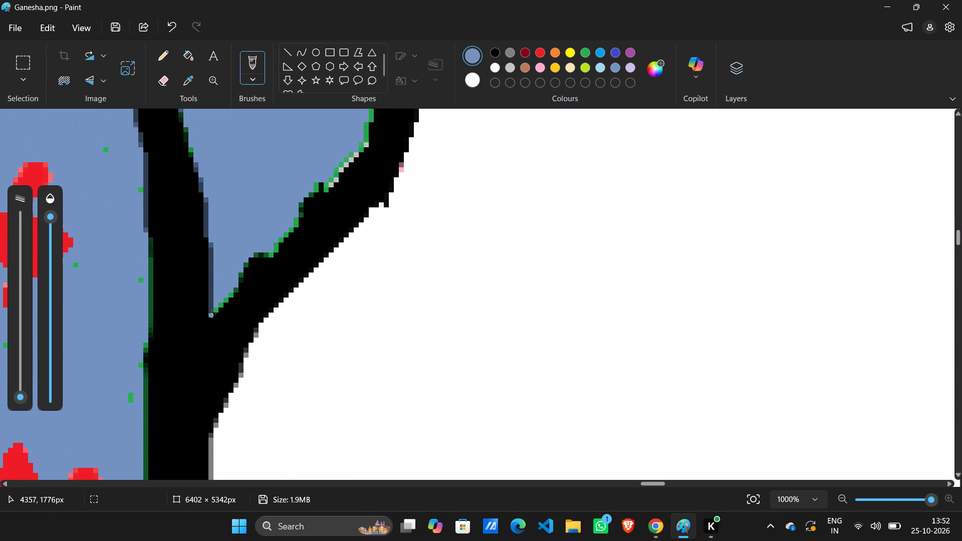
pyautogui.moveTo(211, 316); pyautogui.dragTo(244, 269)
pyautogui.moveTo(244, 269); pyautogui.dragTo(270, 251)
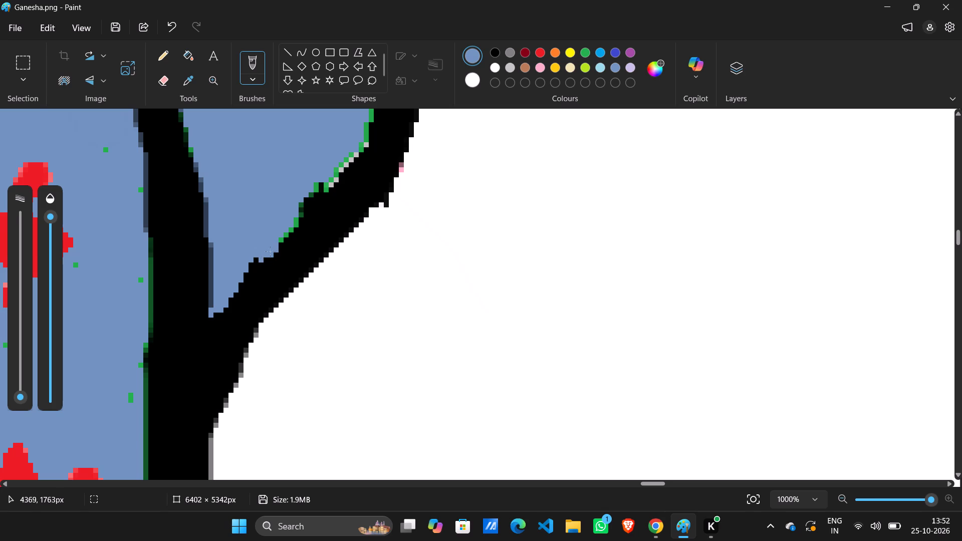
pyautogui.moveTo(270, 251); pyautogui.dragTo(305, 211)
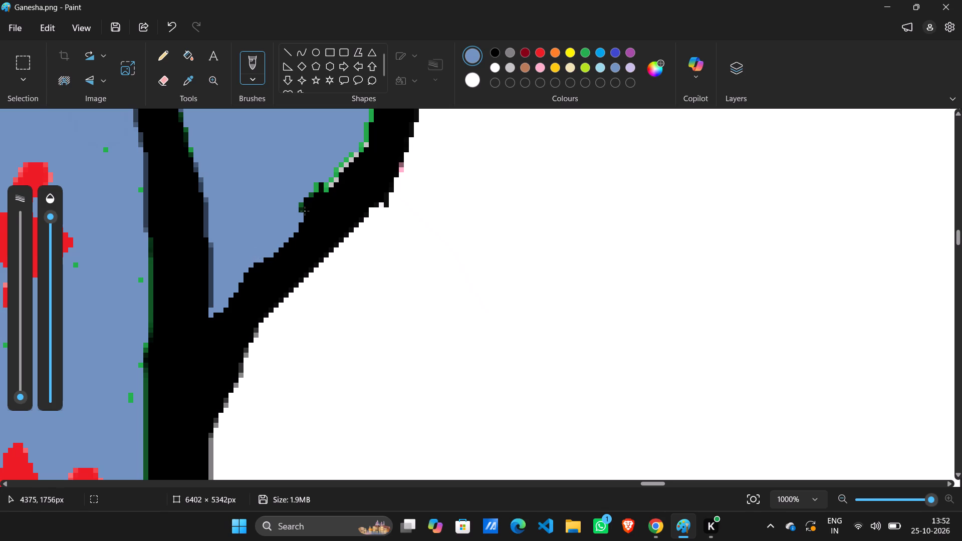
pyautogui.moveTo(305, 211); pyautogui.dragTo(334, 173)
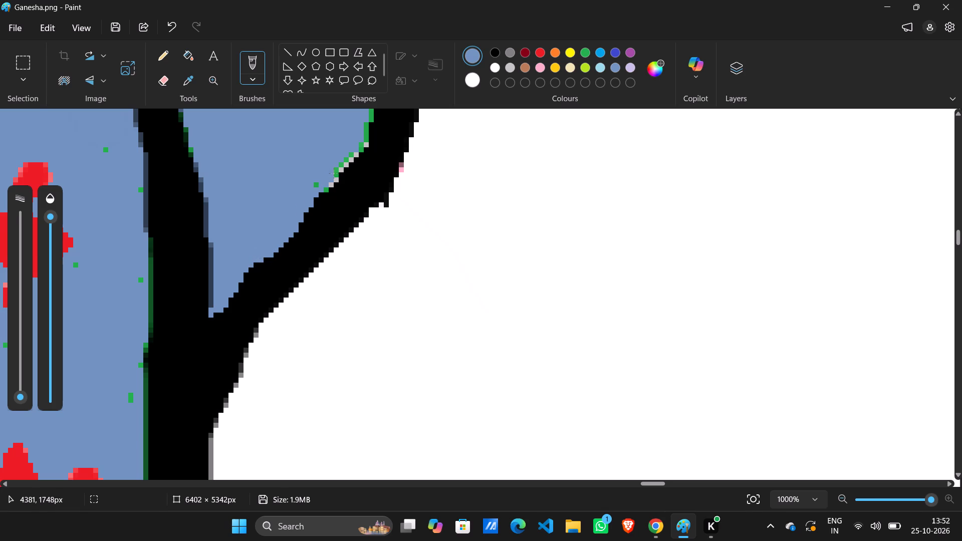
pyautogui.moveTo(334, 173); pyautogui.dragTo(344, 170)
pyautogui.moveTo(344, 170); pyautogui.dragTo(350, 154)
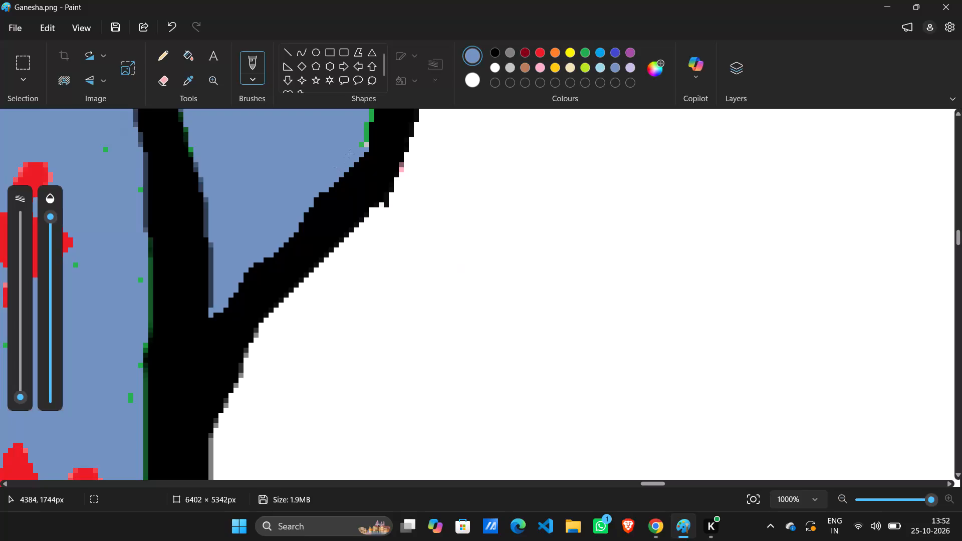
pyautogui.moveTo(350, 154); pyautogui.dragTo(369, 121)
# Paint grey-blue over the remaining green fringe on the inner edge of the face contour above the bend.
pyautogui.scroll(2, 387, 179)
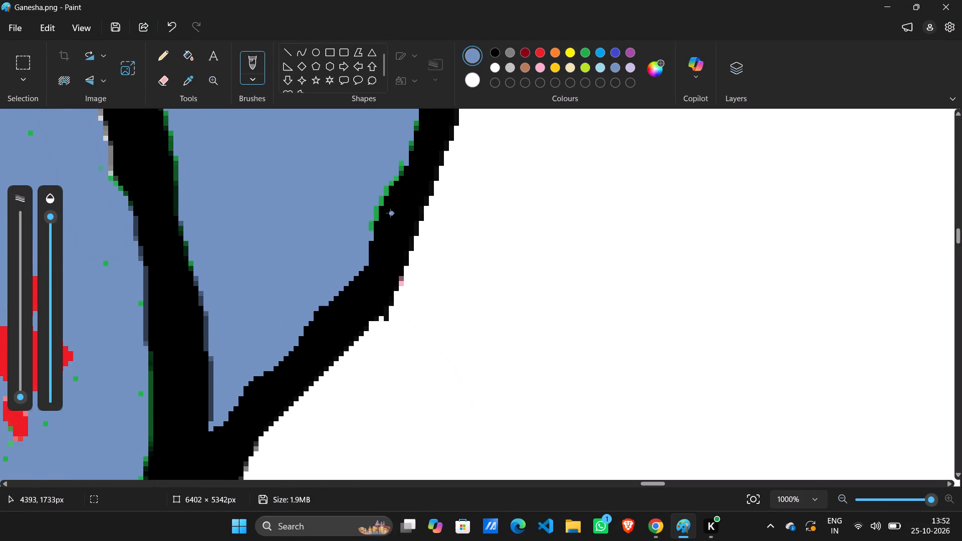
pyautogui.moveTo(372, 240); pyautogui.dragTo(371, 227)
pyautogui.moveTo(371, 227); pyautogui.dragTo(406, 149)
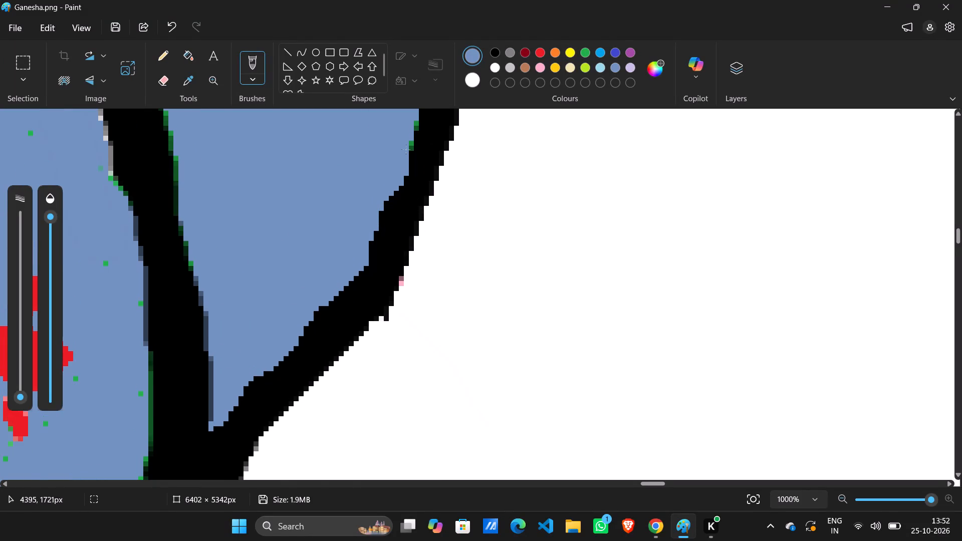
pyautogui.moveTo(406, 149); pyautogui.dragTo(407, 157)
pyautogui.scroll(3, 407, 157)
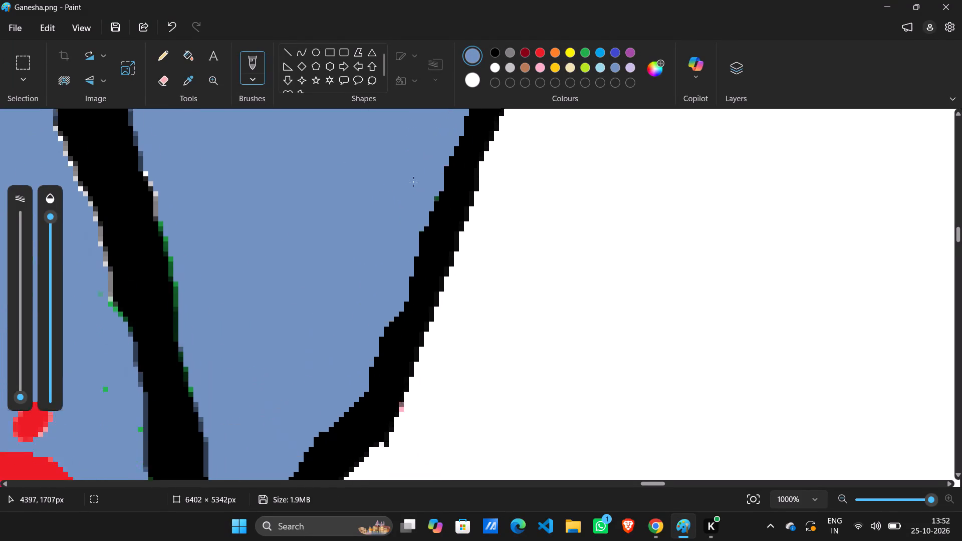
pyautogui.moveTo(434, 239); pyautogui.dragTo(434, 244)
# Cover the white, grey and green fringe on the cheek-facing edge of the inner black line with grey-blue, down towards the junction.
pyautogui.scroll(-2, 331, 257)
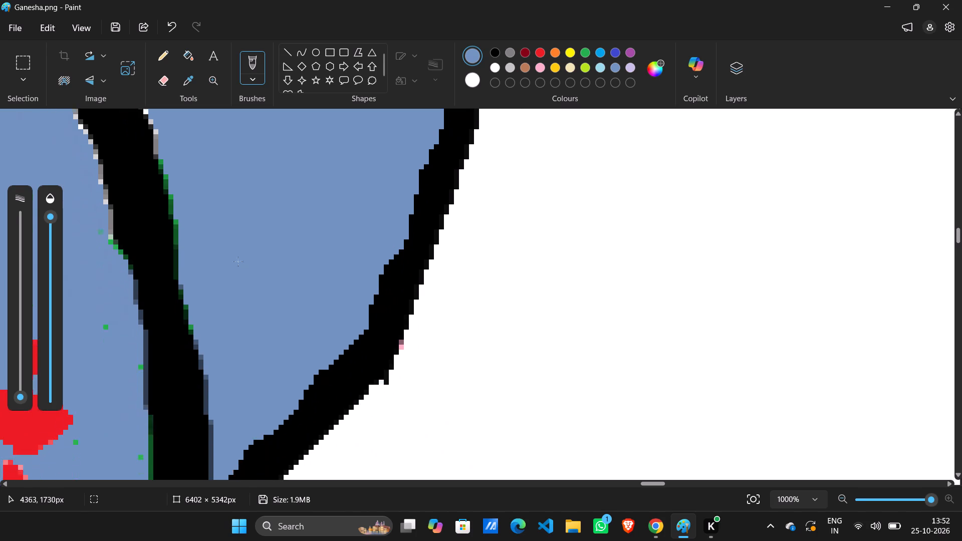
pyautogui.scroll(2, 201, 221)
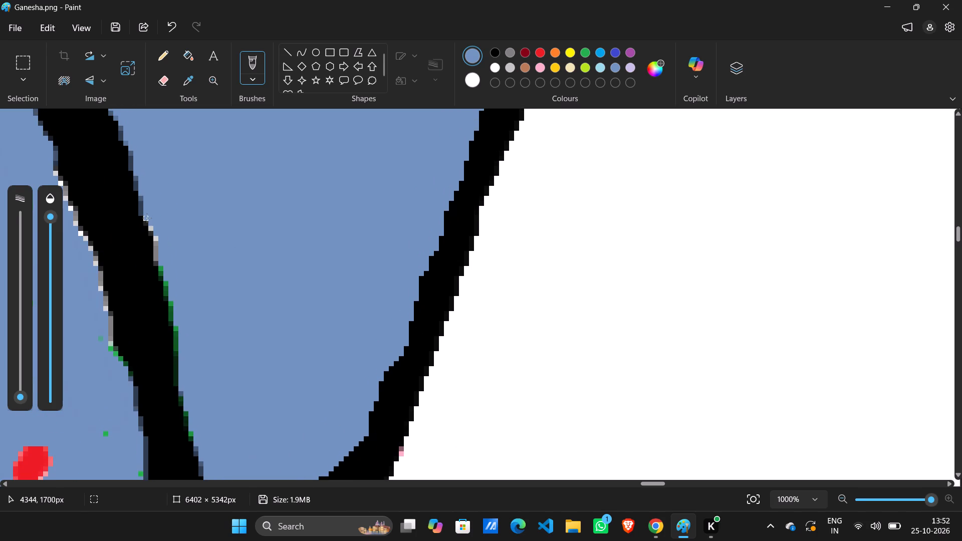
pyautogui.moveTo(147, 218); pyautogui.dragTo(146, 218)
pyautogui.moveTo(146, 218); pyautogui.dragTo(175, 329)
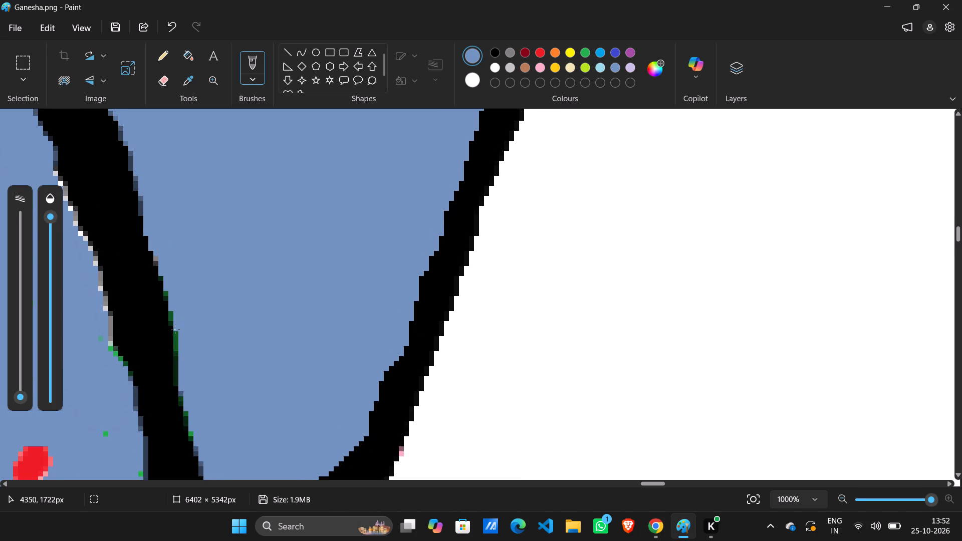
pyautogui.moveTo(175, 329); pyautogui.dragTo(169, 331)
pyautogui.moveTo(175, 383); pyautogui.dragTo(172, 338)
pyautogui.moveTo(172, 338); pyautogui.dragTo(170, 296)
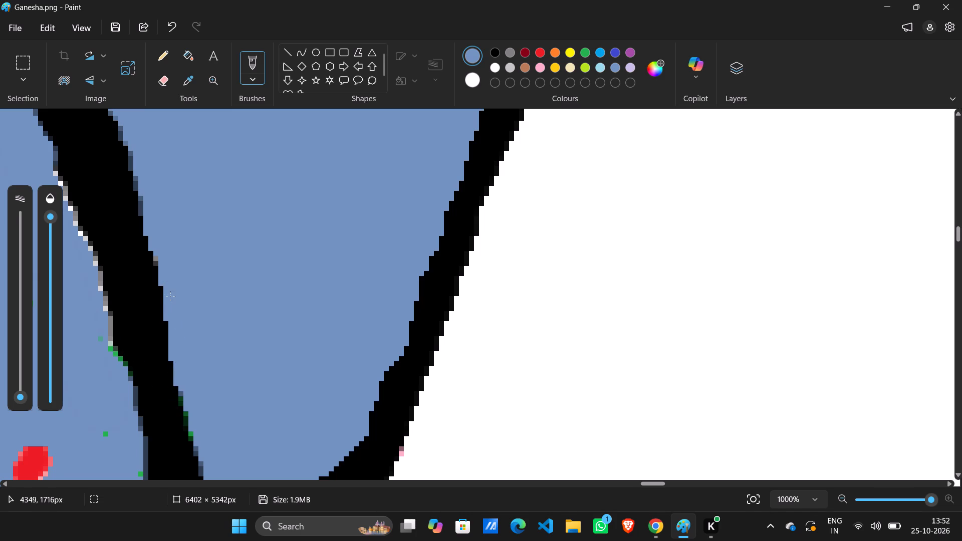
pyautogui.moveTo(170, 296); pyautogui.dragTo(170, 295)
pyautogui.scroll(-4, 181, 291)
pyautogui.moveTo(181, 161); pyautogui.dragTo(186, 180)
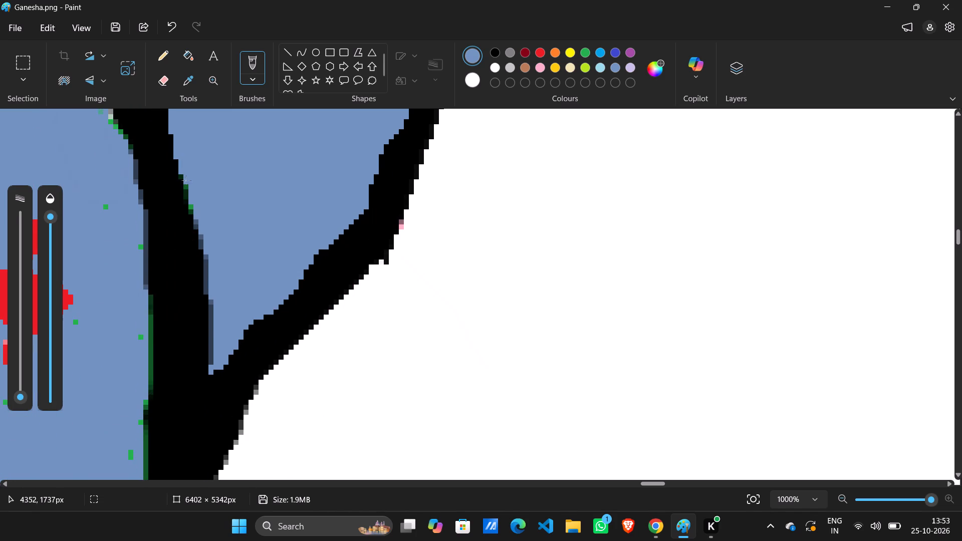
pyautogui.moveTo(186, 180); pyautogui.dragTo(207, 251)
pyautogui.moveTo(207, 251); pyautogui.dragTo(208, 260)
# Paint grey-blue over the grey, white and green fringe on the inner black line's other edge and the green specks beside it.
pyautogui.scroll(2, 178, 259)
pyautogui.moveTo(98, 161); pyautogui.dragTo(107, 209)
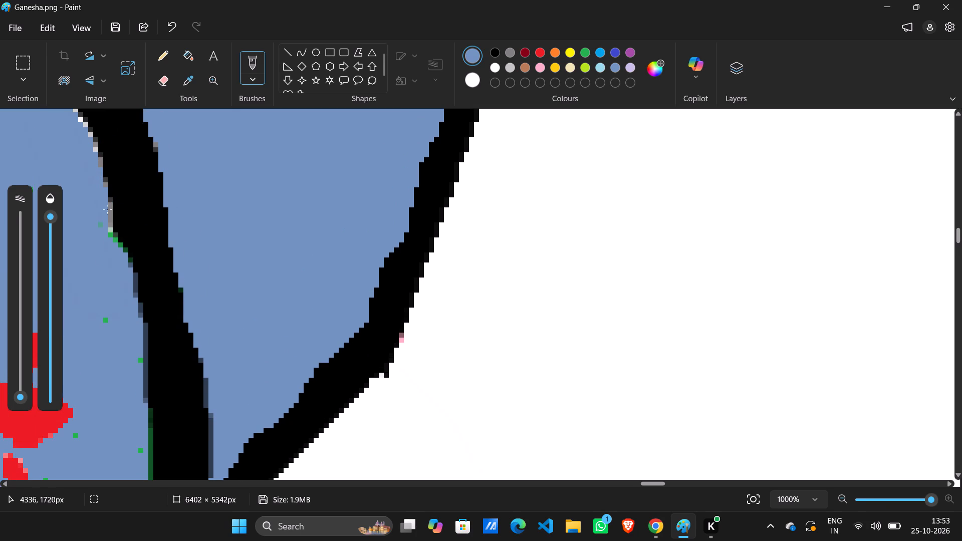
pyautogui.moveTo(107, 209); pyautogui.dragTo(104, 227)
pyautogui.moveTo(104, 227); pyautogui.dragTo(105, 346)
pyautogui.moveTo(105, 346); pyautogui.dragTo(140, 367)
# Cover the dark green fringe along the vertical edge of the thick black outline beside the red floral pattern with grey-blue.
pyautogui.scroll(-4, 136, 358)
pyautogui.moveTo(150, 183); pyautogui.dragTo(151, 254)
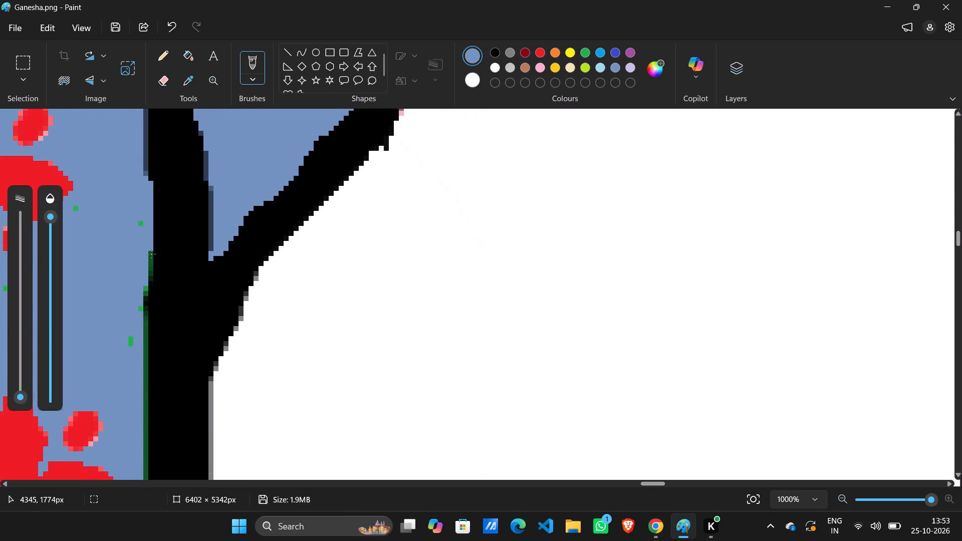
pyautogui.moveTo(151, 254); pyautogui.dragTo(144, 321)
pyautogui.moveTo(144, 321); pyautogui.dragTo(141, 439)
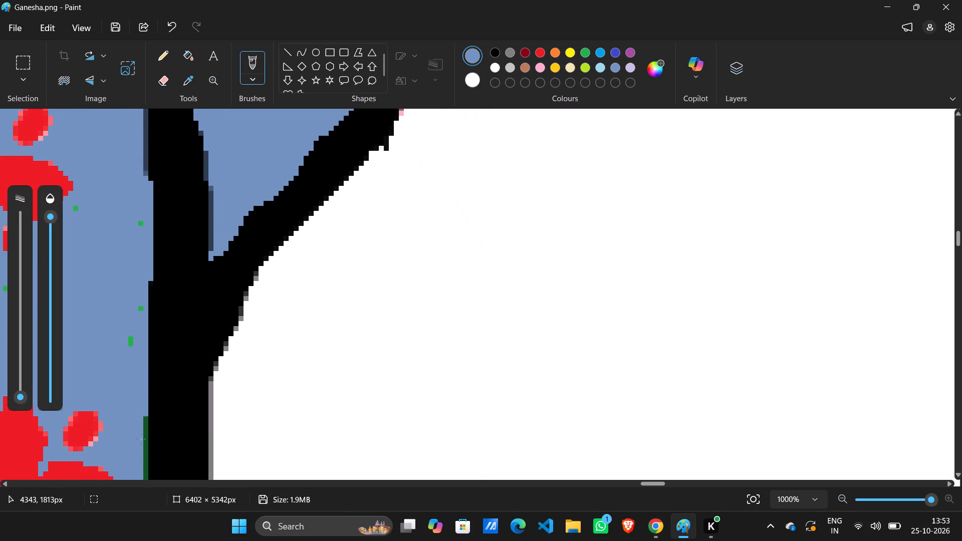
pyautogui.moveTo(141, 439); pyautogui.dragTo(147, 482)
pyautogui.scroll(-4, 144, 413)
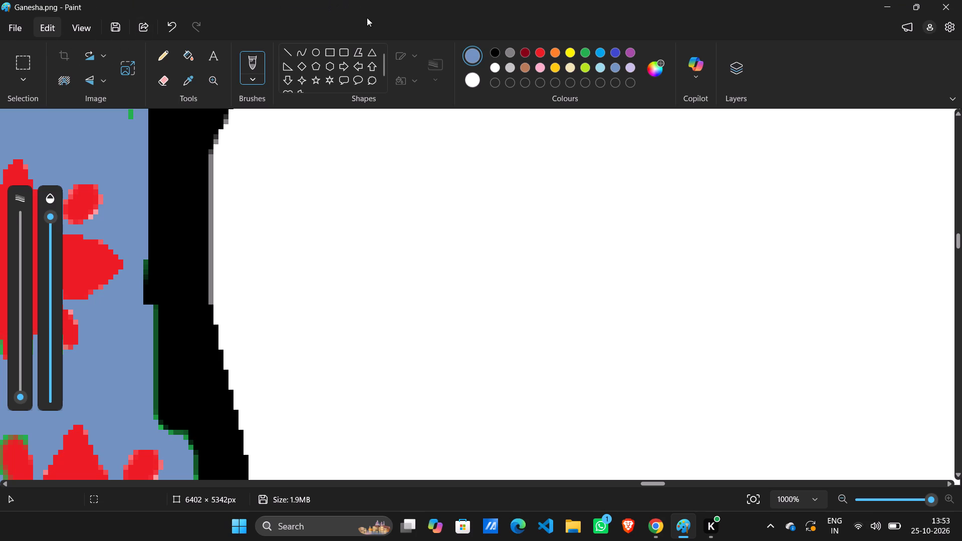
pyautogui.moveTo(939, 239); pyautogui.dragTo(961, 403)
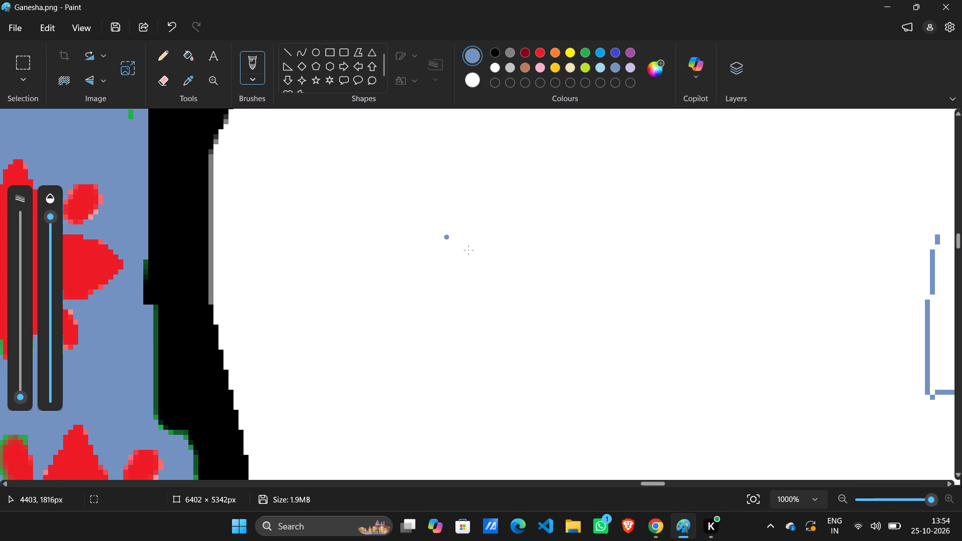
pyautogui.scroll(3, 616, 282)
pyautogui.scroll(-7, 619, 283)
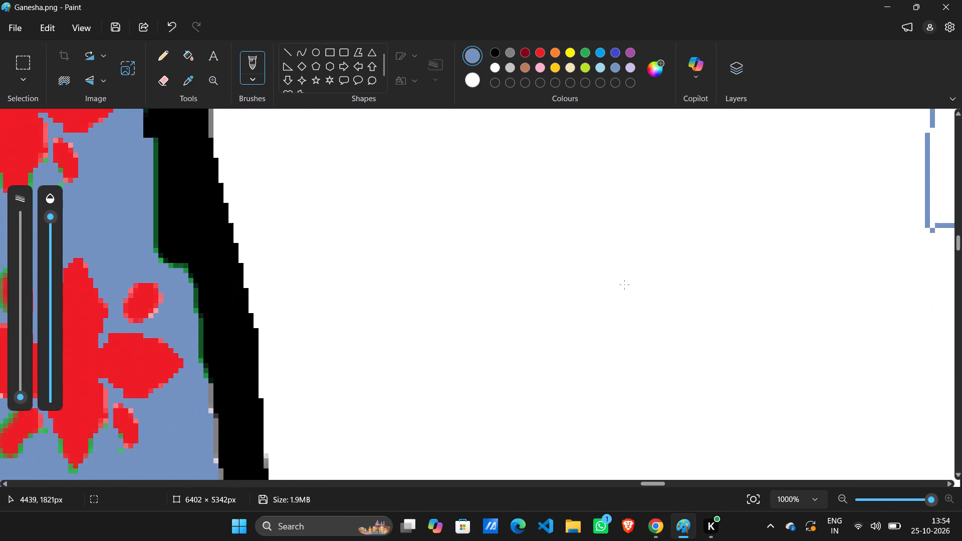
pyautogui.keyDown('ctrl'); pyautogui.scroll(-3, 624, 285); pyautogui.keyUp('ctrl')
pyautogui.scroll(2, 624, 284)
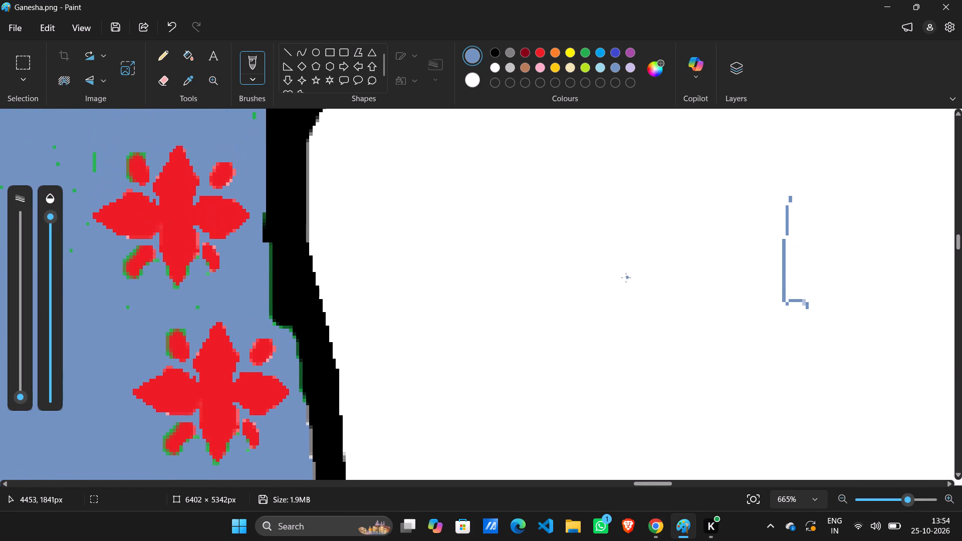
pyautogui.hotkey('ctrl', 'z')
# Paint grey-blue over the green fringe on the thick black outline's inner edge, from the small notch down around the stepped bend.
pyautogui.scroll(3, 321, 292)
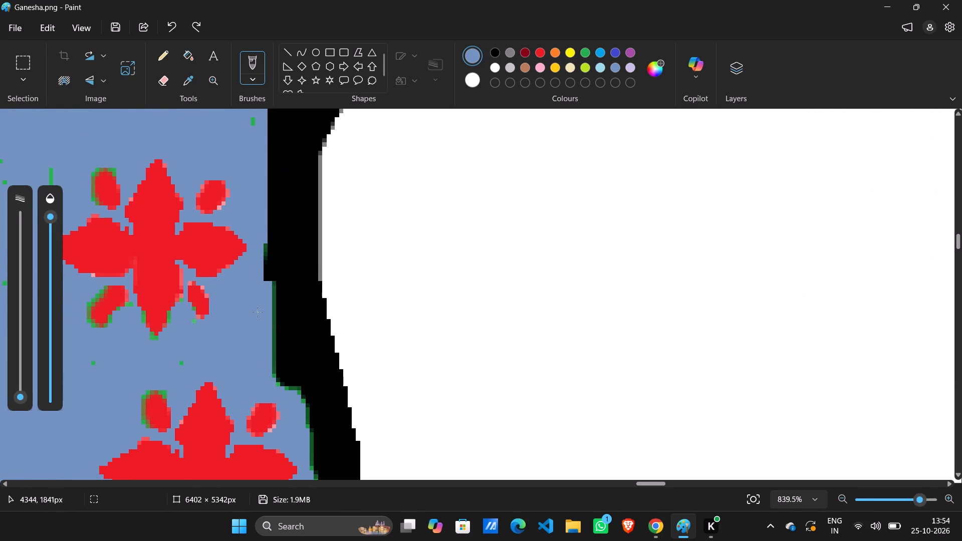
pyautogui.moveTo(265, 243); pyautogui.dragTo(265, 258)
pyautogui.moveTo(265, 258); pyautogui.dragTo(265, 258)
pyautogui.moveTo(273, 286); pyautogui.dragTo(274, 294)
pyautogui.moveTo(274, 294); pyautogui.dragTo(272, 321)
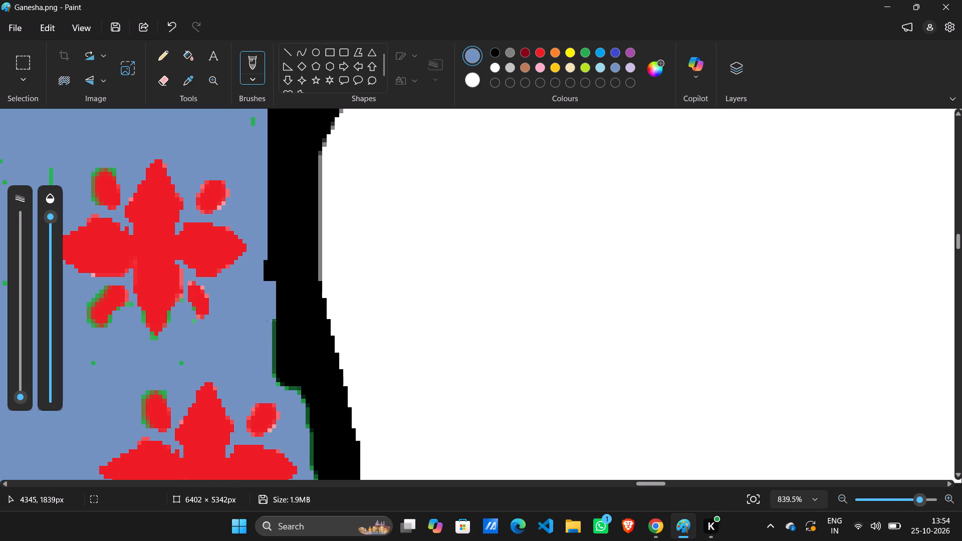
pyautogui.moveTo(272, 321); pyautogui.dragTo(274, 377)
pyautogui.moveTo(274, 377); pyautogui.dragTo(294, 388)
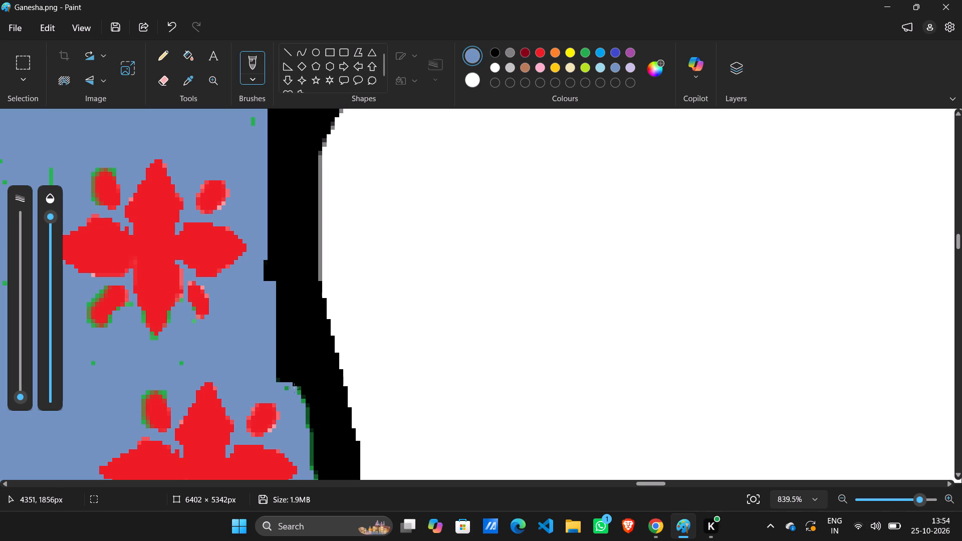
pyautogui.moveTo(294, 388); pyautogui.dragTo(308, 421)
pyautogui.moveTo(308, 421); pyautogui.dragTo(314, 481)
# Cover the green, grey and white fringe on the black outline's inner edge below the bend, beside the lower red flowers, with grey-blue.
pyautogui.scroll(-2, 316, 468)
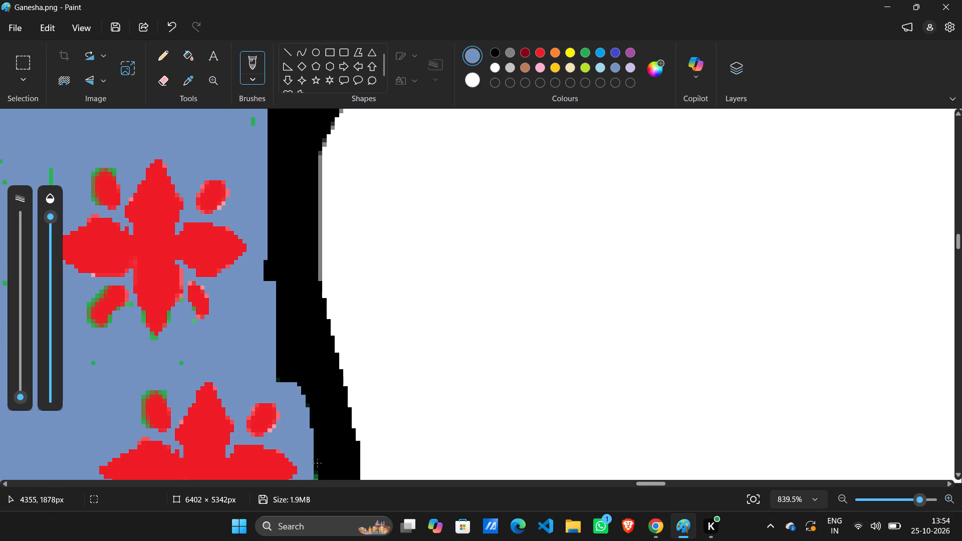
pyautogui.scroll(-2, 317, 463)
pyautogui.moveTo(313, 249); pyautogui.dragTo(316, 263)
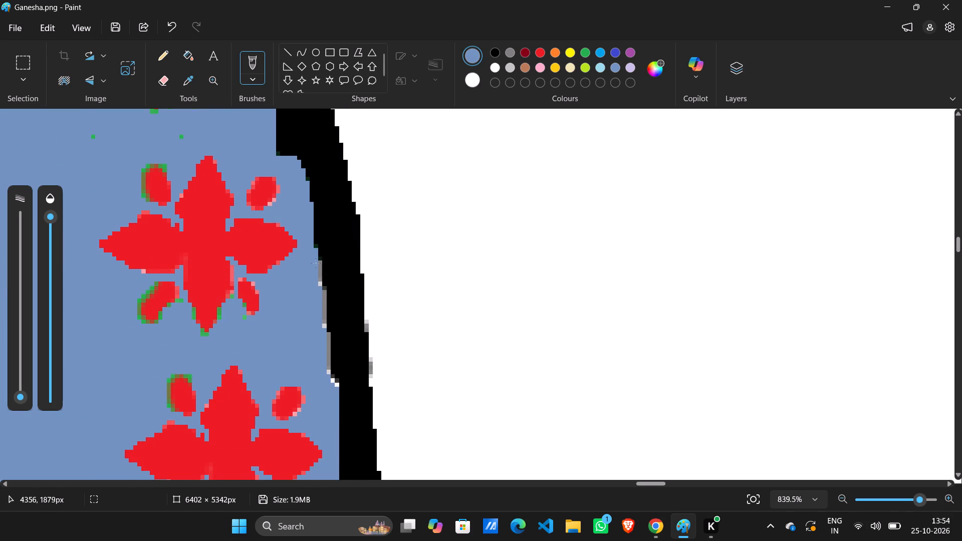
pyautogui.moveTo(316, 263); pyautogui.dragTo(332, 375)
pyautogui.moveTo(332, 375); pyautogui.dragTo(318, 268)
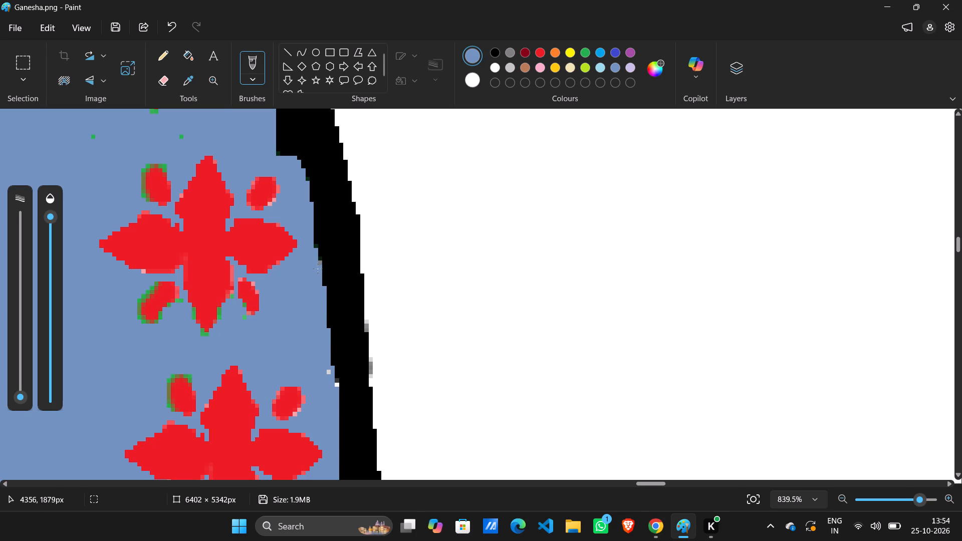
pyautogui.moveTo(318, 268); pyautogui.dragTo(324, 366)
# Trim the stepped corner and the protruding notch on the thick black outline's inner edge with grey-blue.
pyautogui.scroll(5, 322, 362)
pyautogui.moveTo(272, 423); pyautogui.dragTo(287, 448)
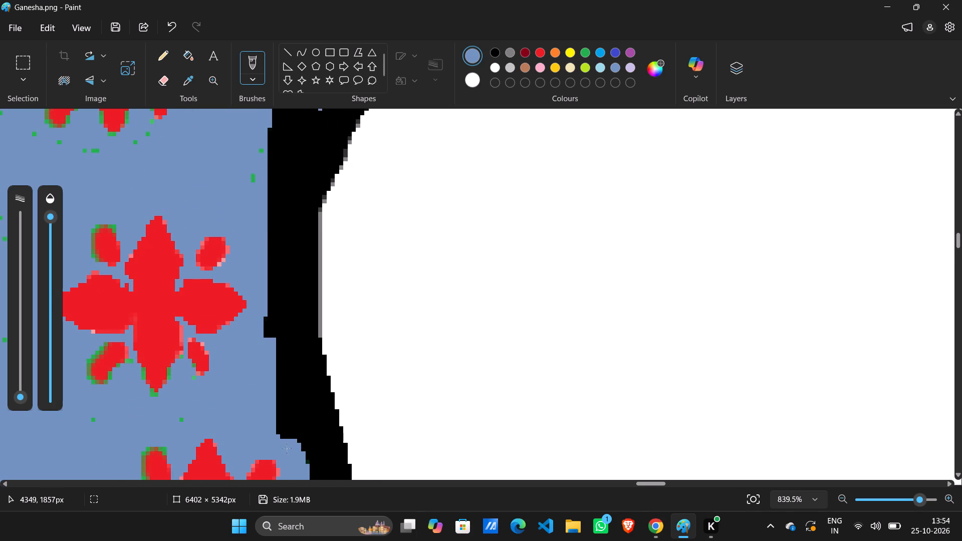
pyautogui.moveTo(287, 448); pyautogui.dragTo(281, 433)
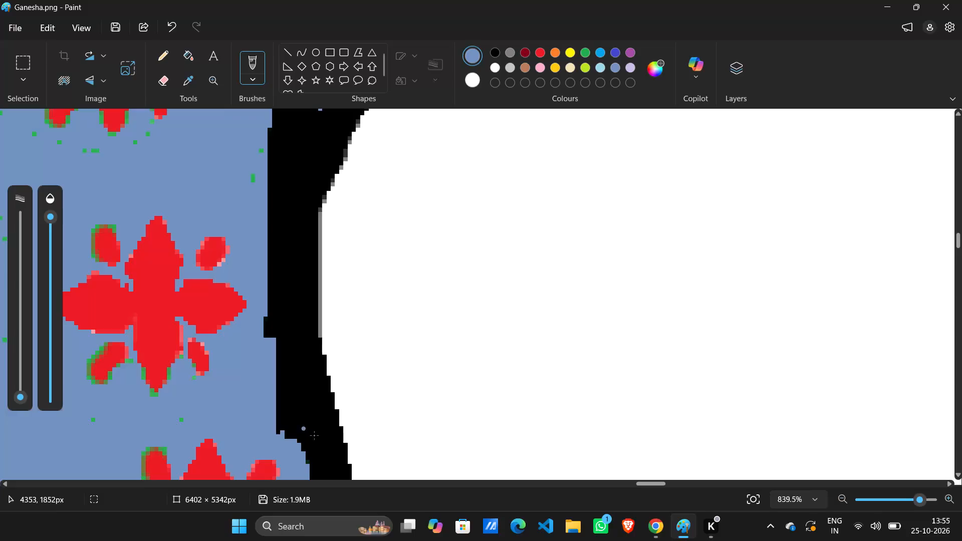
pyautogui.moveTo(271, 424); pyautogui.dragTo(286, 443)
pyautogui.moveTo(286, 443); pyautogui.dragTo(267, 329)
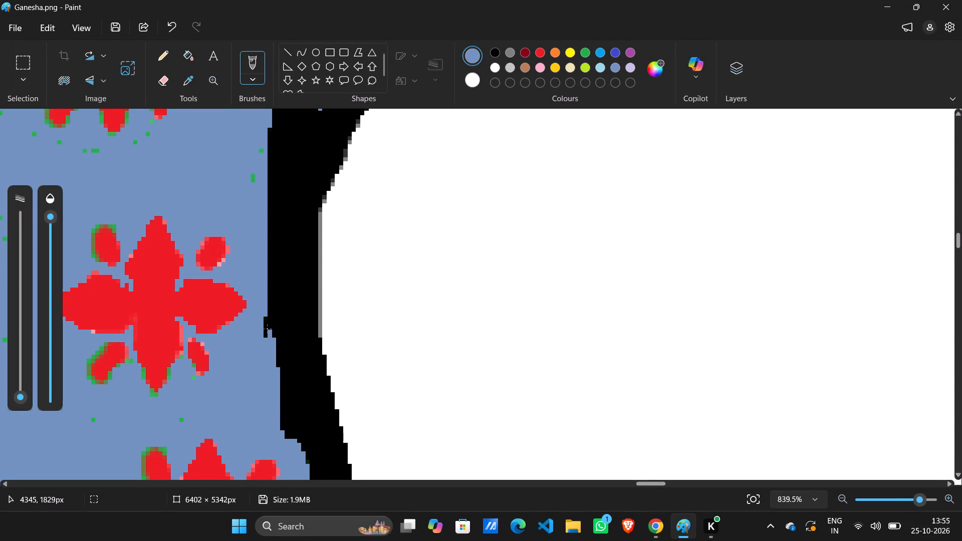
pyautogui.moveTo(267, 329); pyautogui.dragTo(266, 346)
# Paint grey-blue over the green and white fringe along the eye's upper black outline, from the lid arch down to the inner corner.
pyautogui.scroll(4, 268, 388)
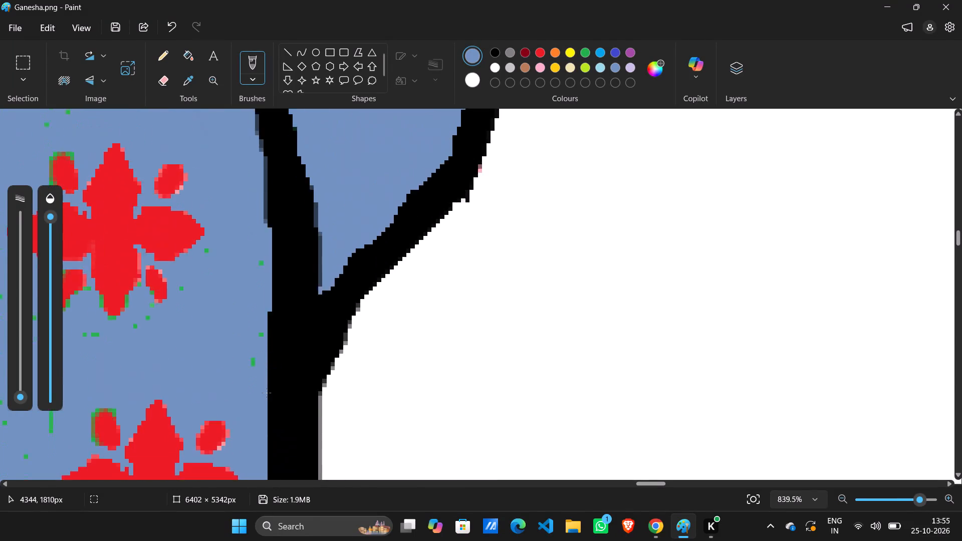
pyautogui.scroll(5, 265, 400)
pyautogui.keyDown('ctrl'); pyautogui.scroll(-10, 265, 401); pyautogui.keyUp('ctrl')
pyautogui.keyDown('ctrl'); pyautogui.scroll(6, 220, 304); pyautogui.keyUp('ctrl')
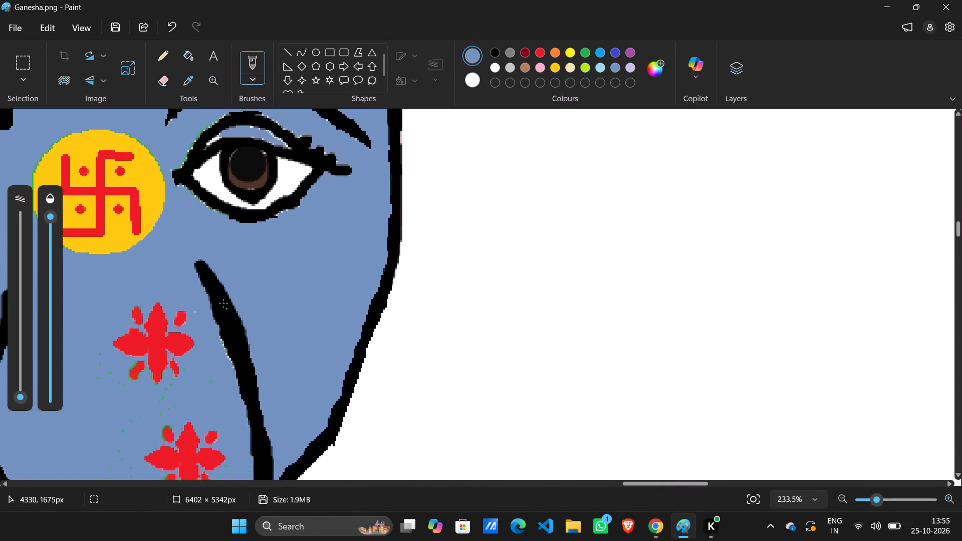
pyautogui.scroll(10, 253, 251)
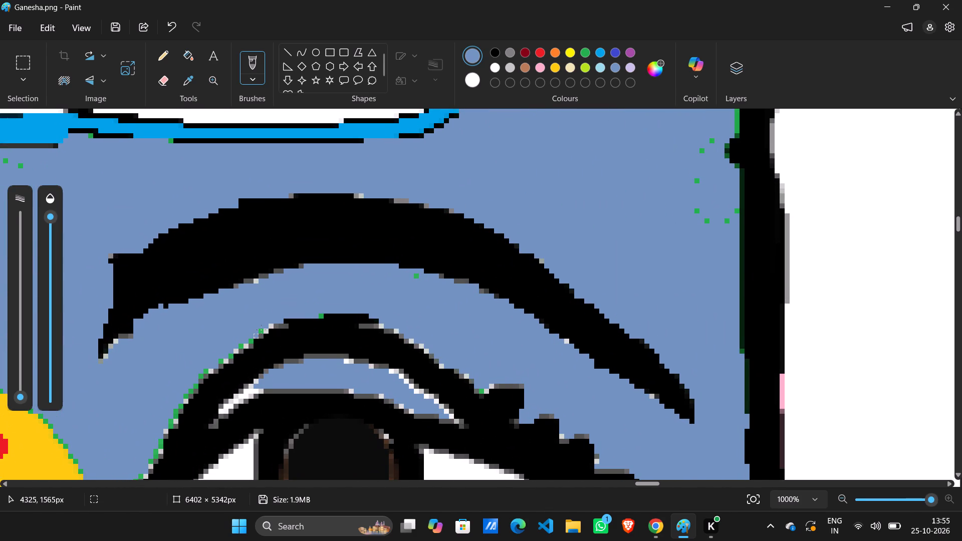
pyautogui.moveTo(270, 319); pyautogui.dragTo(263, 328)
pyautogui.moveTo(263, 328); pyautogui.dragTo(182, 400)
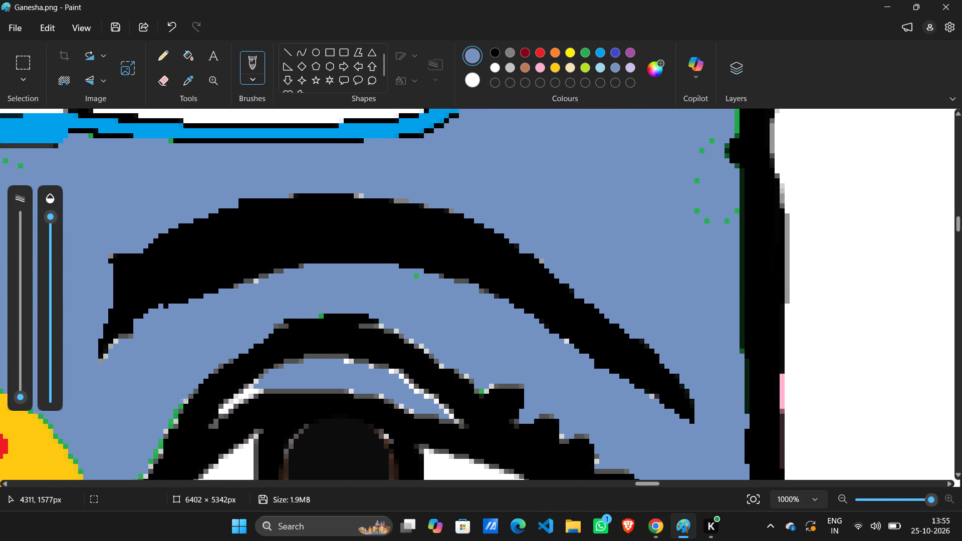
pyautogui.moveTo(182, 400); pyautogui.dragTo(152, 455)
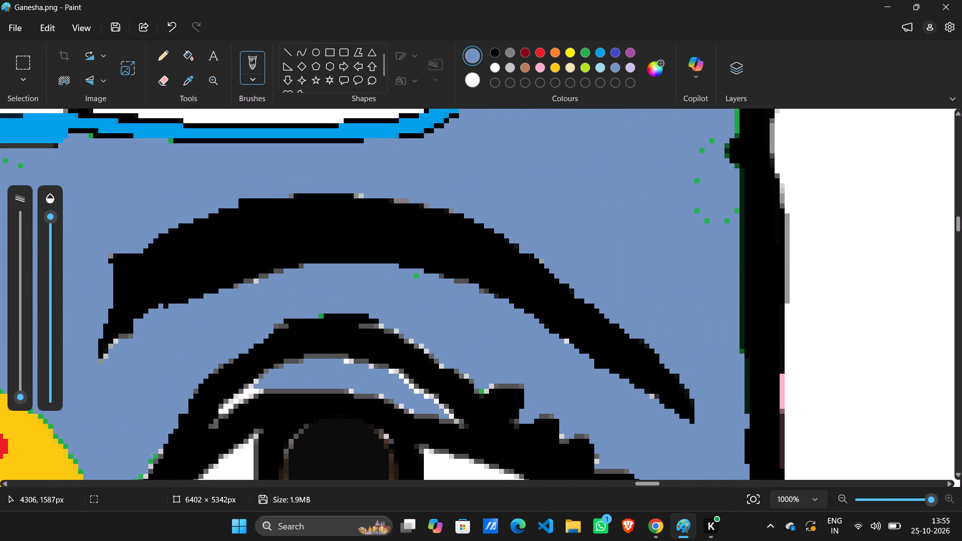
pyautogui.moveTo(152, 455); pyautogui.dragTo(151, 454)
pyautogui.scroll(-3, 183, 369)
pyautogui.moveTo(166, 276); pyautogui.dragTo(162, 283)
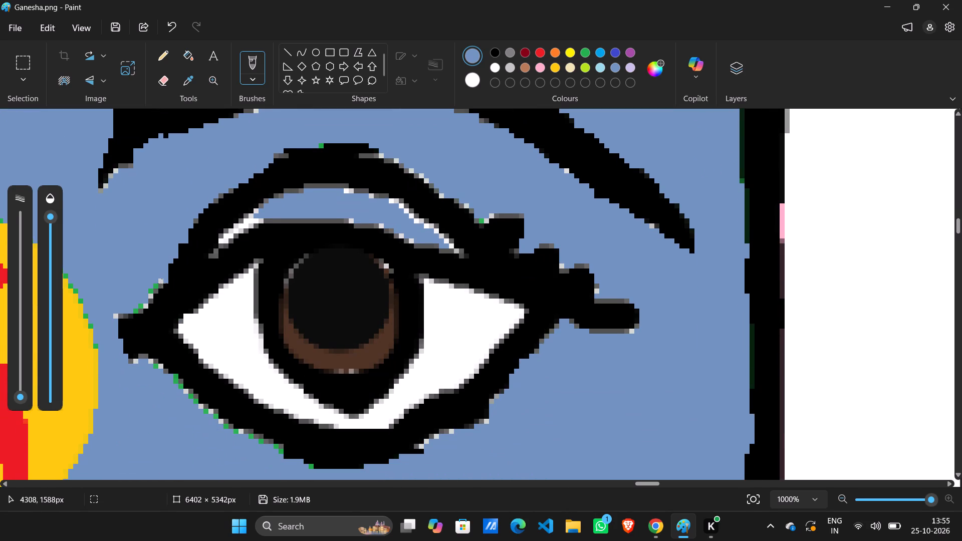
pyautogui.moveTo(162, 283); pyautogui.dragTo(139, 308)
pyautogui.moveTo(139, 308); pyautogui.dragTo(113, 320)
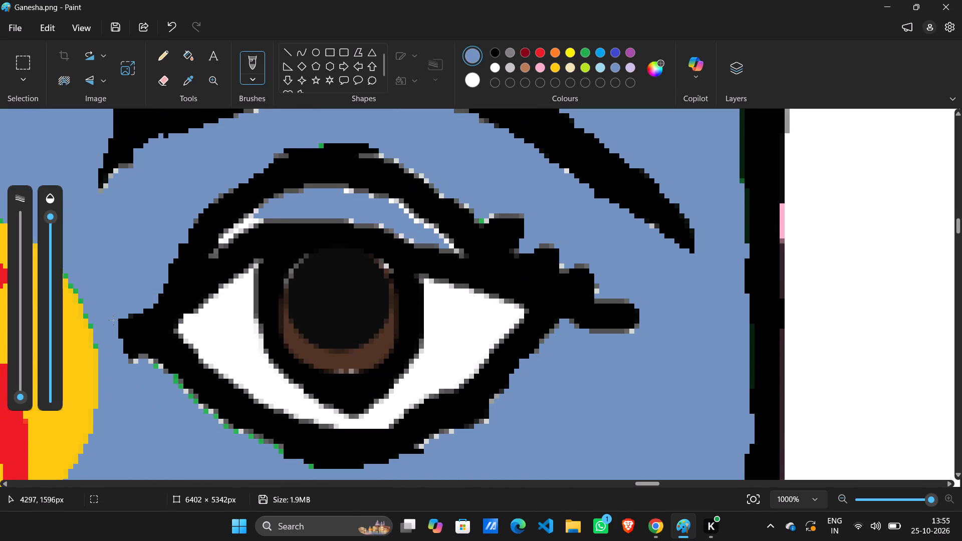
# Paint grey-blue over the green and white specks along the outer edge of the eye's lower black outline.
pyautogui.moveTo(113, 320); pyautogui.dragTo(141, 366)
pyautogui.moveTo(141, 366); pyautogui.dragTo(176, 377)
pyautogui.moveTo(176, 377); pyautogui.dragTo(243, 436)
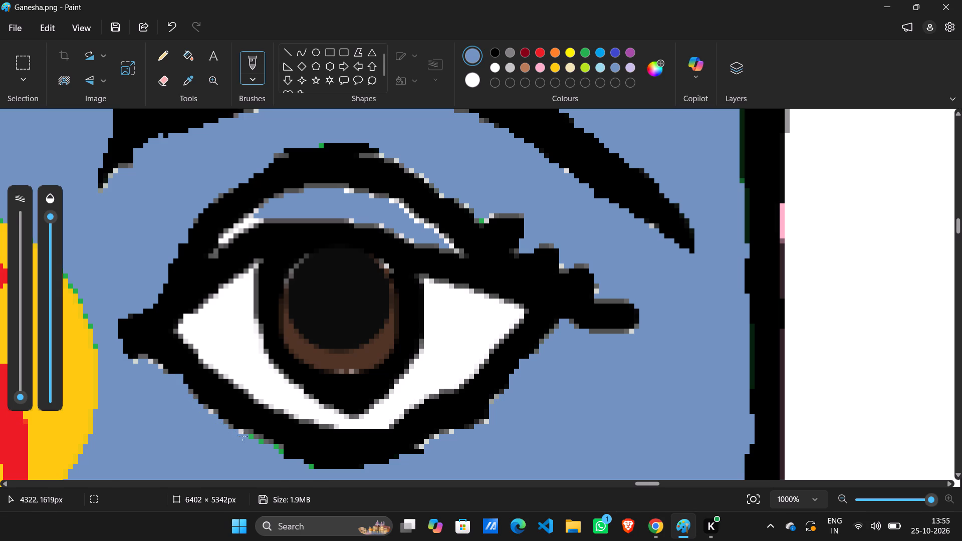
pyautogui.moveTo(243, 436); pyautogui.dragTo(234, 430)
pyautogui.moveTo(234, 430); pyautogui.dragTo(301, 462)
pyautogui.moveTo(301, 462); pyautogui.dragTo(275, 449)
pyautogui.moveTo(420, 457); pyautogui.dragTo(429, 447)
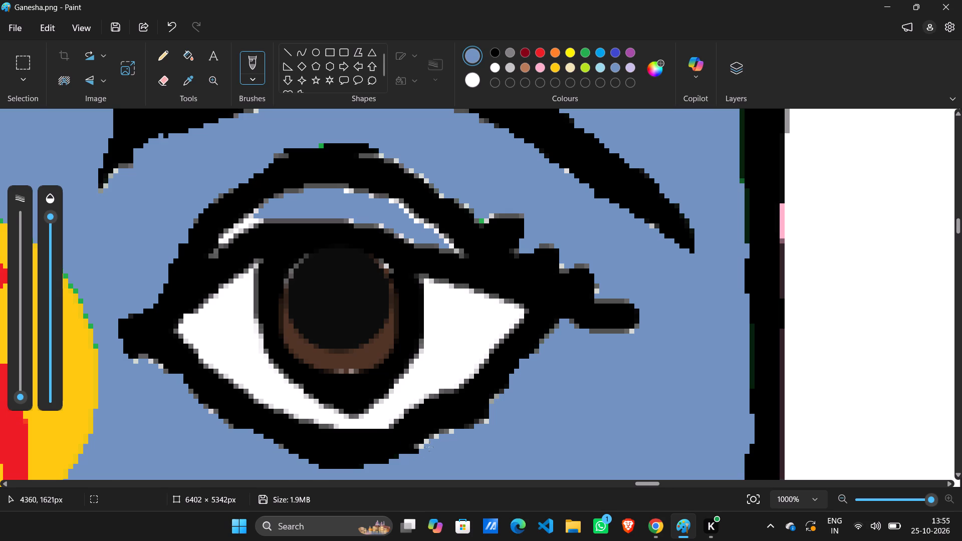
pyautogui.moveTo(429, 447); pyautogui.dragTo(510, 418)
# Paint grey-blue over the white and grey fringe inside the eyelid crease, along both the crease line and the upper lash line.
pyautogui.moveTo(461, 255); pyautogui.dragTo(395, 206)
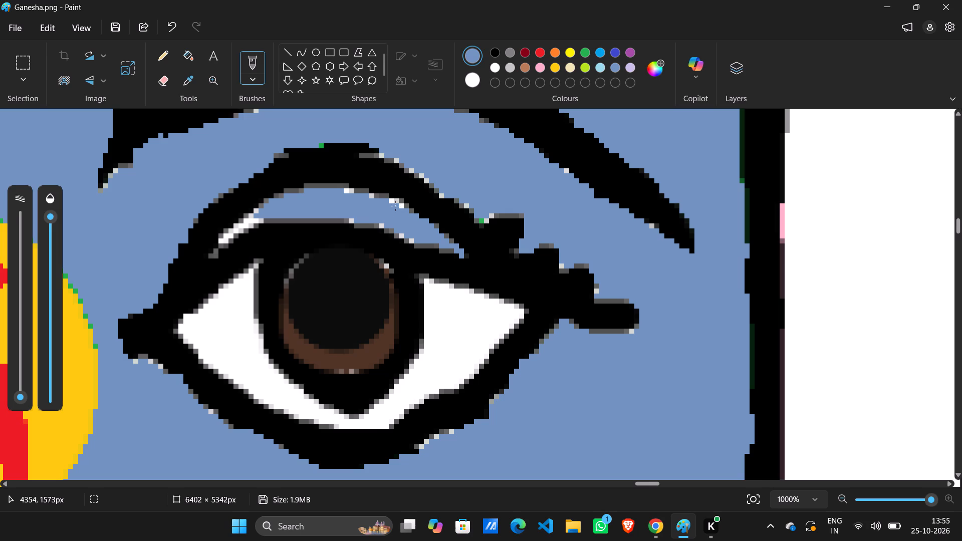
pyautogui.moveTo(395, 206); pyautogui.dragTo(286, 194)
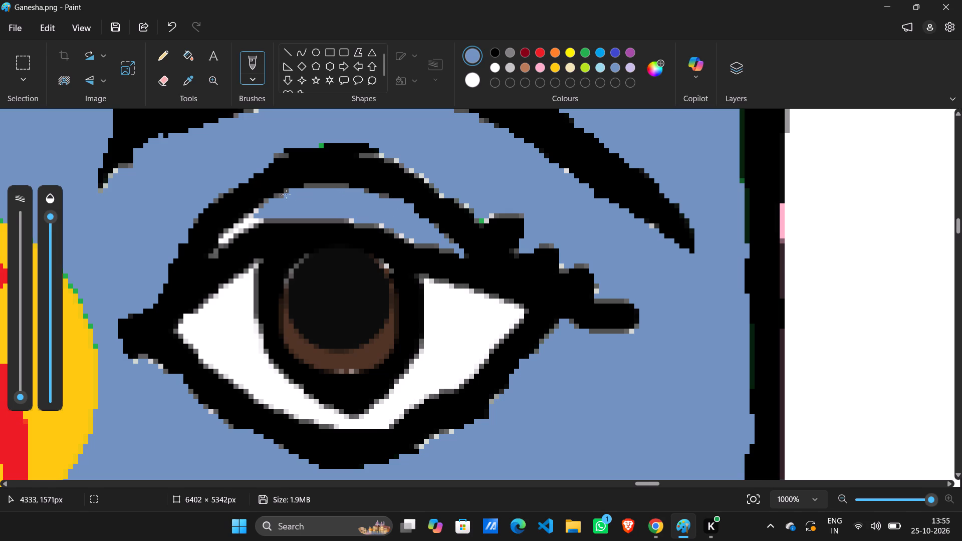
pyautogui.moveTo(286, 194); pyautogui.dragTo(246, 224)
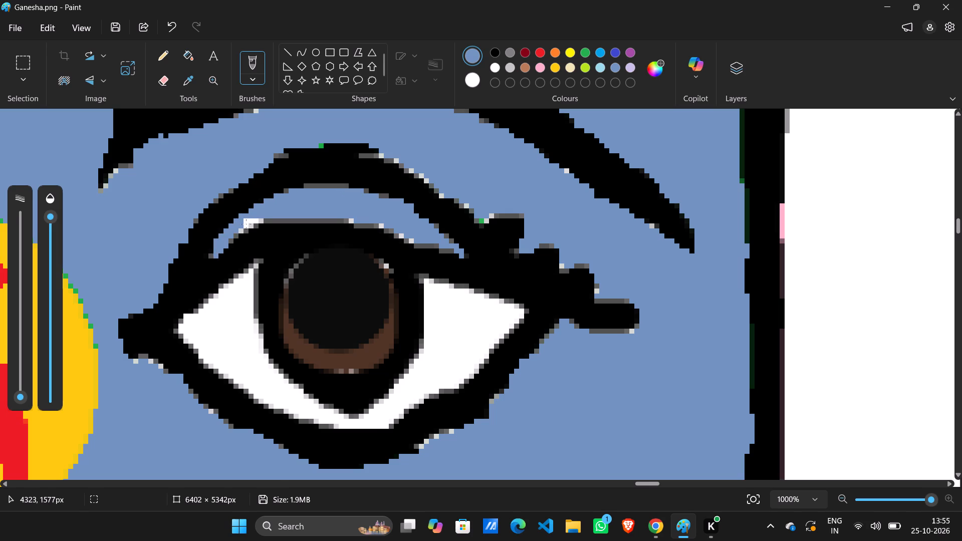
pyautogui.moveTo(246, 224); pyautogui.dragTo(373, 225)
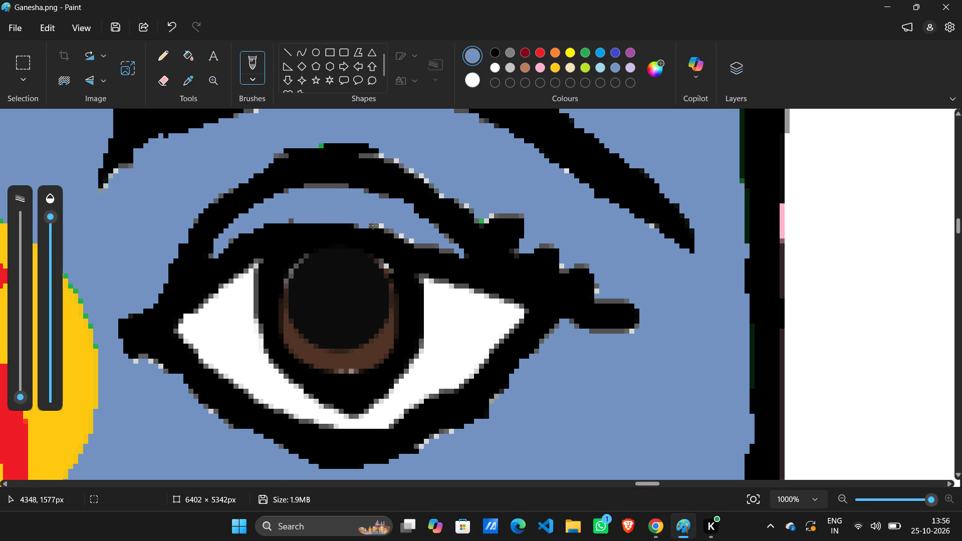
pyautogui.moveTo(373, 225); pyautogui.dragTo(283, 221)
# Paint grey-blue over the green, white and grey specks along the lid arch's upper edge and out over the stepped outer-corner lashes.
pyautogui.moveTo(319, 143); pyautogui.dragTo(364, 140)
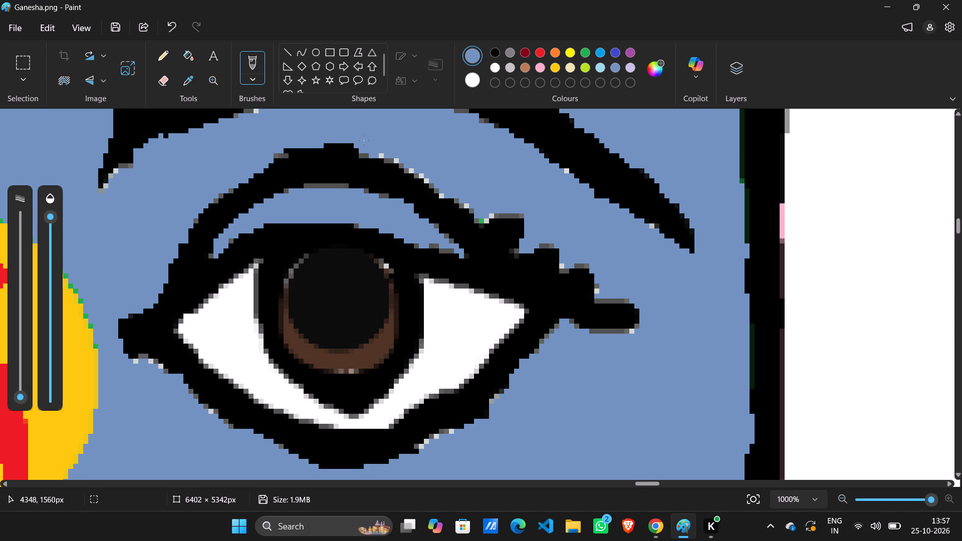
pyautogui.moveTo(364, 140); pyautogui.dragTo(472, 214)
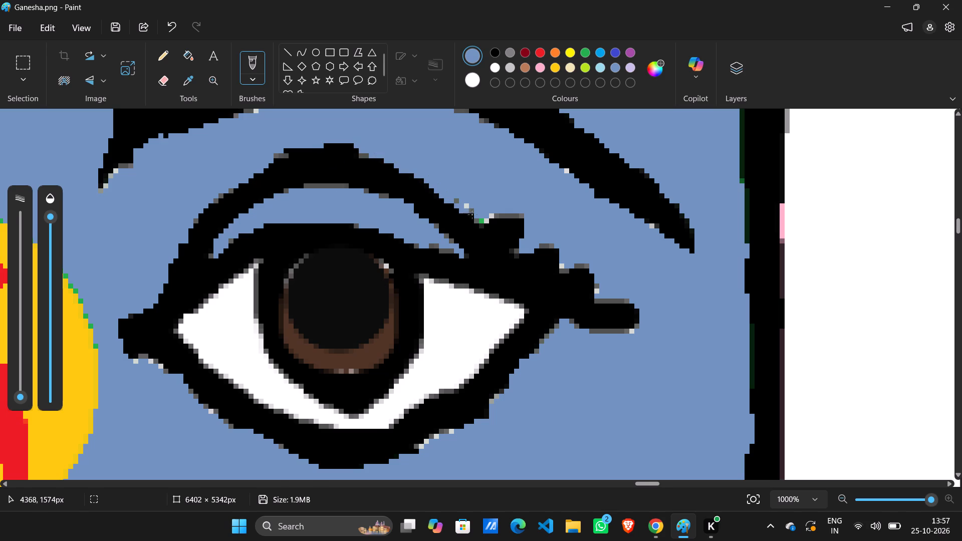
pyautogui.moveTo(472, 214); pyautogui.dragTo(453, 197)
pyautogui.moveTo(453, 197); pyautogui.dragTo(508, 213)
pyautogui.moveTo(560, 267); pyautogui.dragTo(569, 265)
pyautogui.moveTo(569, 265); pyautogui.dragTo(590, 269)
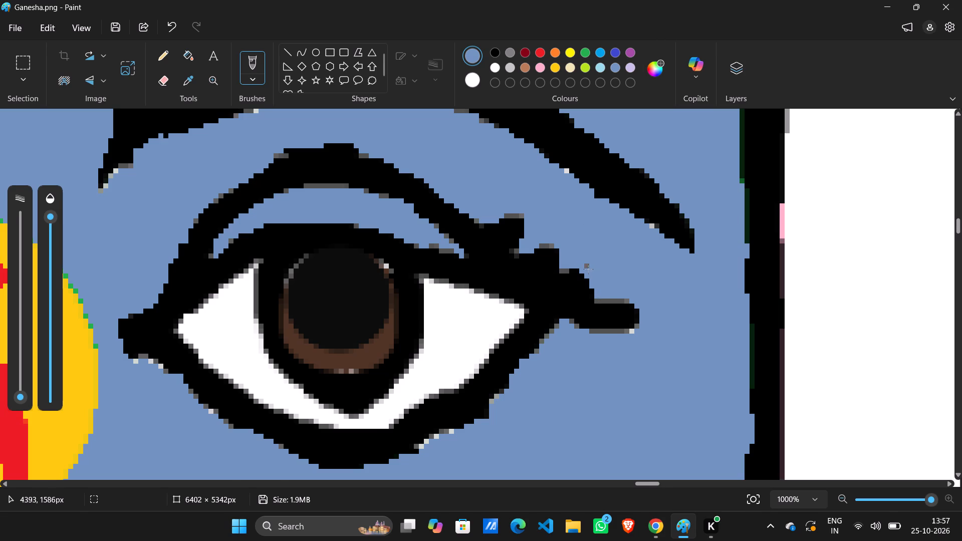